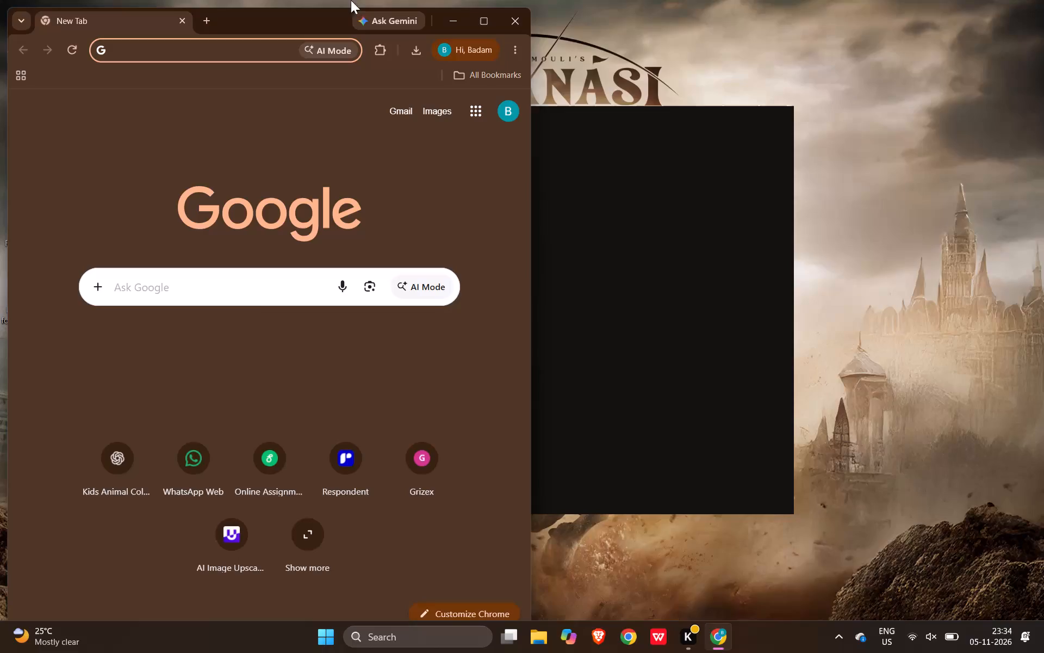
{"action": "left_click", "coordinate": [484, 22]}
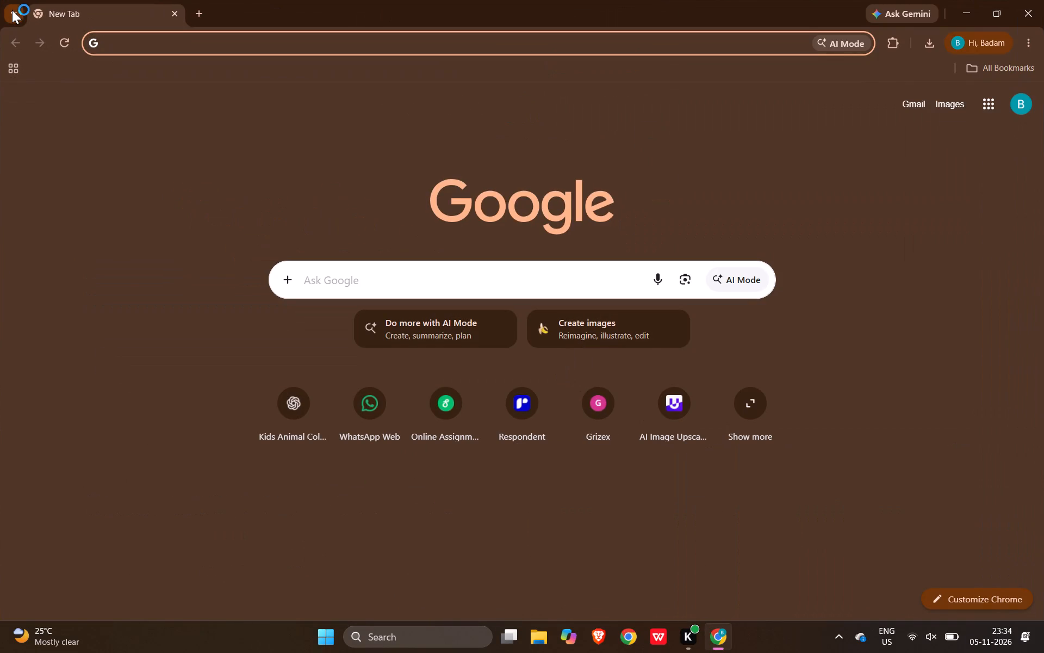
{"action": "left_click", "coordinate": [12, 10]}
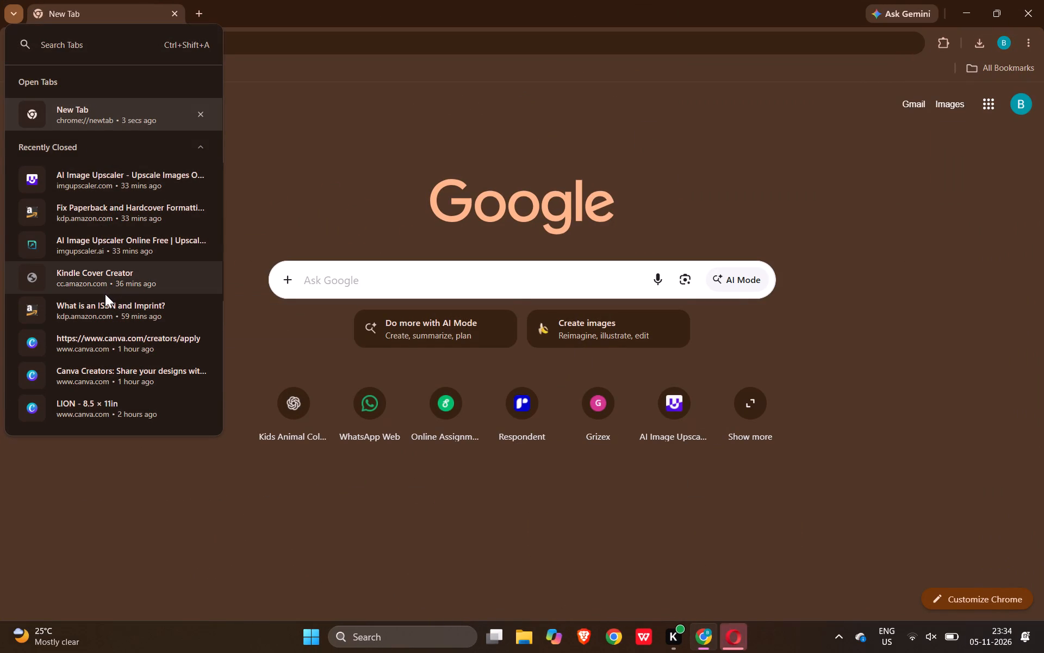
{"action": "scroll", "coordinate": [114, 374], "scroll_direction": "down", "scroll_amount": 3}
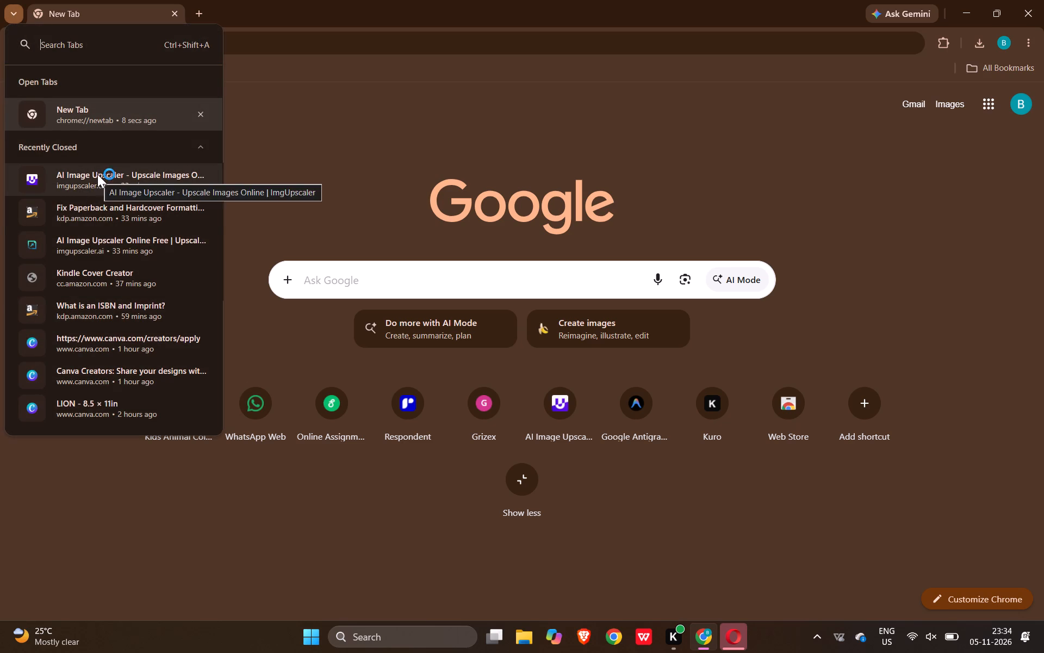
{"action": "left_click", "coordinate": [97, 207]}
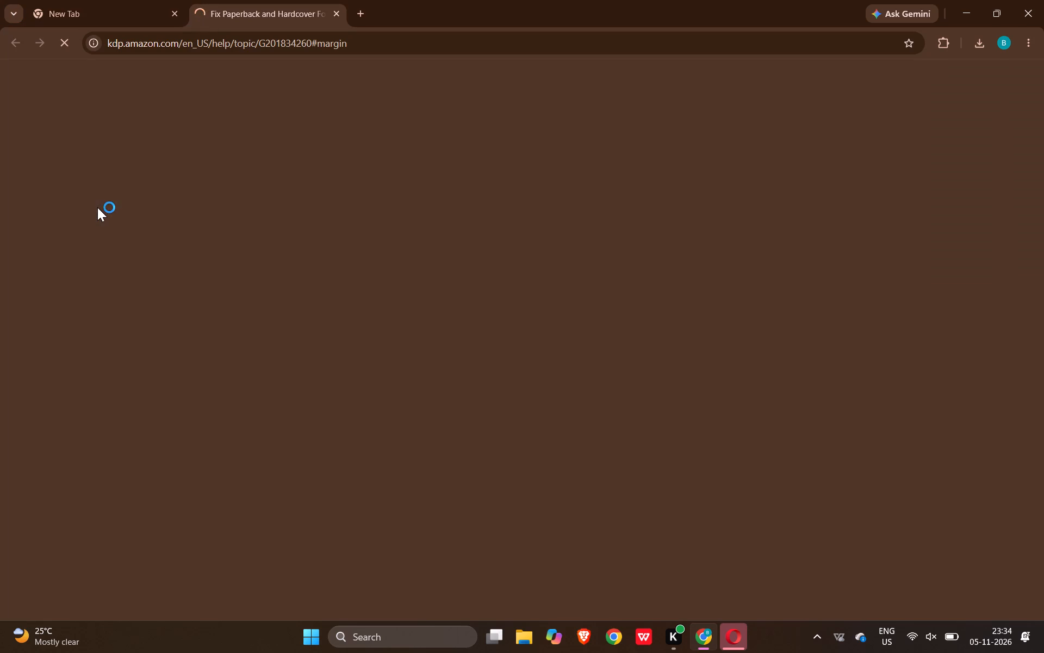
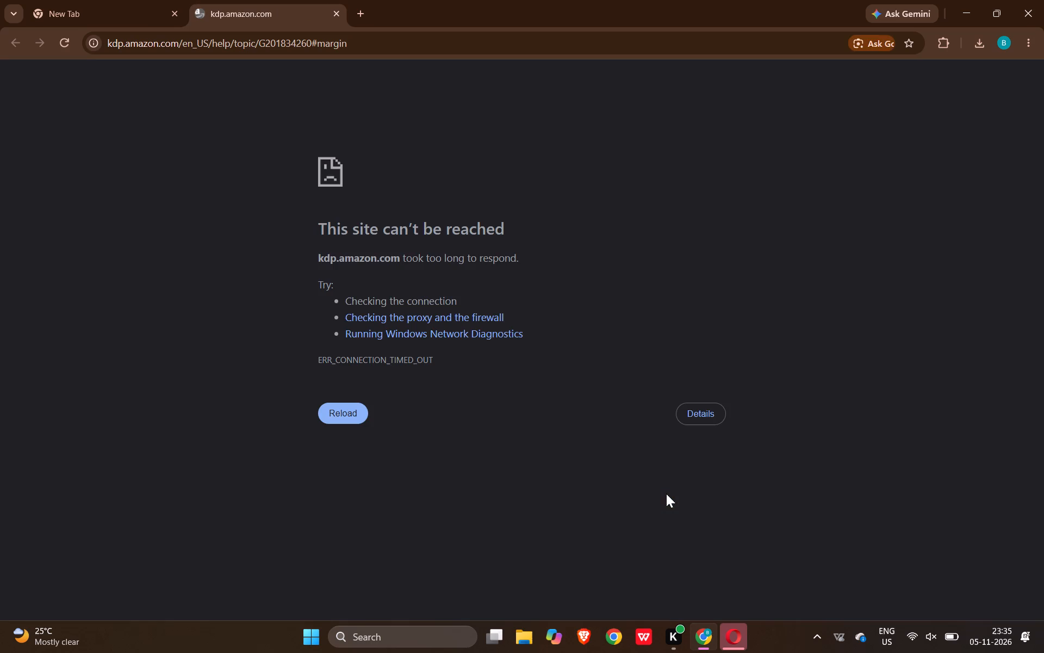
Reload the KDP page on fixing paperback and hardcover formatting, and go from it to the KDP Bookshelf.
{"action": "left_click", "coordinate": [347, 408]}
{"action": "left_click", "coordinate": [347, 408]}
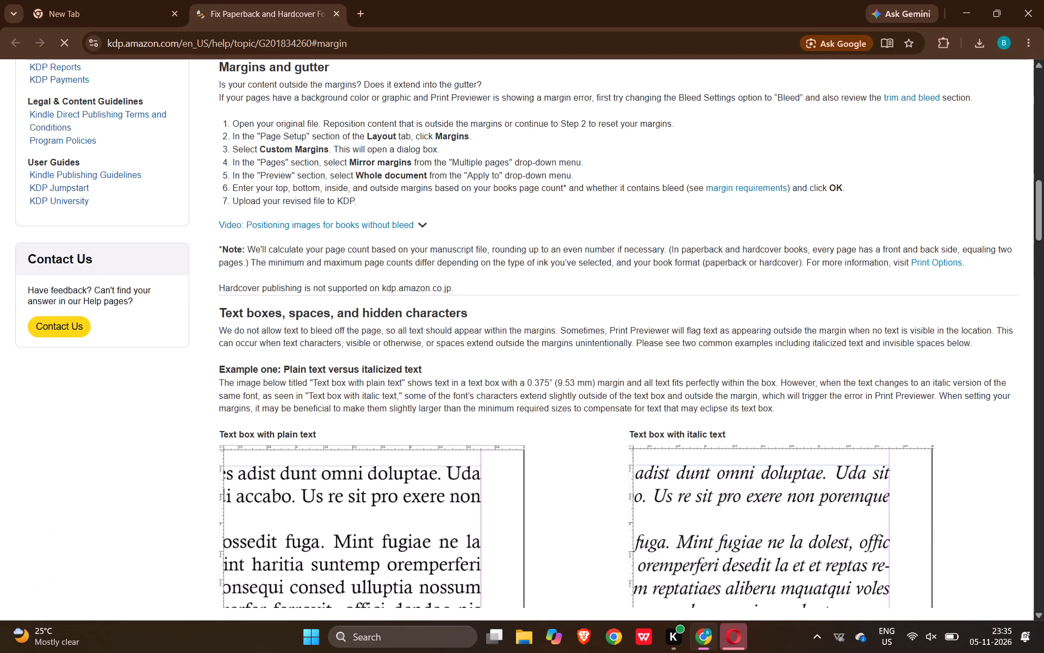
{"action": "scroll", "coordinate": [347, 408], "scroll_direction": "up", "scroll_amount": 12}
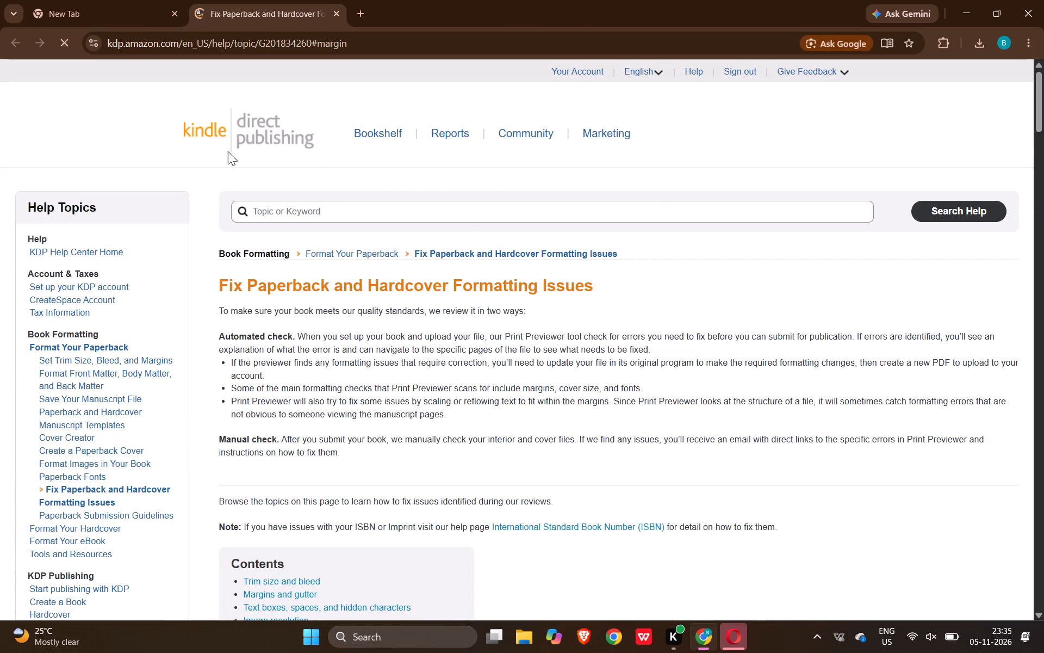
{"action": "left_click", "coordinate": [200, 132]}
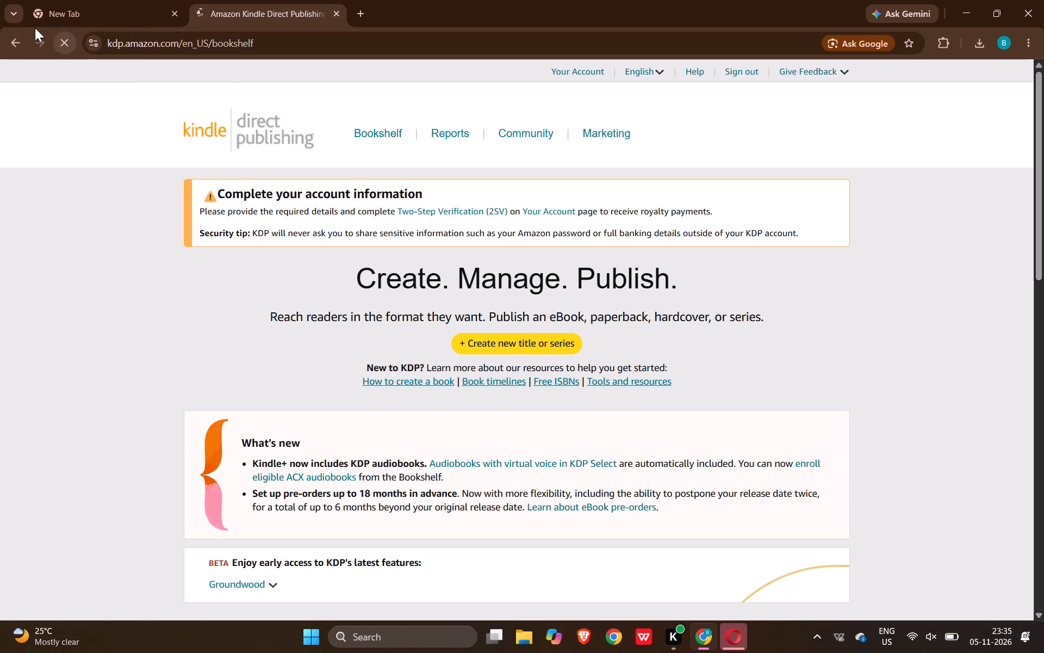
Reopen the recently closed AI Image Upscaler page of imgupscaler.com.
{"action": "left_click", "coordinate": [13, 16]}
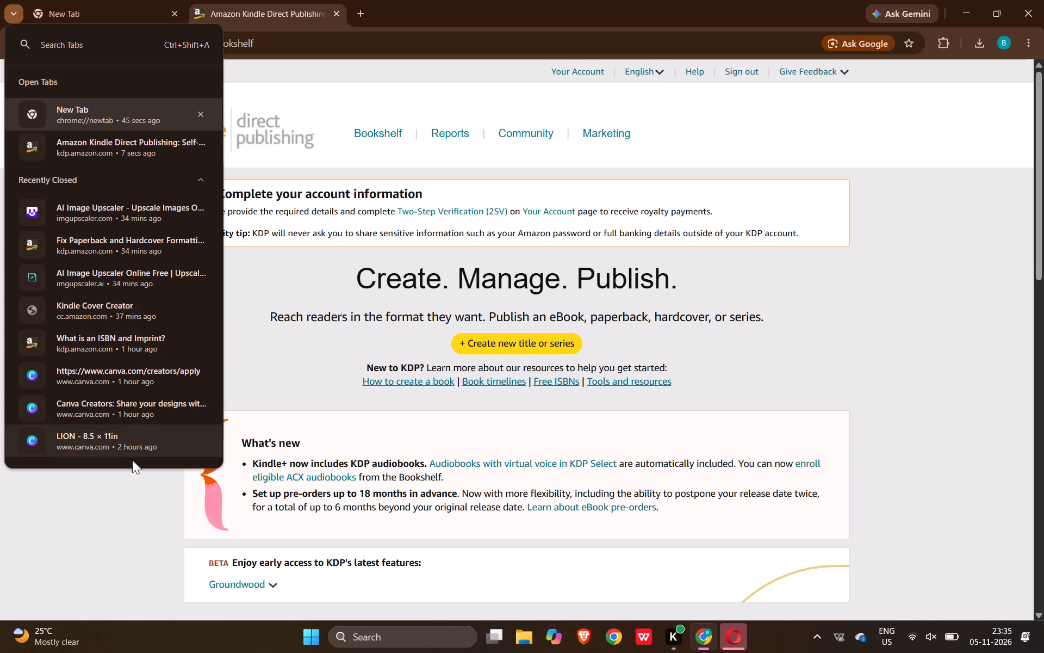
{"action": "left_click", "coordinate": [197, 186]}
{"action": "left_click", "coordinate": [197, 186]}
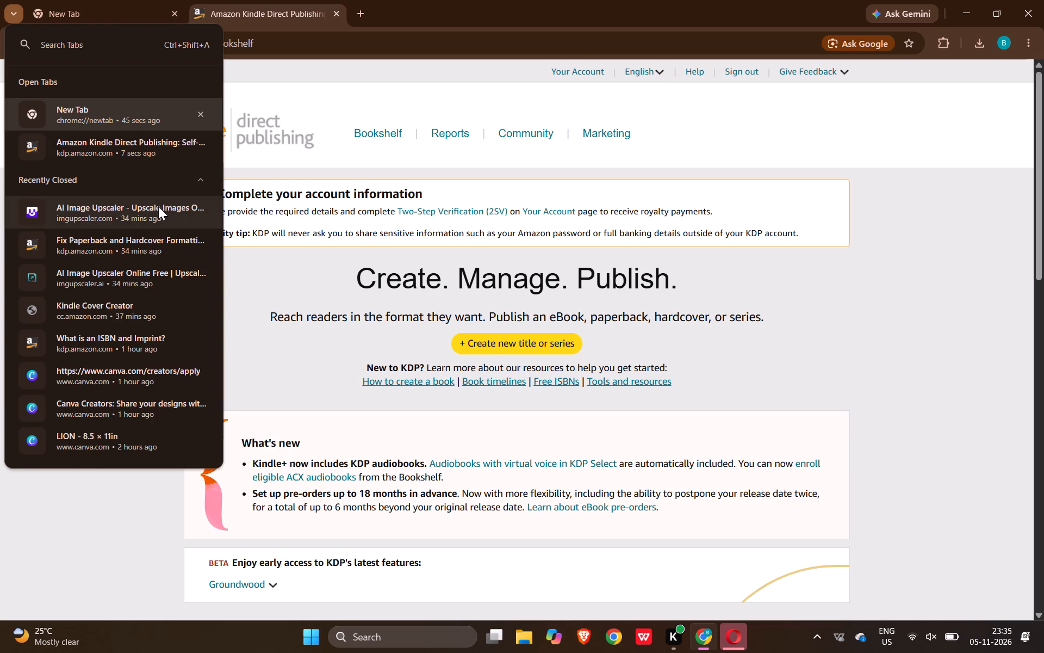
{"action": "left_click", "coordinate": [158, 206]}
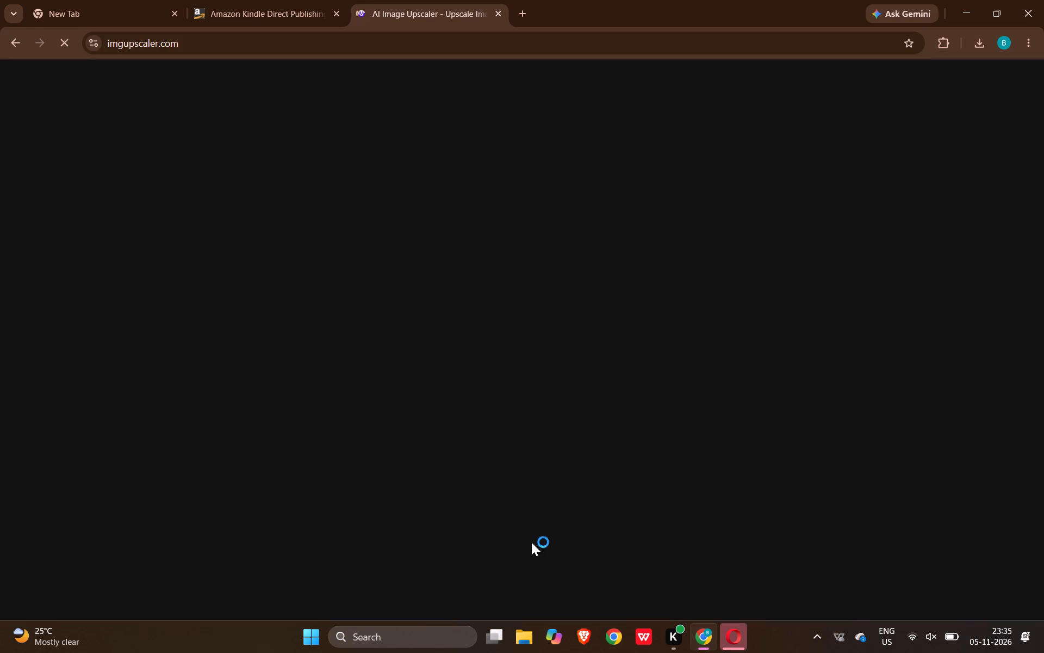
View the image 01-My First Animal Coloring Book from the upscaler-results archive in Downloads, then put away the viewer and folder windows.
{"action": "double_click", "coordinate": [524, 639]}
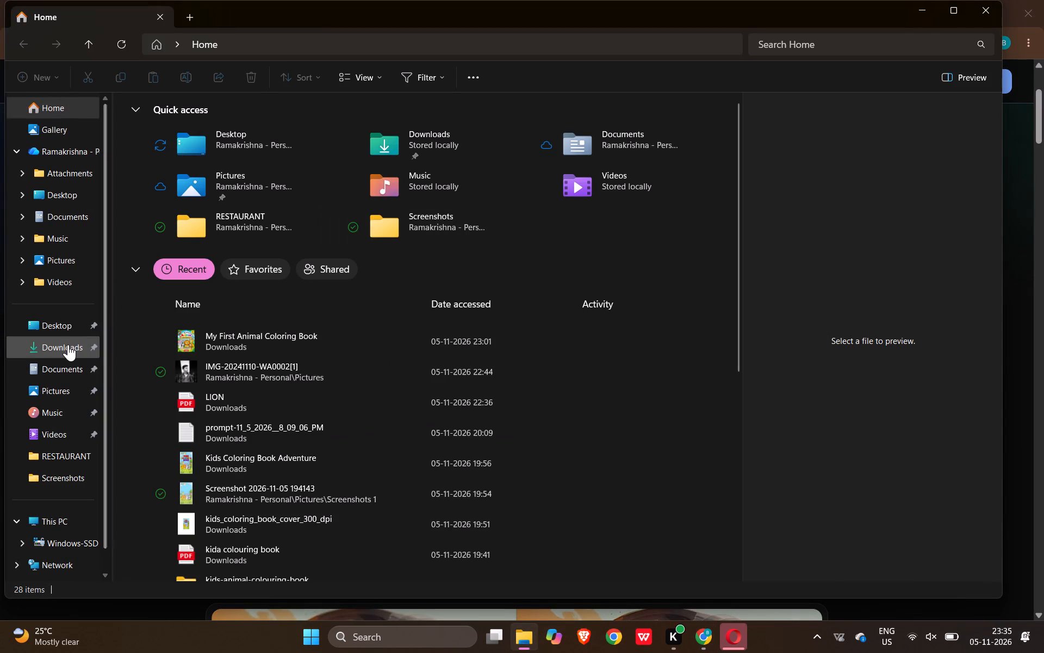
{"action": "left_click", "coordinate": [67, 344]}
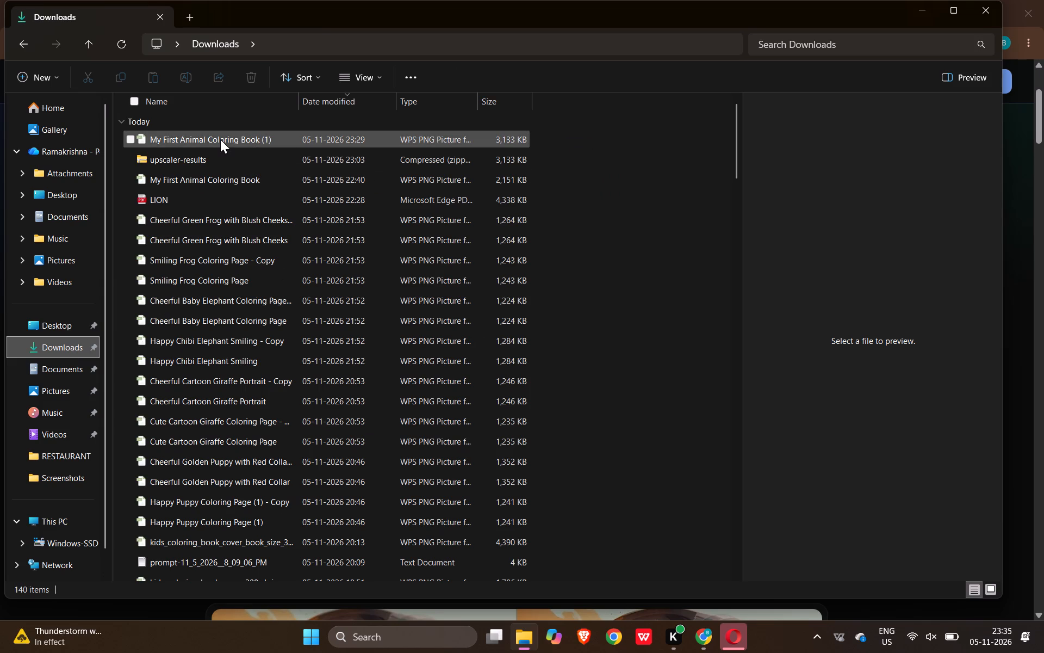
{"action": "double_click", "coordinate": [195, 161]}
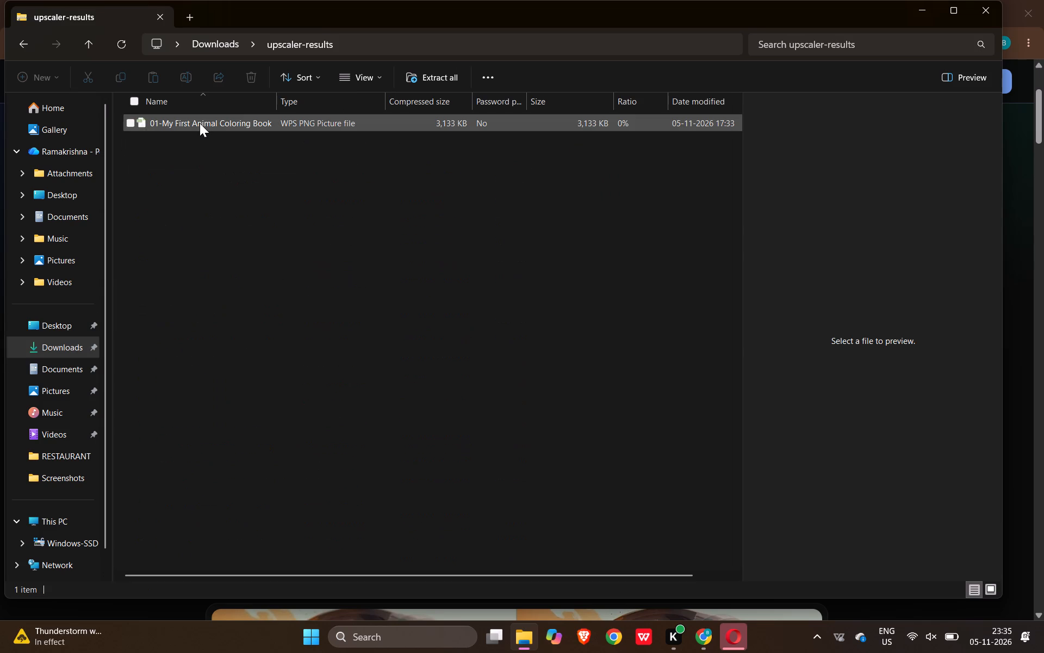
{"action": "double_click", "coordinate": [200, 123]}
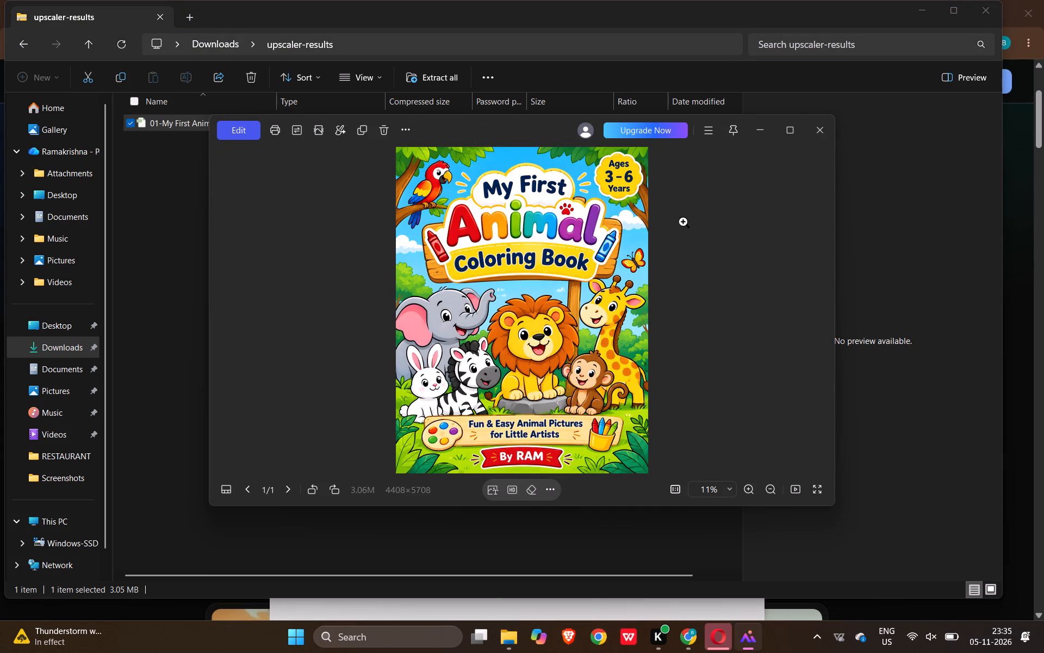
{"action": "left_click", "coordinate": [757, 128]}
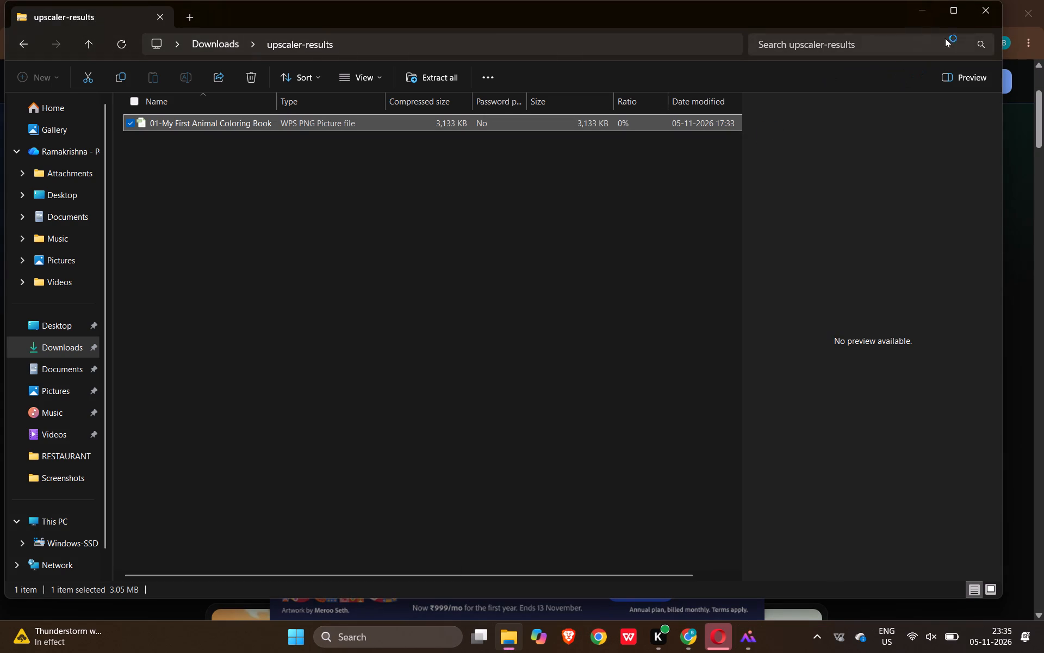
{"action": "left_click", "coordinate": [975, 10]}
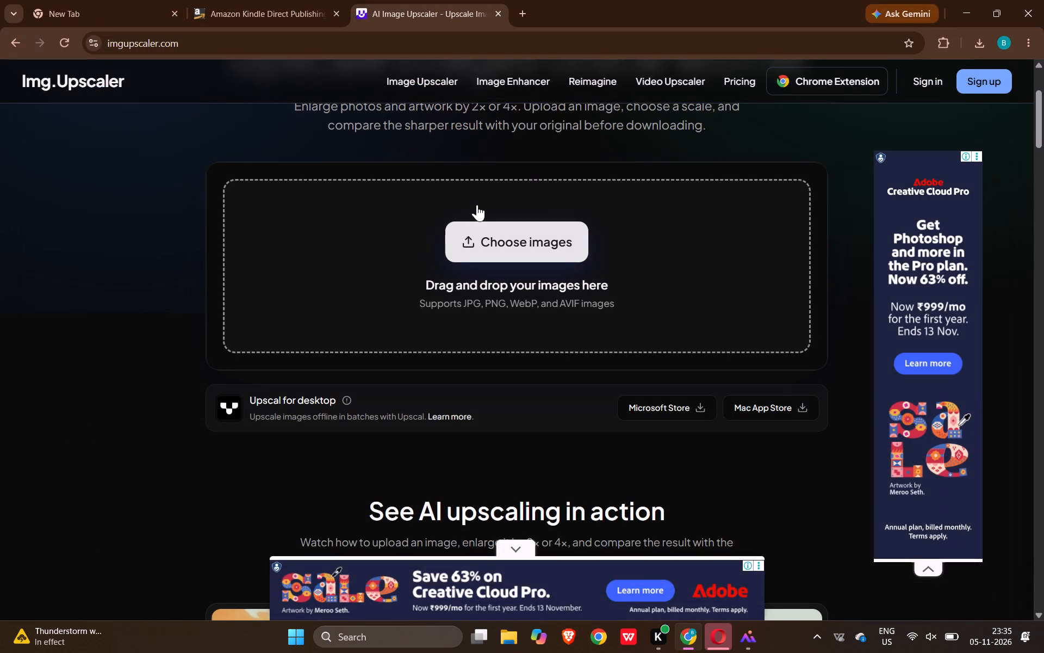
Open a blank tab and reopen the recently closed KDP help page "What is an ISBN and Imprint?".
{"action": "left_click", "coordinate": [524, 9]}
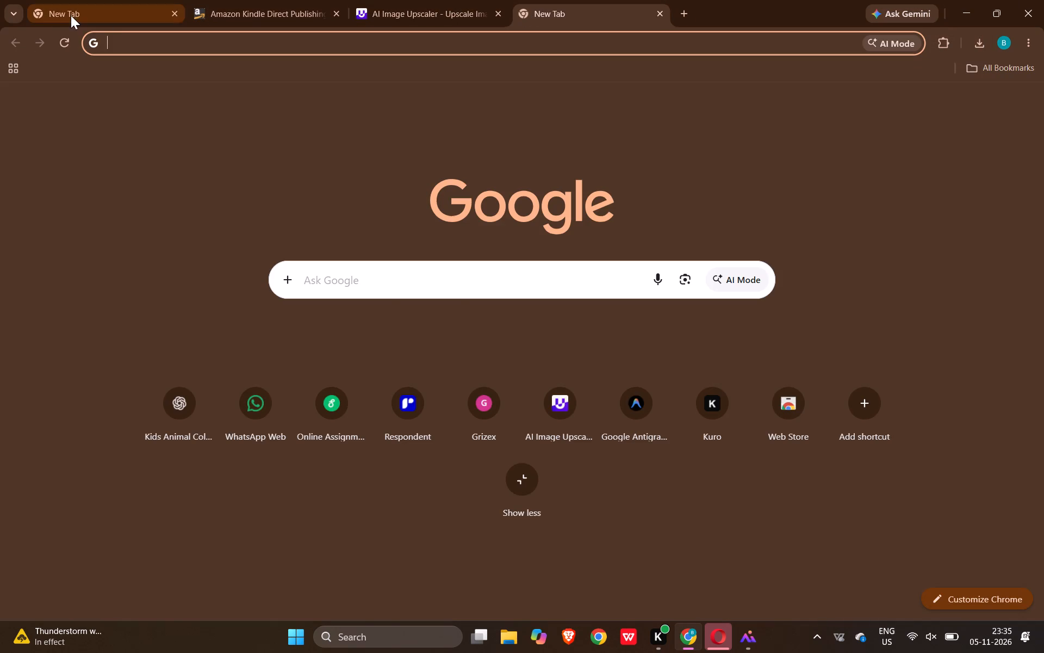
{"action": "left_click", "coordinate": [4, 14]}
{"action": "left_click", "coordinate": [11, 15]}
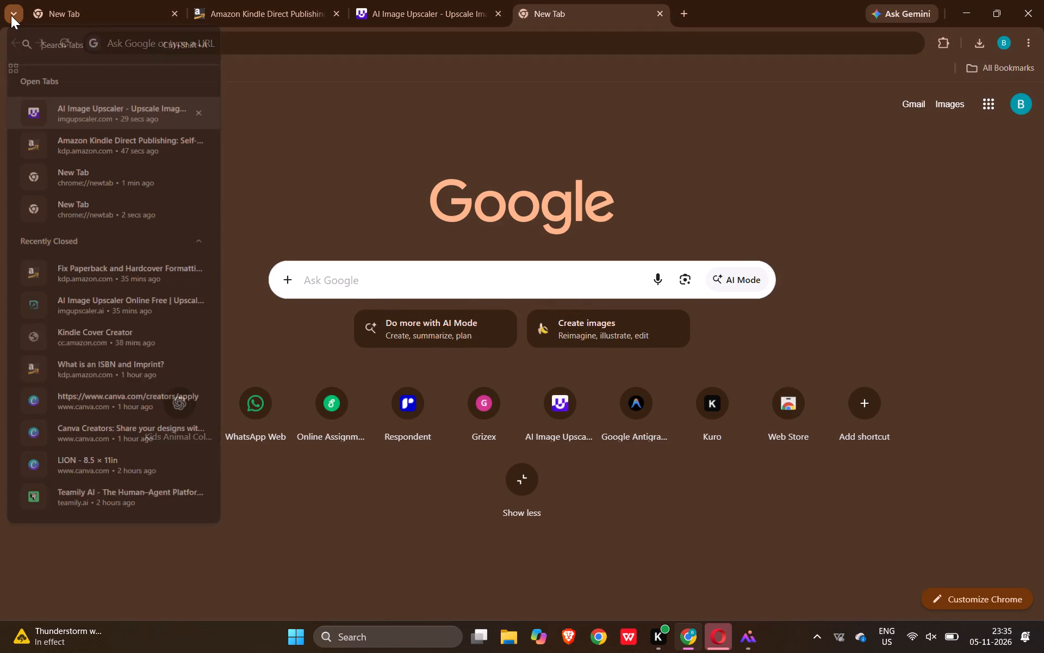
{"action": "scroll", "coordinate": [127, 488], "scroll_direction": "down", "scroll_amount": 3}
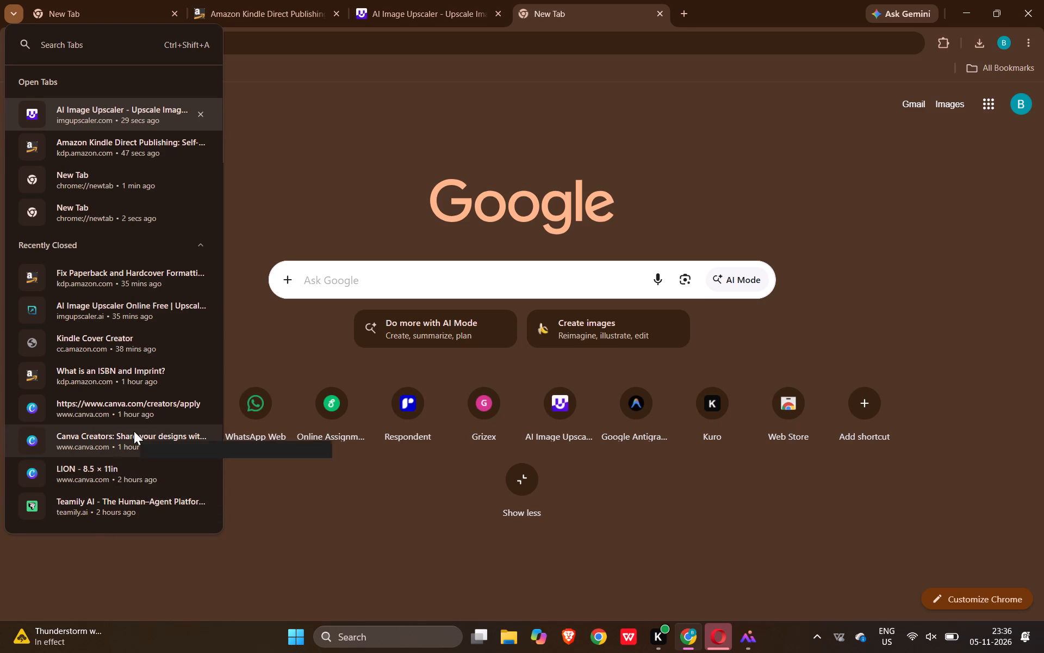
{"action": "left_click", "coordinate": [120, 381]}
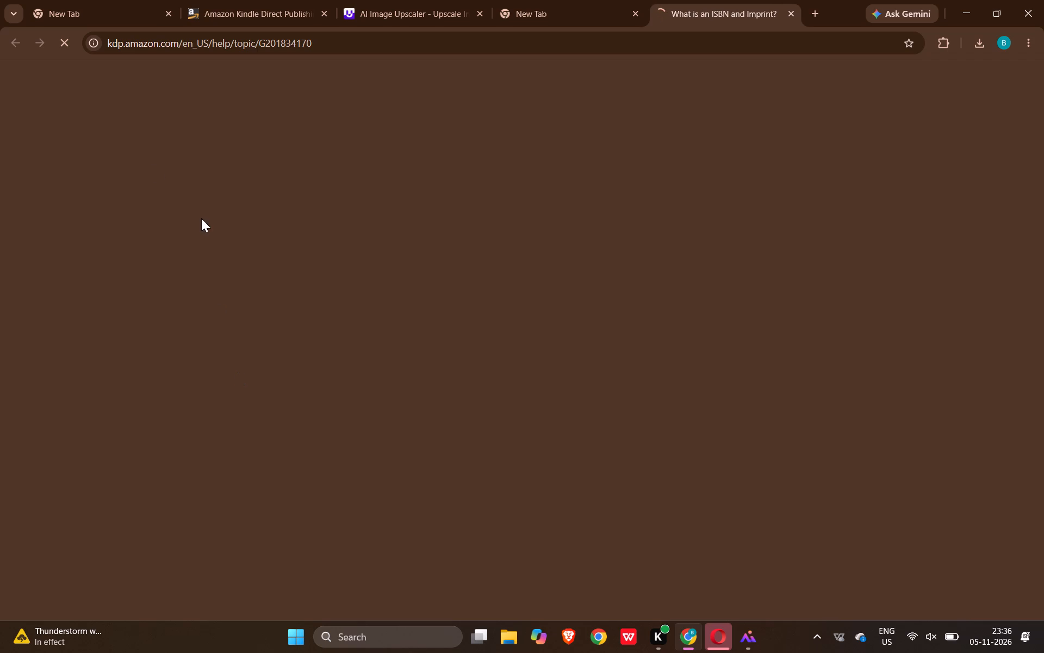
Reopen the recently closed KDP help page on fixing paperback and hardcover formatting in another tab.
{"action": "left_click", "coordinate": [13, 11]}
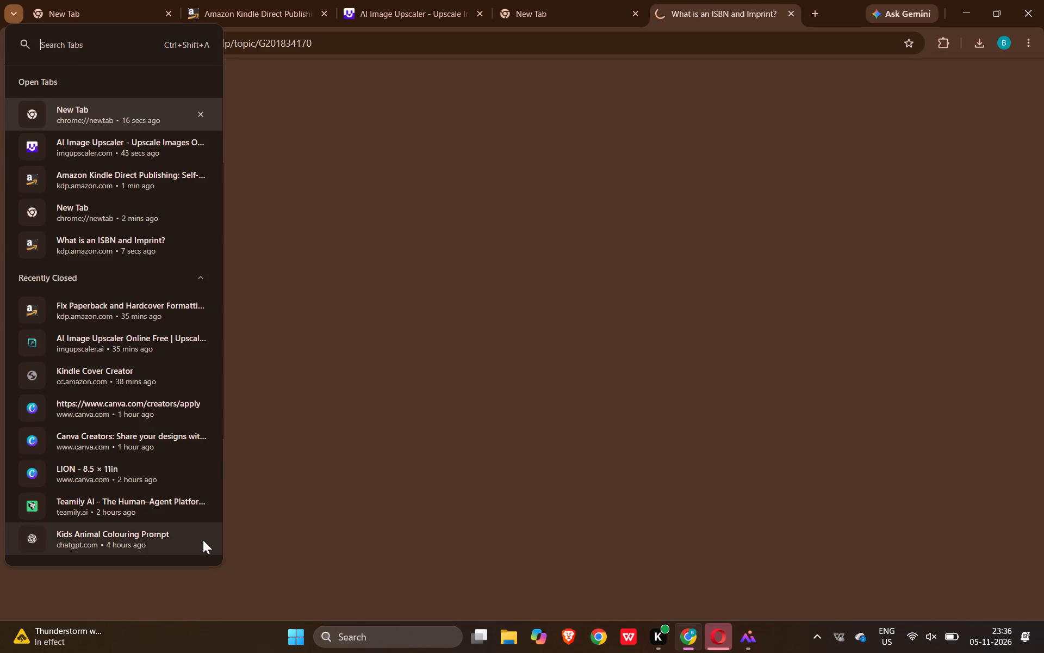
{"action": "left_click", "coordinate": [150, 314]}
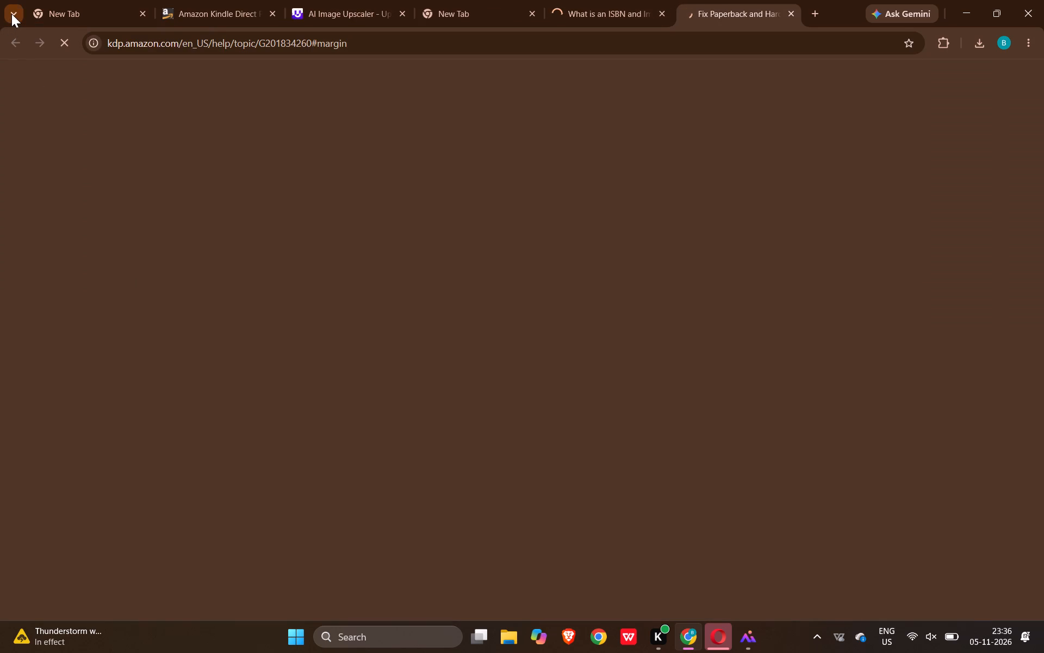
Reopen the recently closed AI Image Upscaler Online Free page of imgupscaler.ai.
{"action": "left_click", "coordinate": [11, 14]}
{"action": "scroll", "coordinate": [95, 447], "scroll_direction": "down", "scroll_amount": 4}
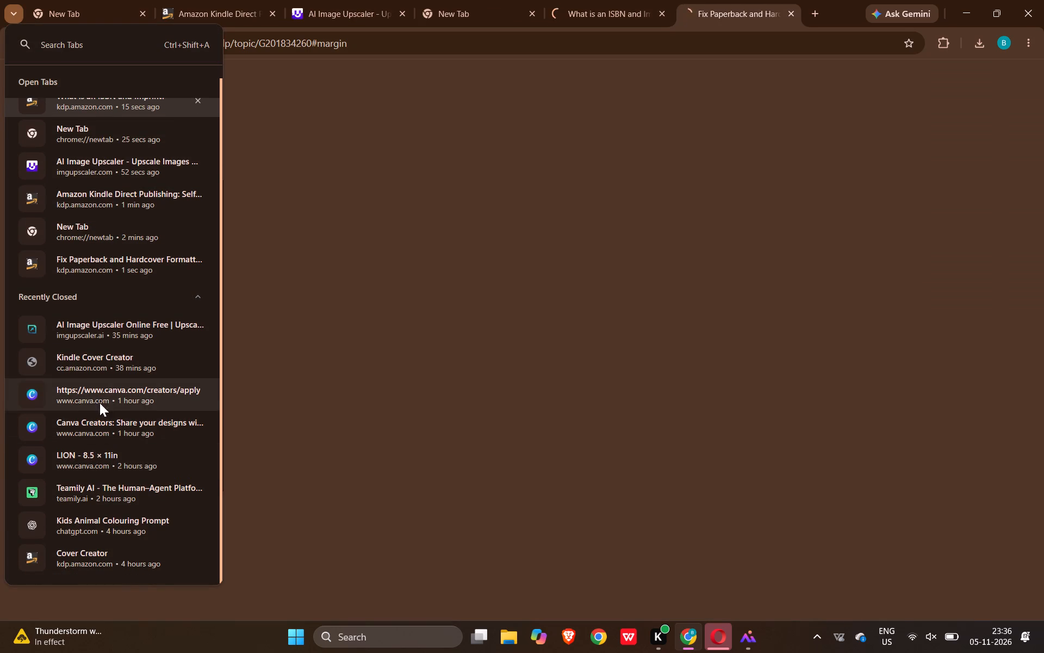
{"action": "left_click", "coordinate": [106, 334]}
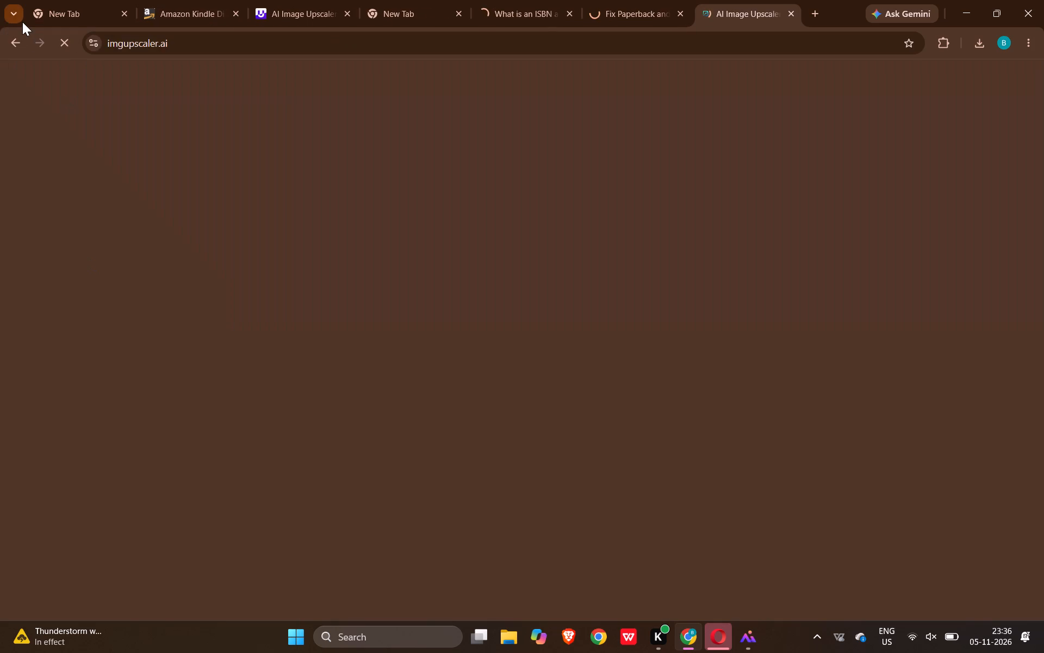
Reopen the recently closed KDP help page on Cover Creator.
{"action": "left_click", "coordinate": [14, 11]}
{"action": "scroll", "coordinate": [151, 403], "scroll_direction": "down", "scroll_amount": 4}
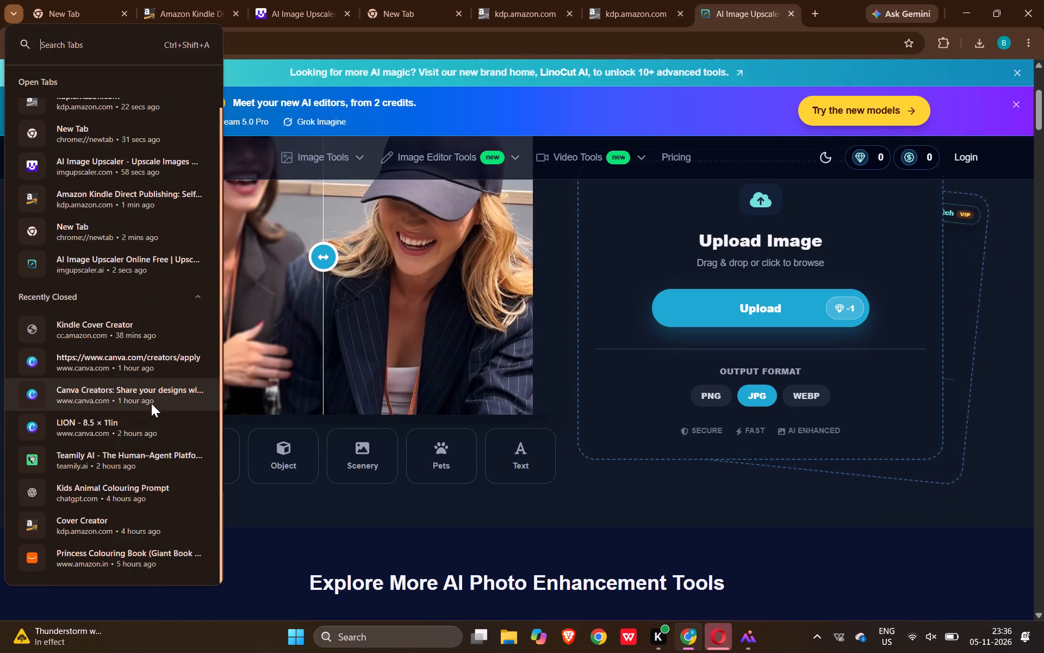
{"action": "left_click", "coordinate": [115, 526]}
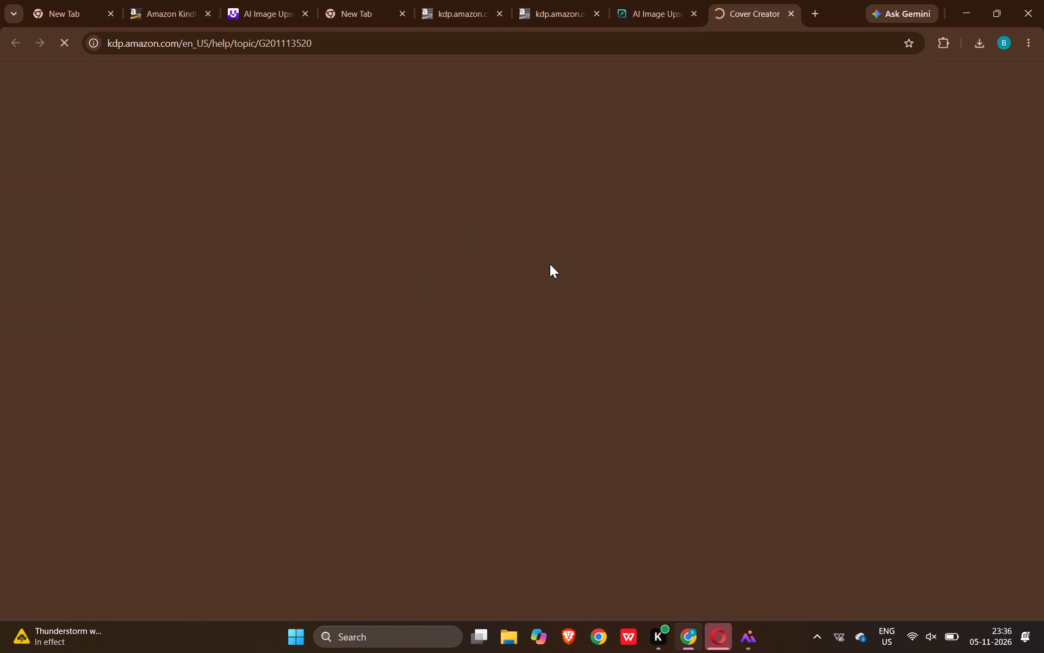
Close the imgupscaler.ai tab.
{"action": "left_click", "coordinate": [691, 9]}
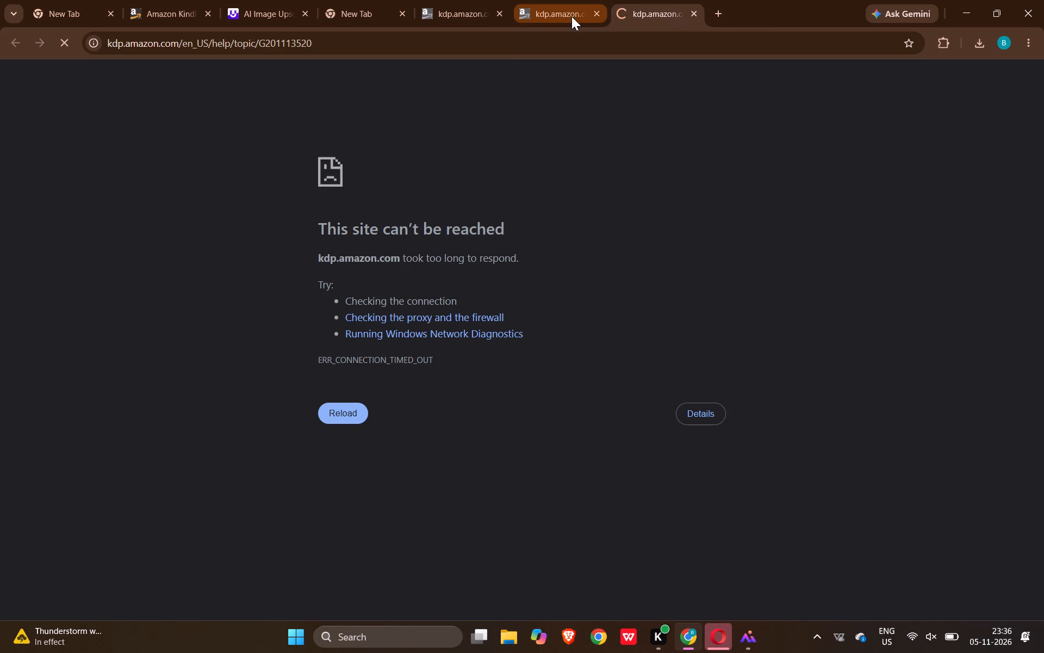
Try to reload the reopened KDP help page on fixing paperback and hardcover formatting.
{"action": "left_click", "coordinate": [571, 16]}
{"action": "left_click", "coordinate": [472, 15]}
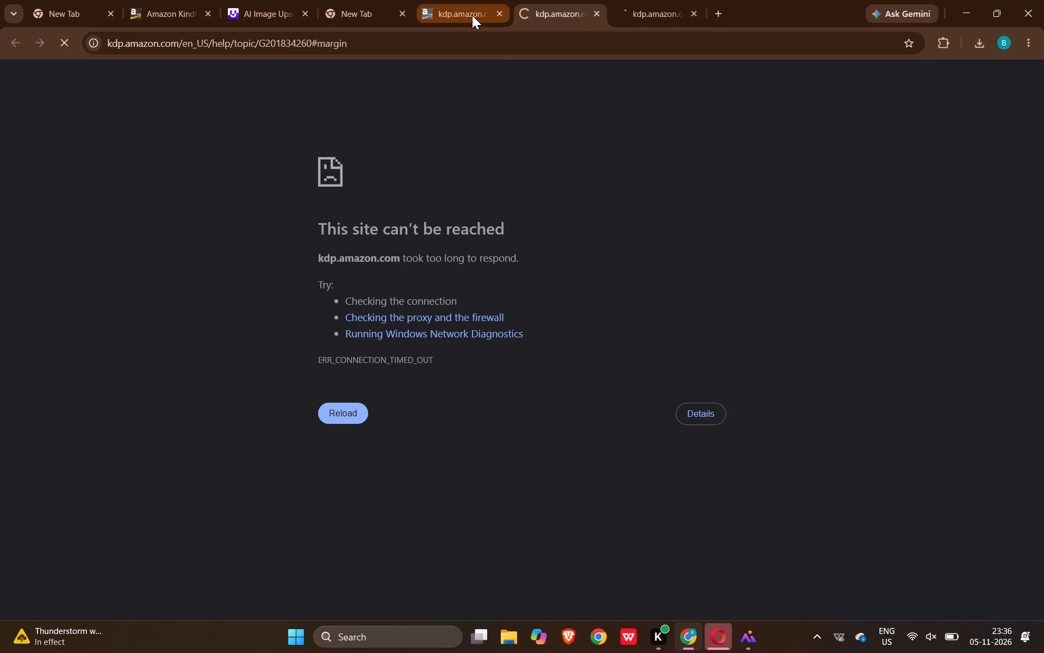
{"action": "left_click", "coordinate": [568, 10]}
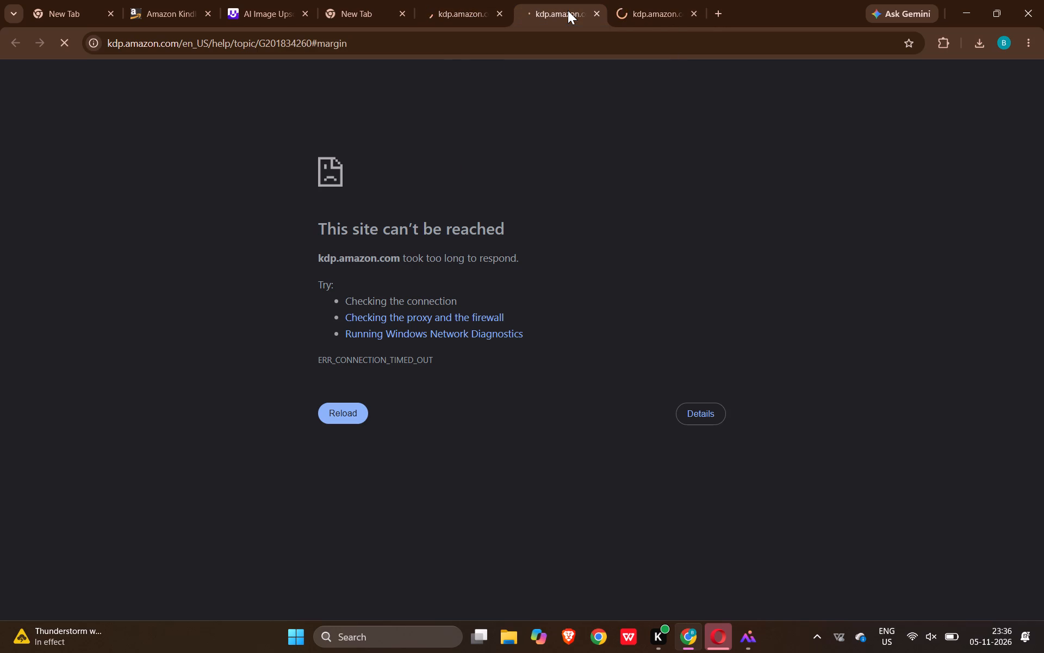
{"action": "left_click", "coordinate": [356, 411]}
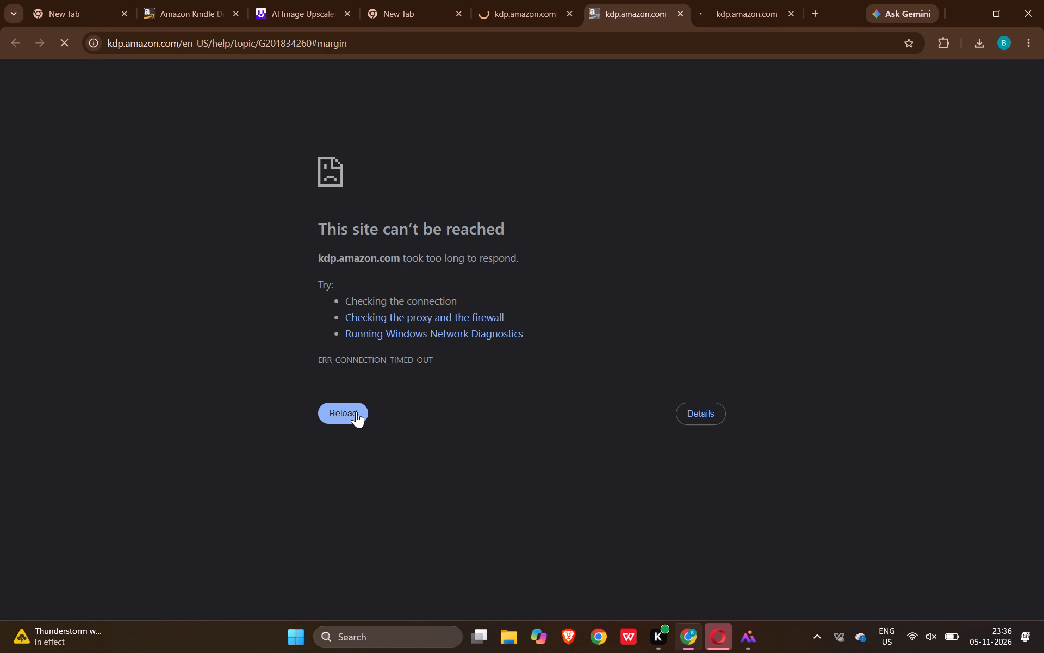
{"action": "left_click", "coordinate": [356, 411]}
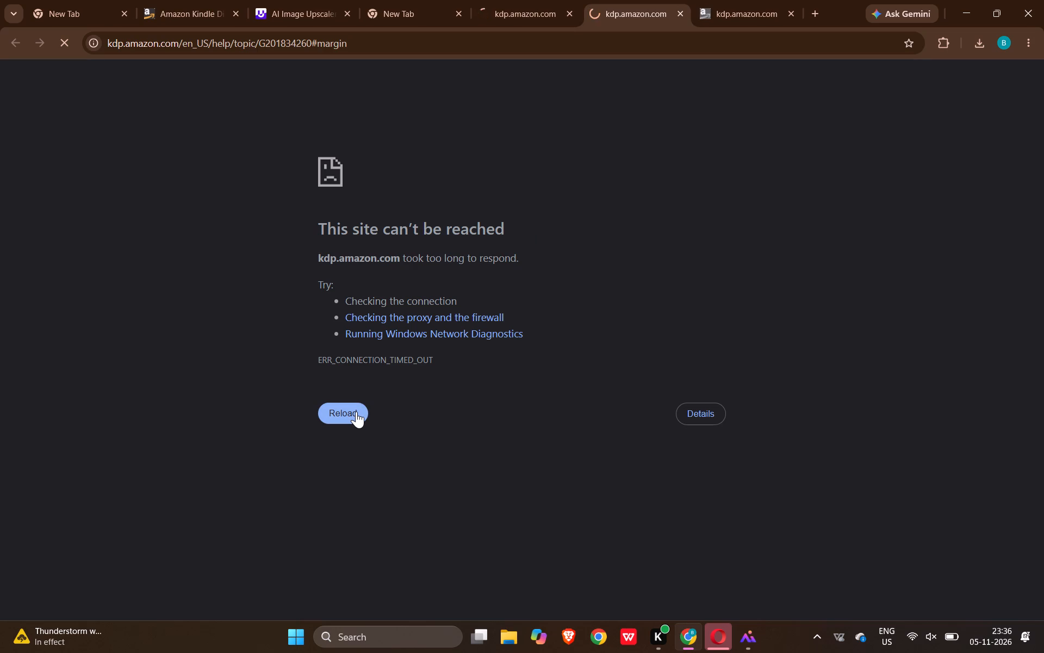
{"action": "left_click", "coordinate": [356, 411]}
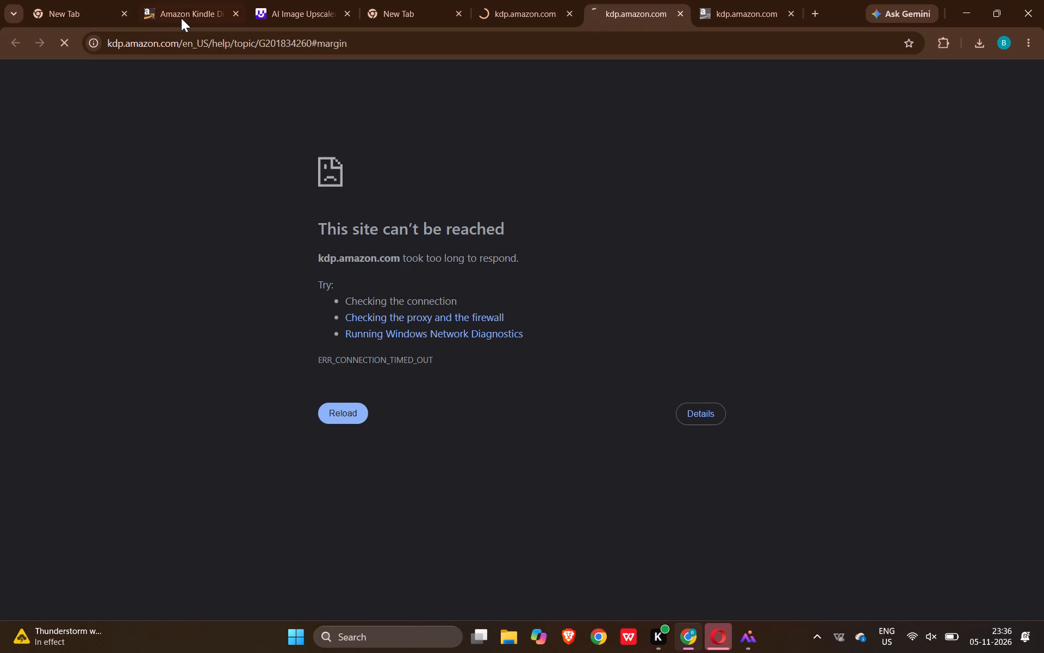
Check the KDP Bookshelf tab and the reopened ISBN and paperback formatting help tabs.
{"action": "left_click", "coordinate": [181, 8]}
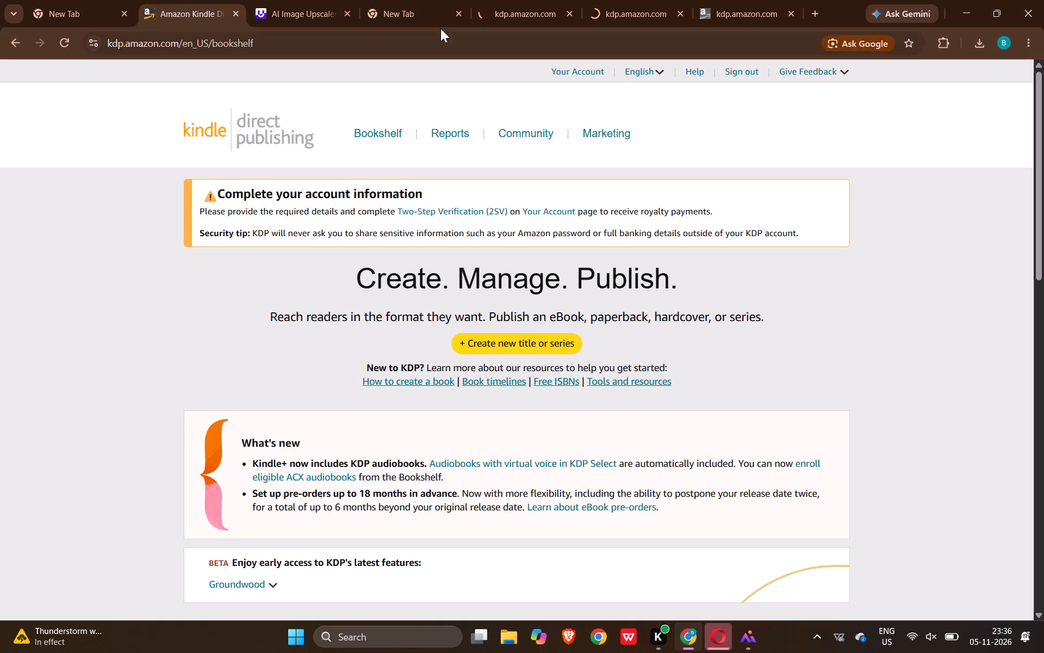
{"action": "left_click", "coordinate": [512, 13]}
{"action": "left_click", "coordinate": [512, 13]}
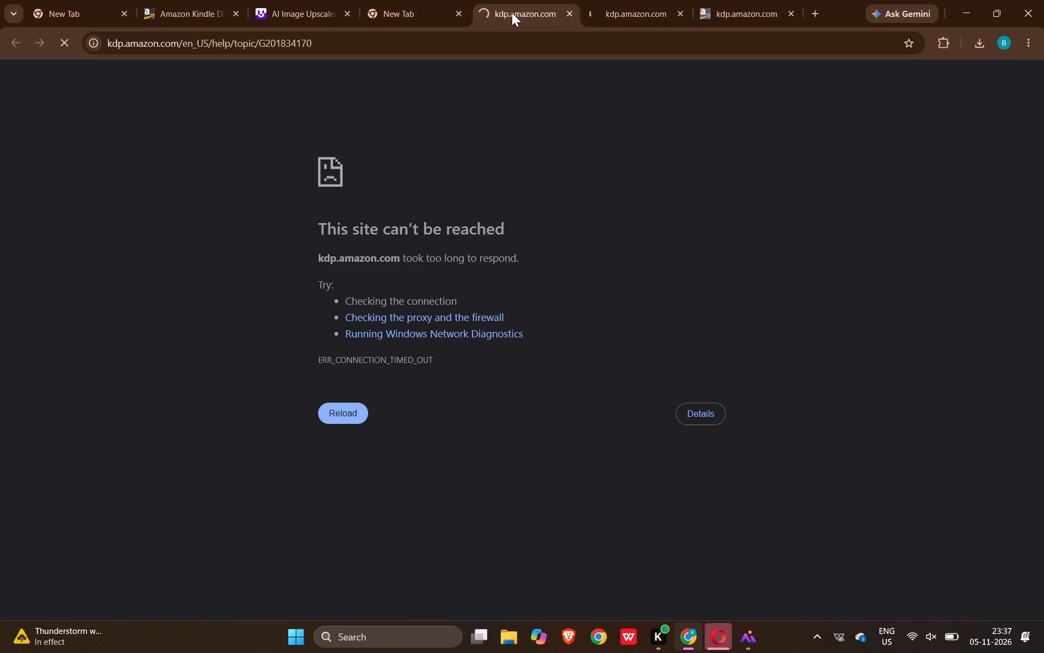
{"action": "left_click", "coordinate": [646, 16]}
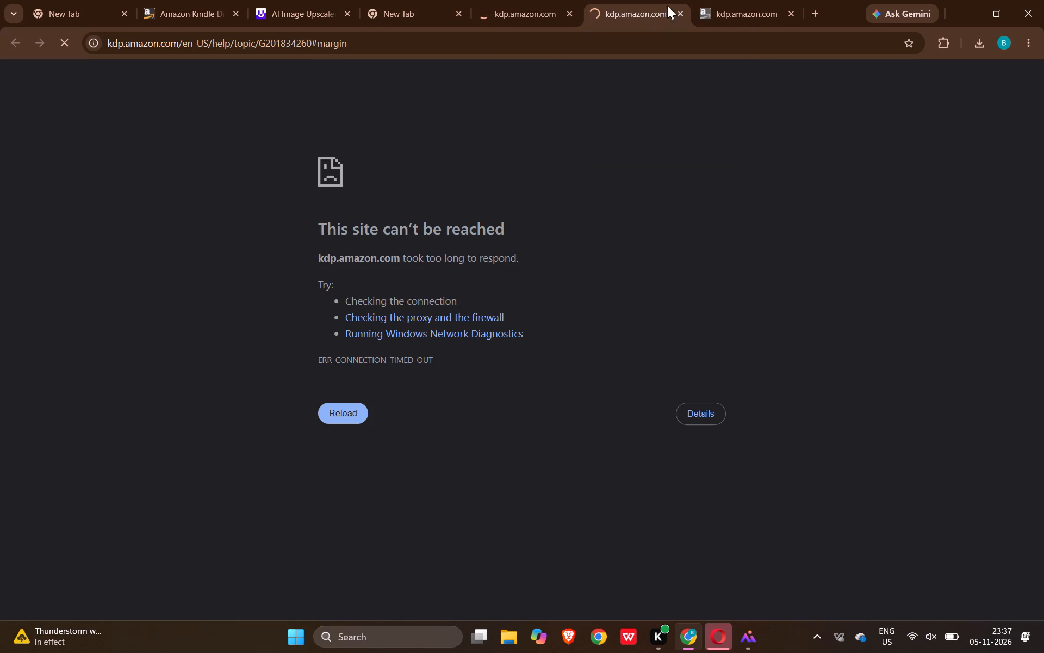
Switch to the Cover Creator help tab and reload the page.
{"action": "left_click", "coordinate": [748, 1]}
{"action": "left_click", "coordinate": [749, 7]}
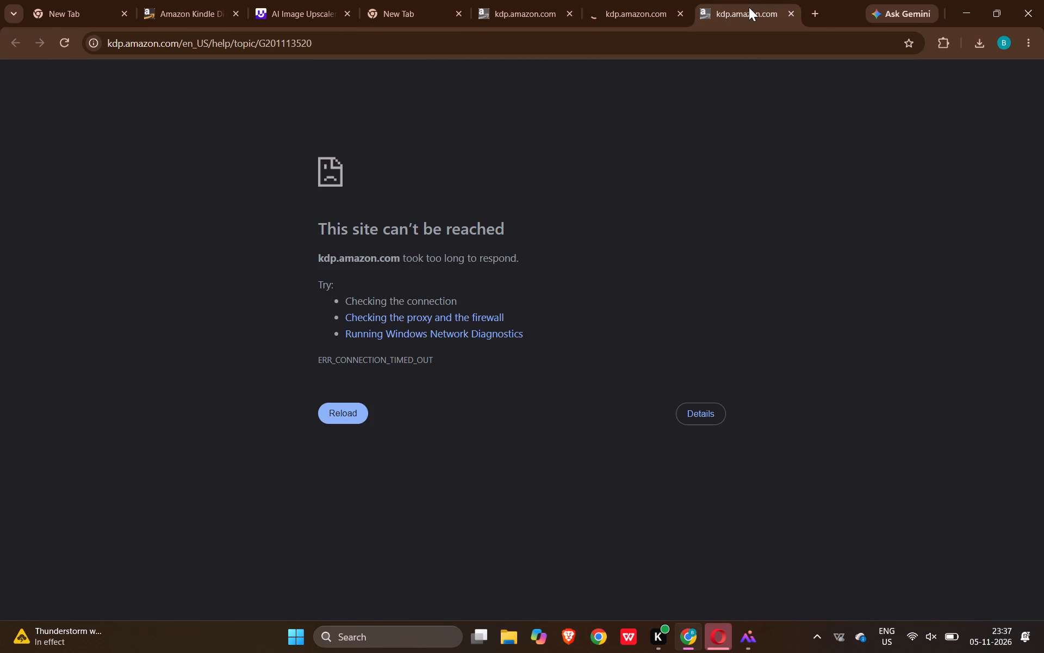
{"action": "triple_click", "coordinate": [350, 418]}
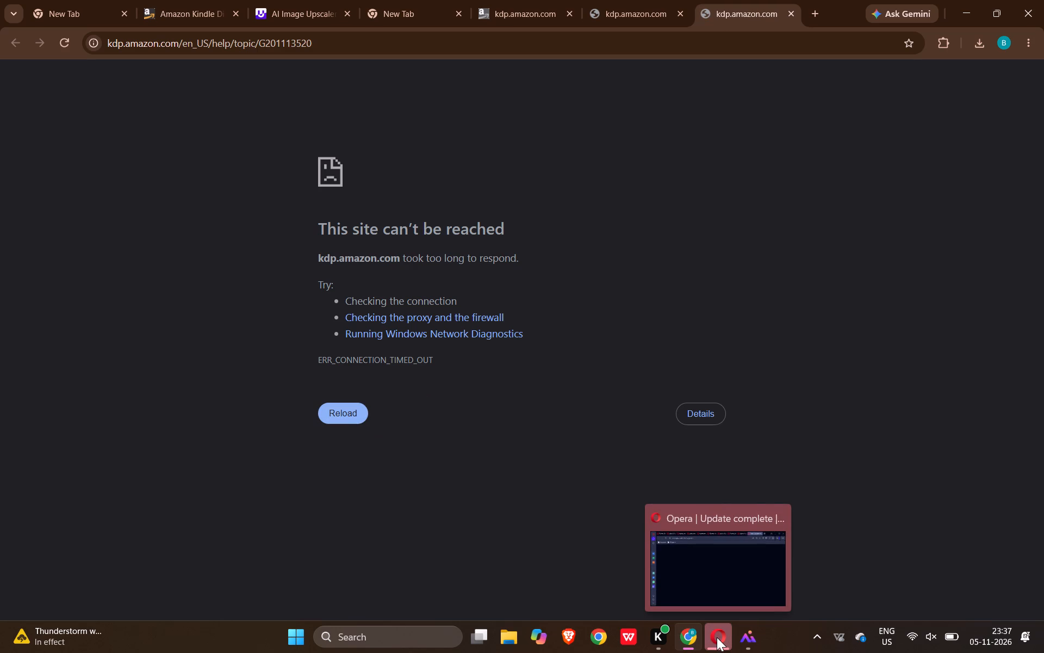
Close the Opera browser window and return to the Cover Creator help page.
{"action": "left_click", "coordinate": [776, 508]}
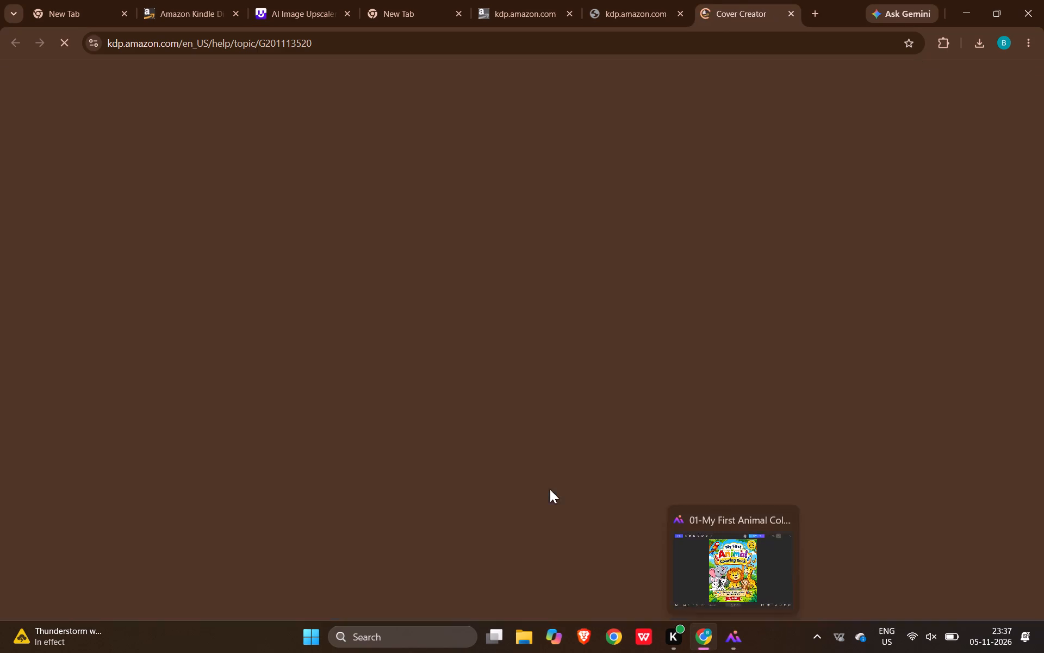
{"action": "left_click", "coordinate": [550, 489]}
Read through the Cover Creator help page, including the instructions for creating a paperback cover and submitting a fully formatted JPEG cover.
{"action": "scroll", "coordinate": [550, 489], "scroll_direction": "down", "scroll_amount": 3}
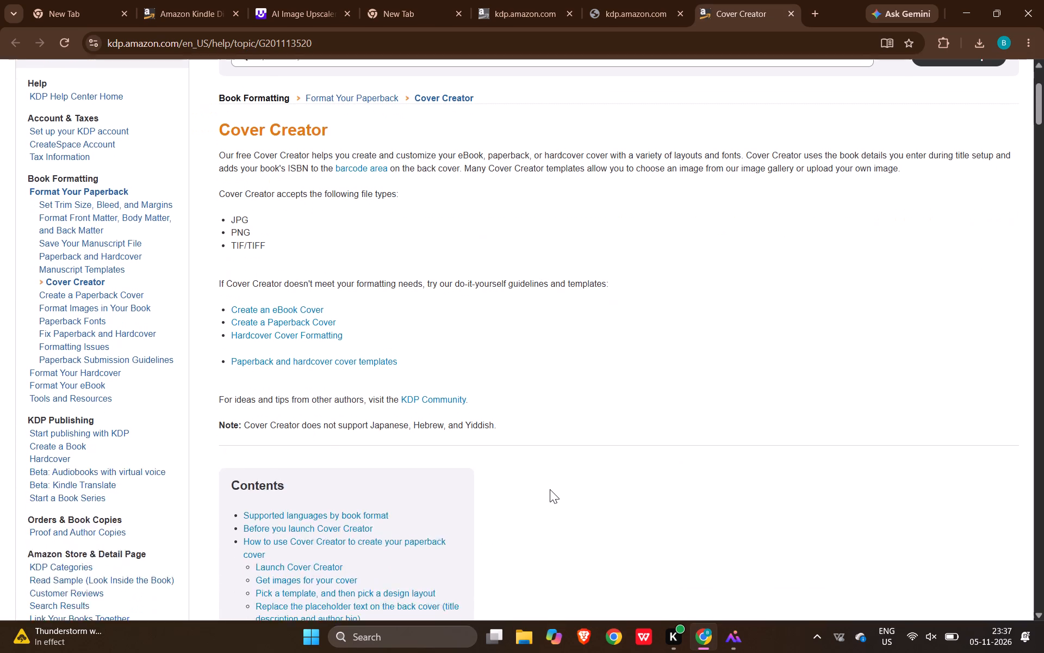
{"action": "scroll", "coordinate": [550, 489], "scroll_direction": "down", "scroll_amount": 9}
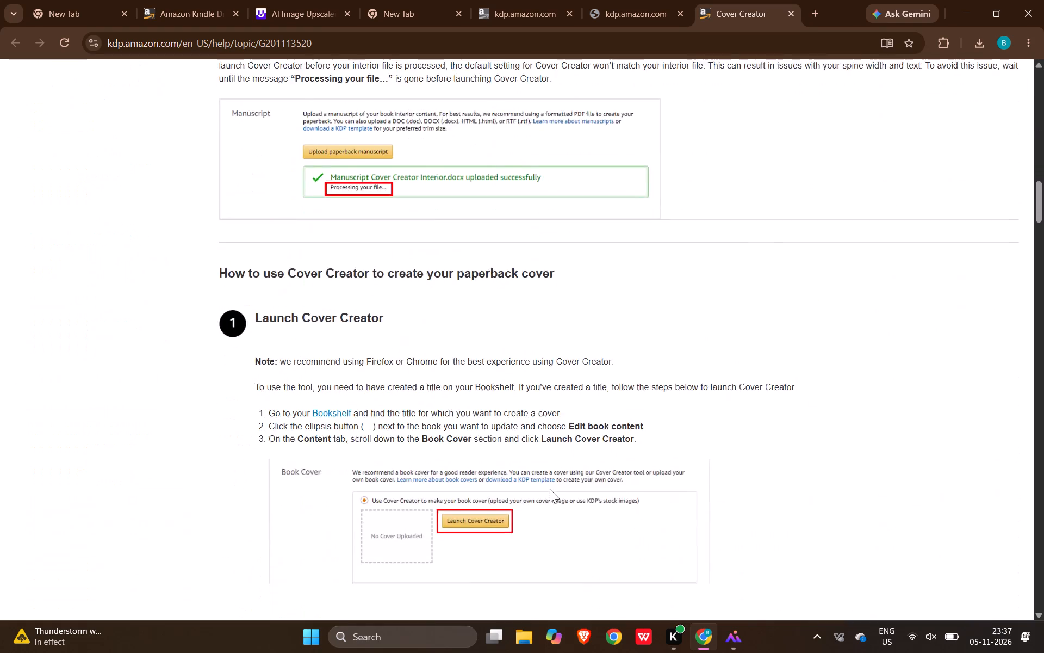
{"action": "scroll", "coordinate": [550, 489], "scroll_direction": "down", "scroll_amount": 17}
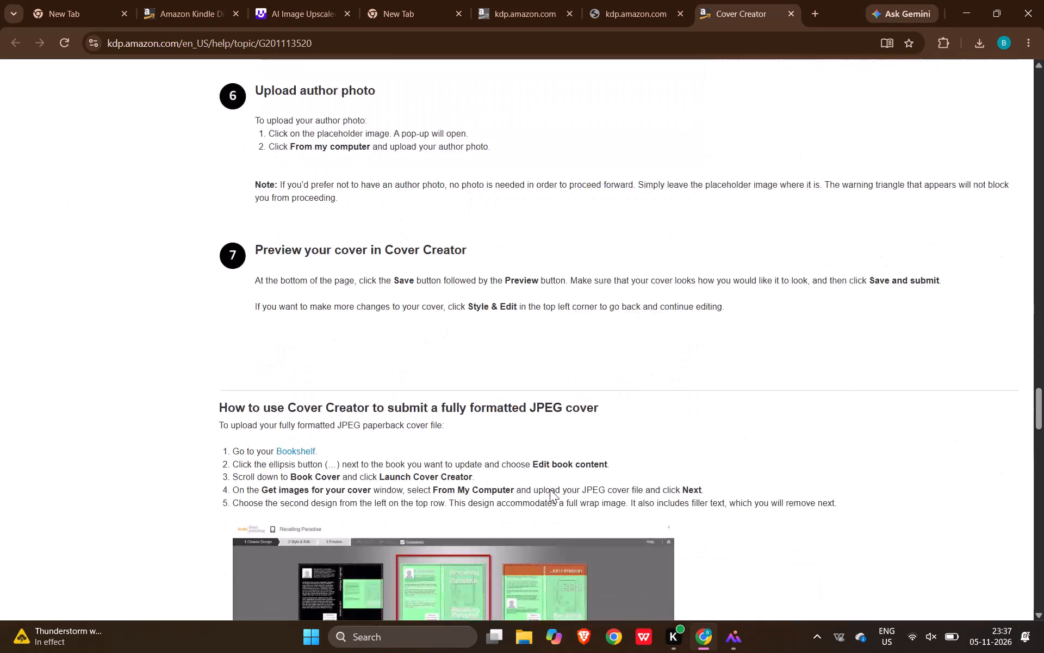
{"action": "scroll", "coordinate": [550, 489], "scroll_direction": "down", "scroll_amount": 7}
{"action": "scroll", "coordinate": [550, 489], "scroll_direction": "up", "scroll_amount": 16}
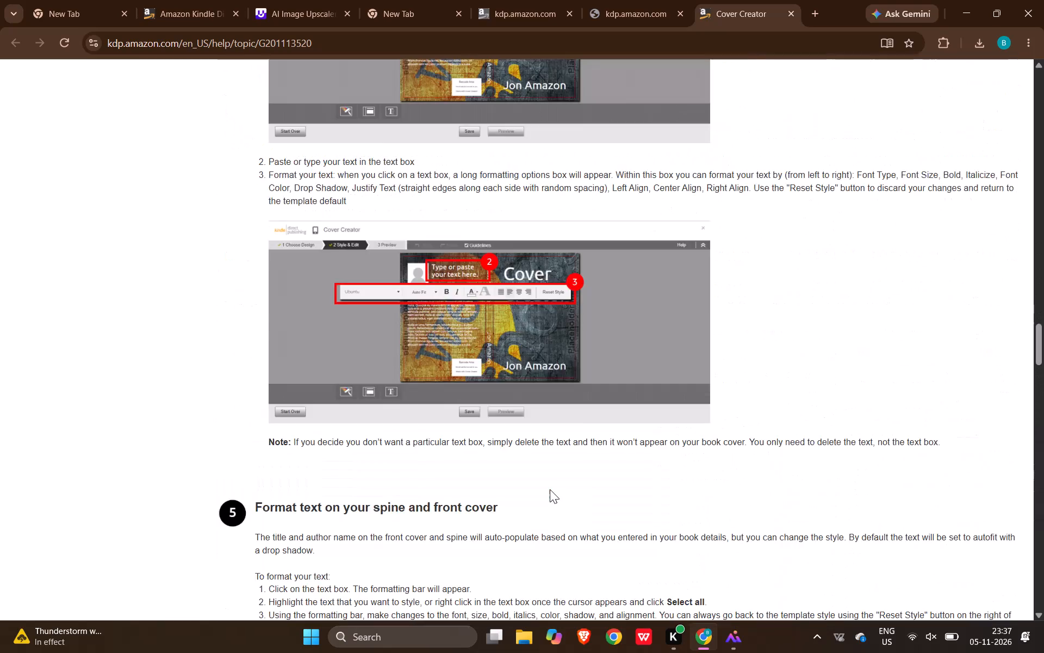
{"action": "scroll", "coordinate": [550, 489], "scroll_direction": "up", "scroll_amount": 13}
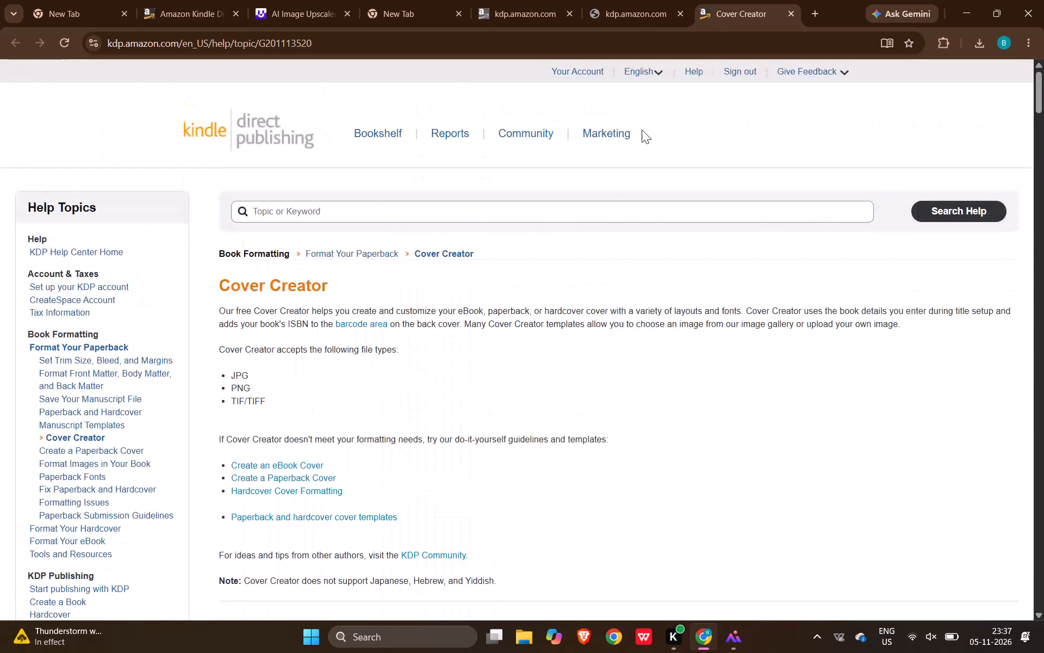
Reload the paperback and hardcover formatting help page, close the Cover Creator help tab, and look over the formatting page.
{"action": "left_click", "coordinate": [632, 7]}
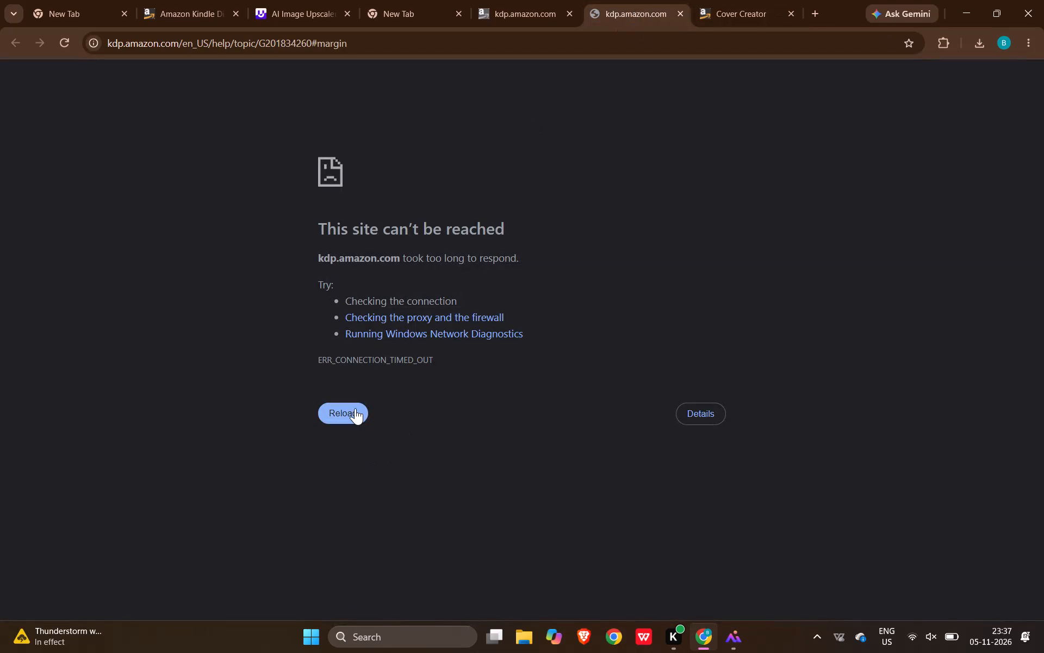
{"action": "triple_click", "coordinate": [355, 407]}
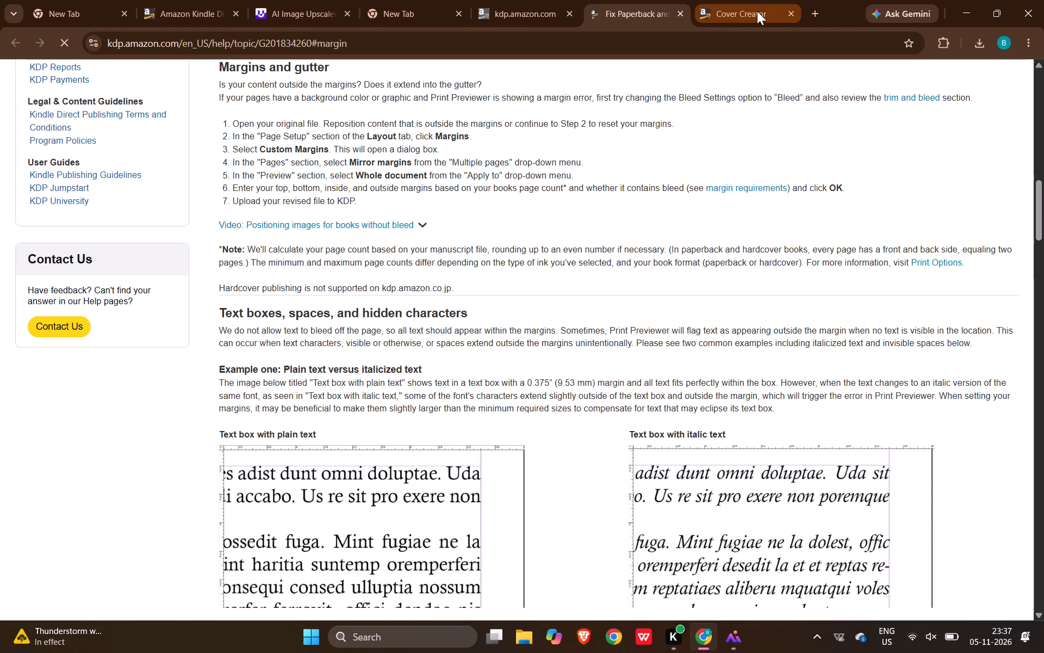
{"action": "left_click", "coordinate": [791, 14]}
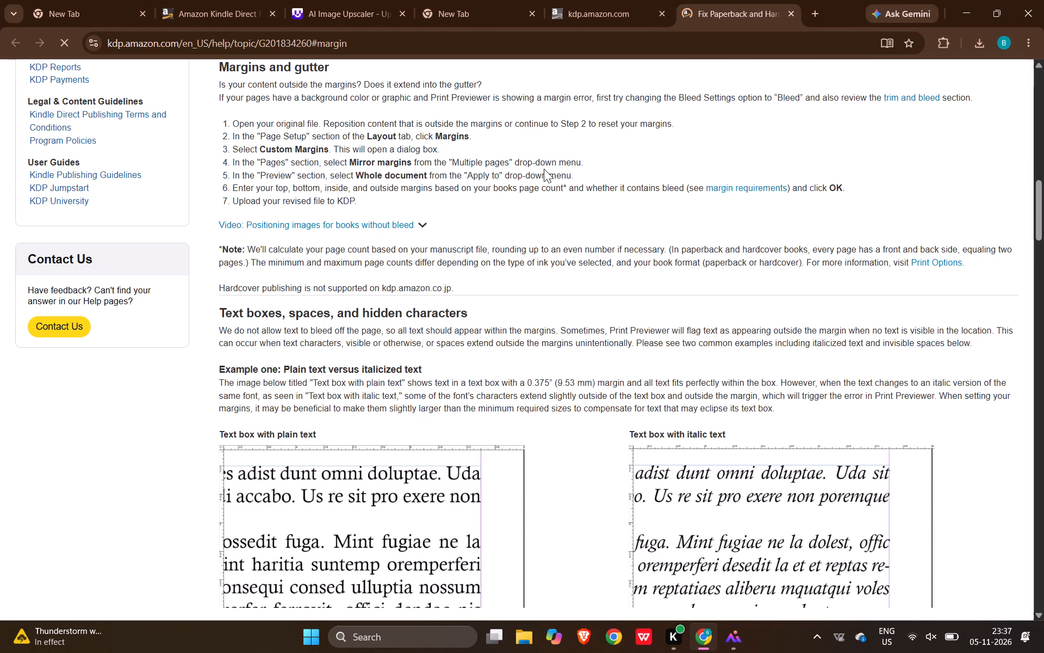
{"action": "scroll", "coordinate": [544, 169], "scroll_direction": "up", "scroll_amount": 11}
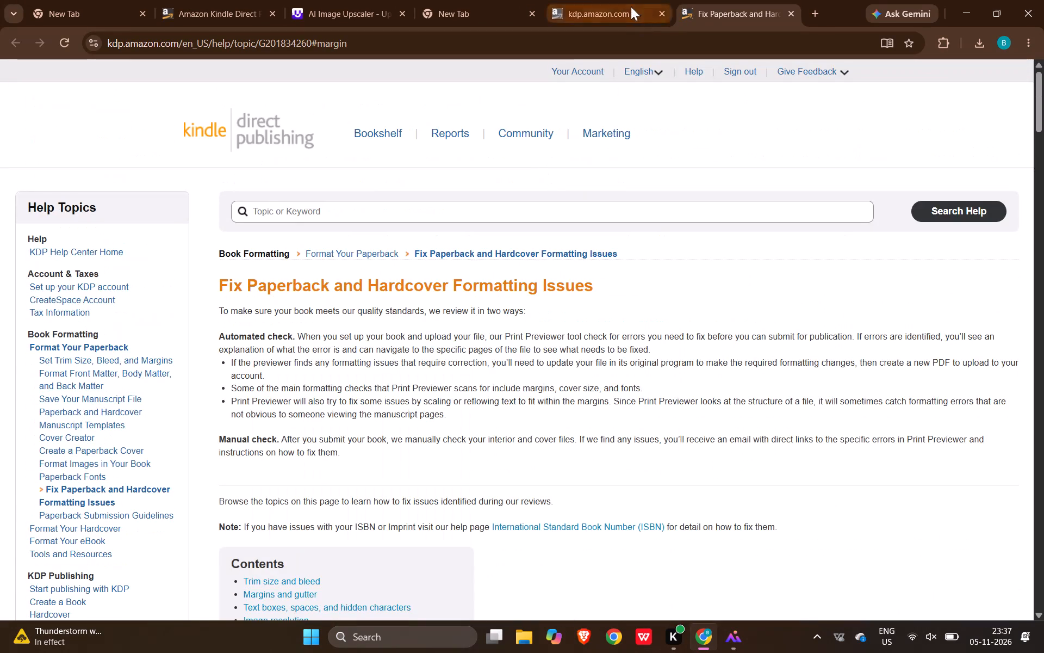
Reload the ISBN and imprint help page and close the paperback and hardcover formatting help tab.
{"action": "double_click", "coordinate": [611, 10]}
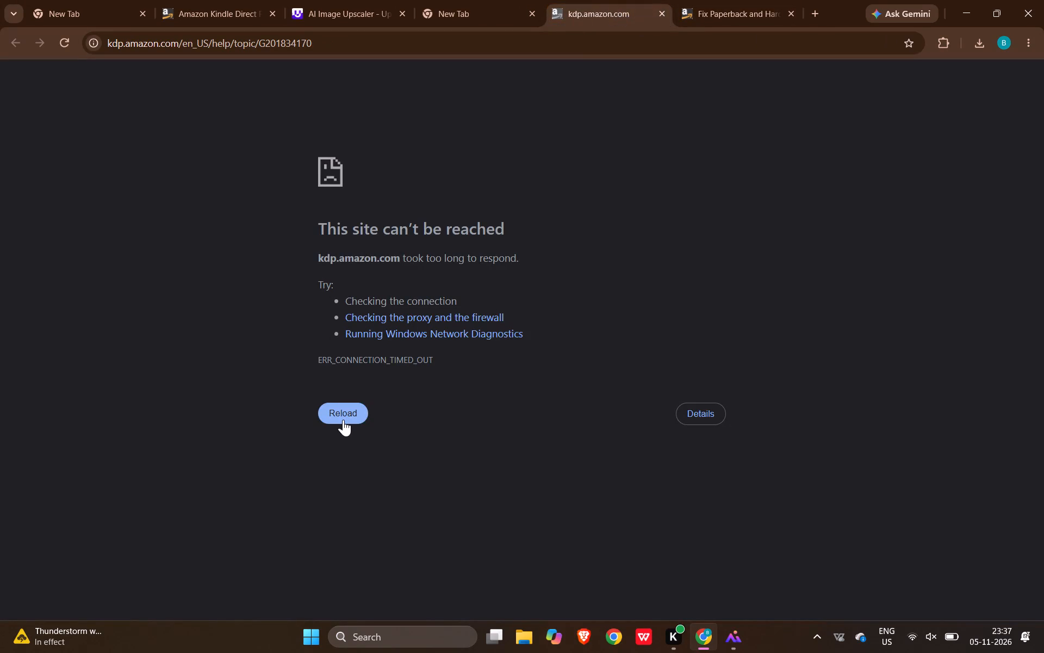
{"action": "triple_click", "coordinate": [343, 420]}
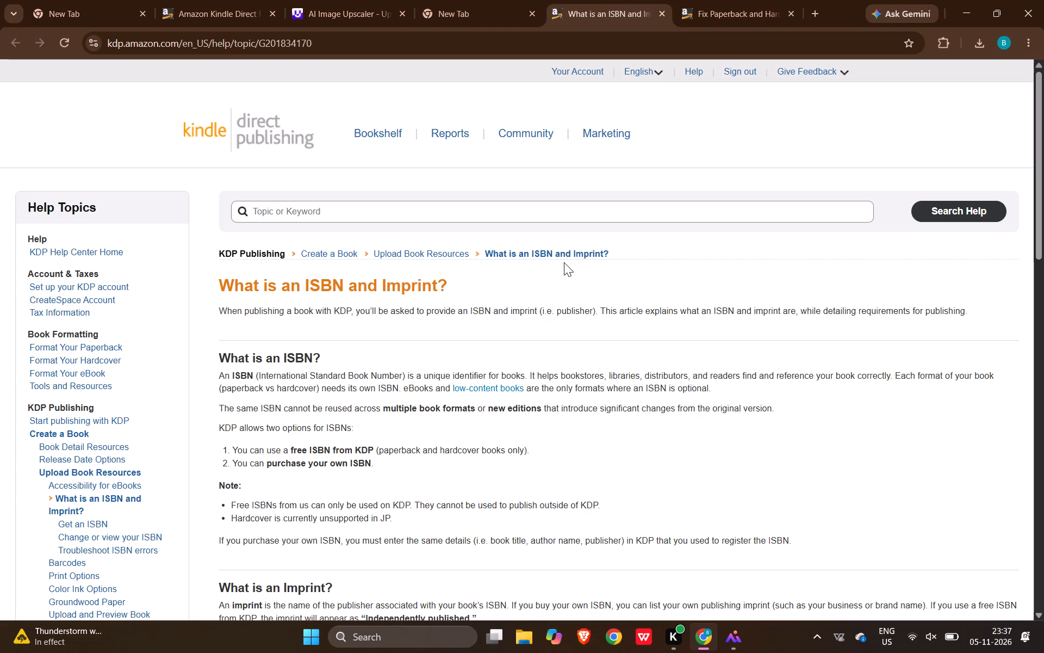
{"action": "left_click", "coordinate": [793, 14]}
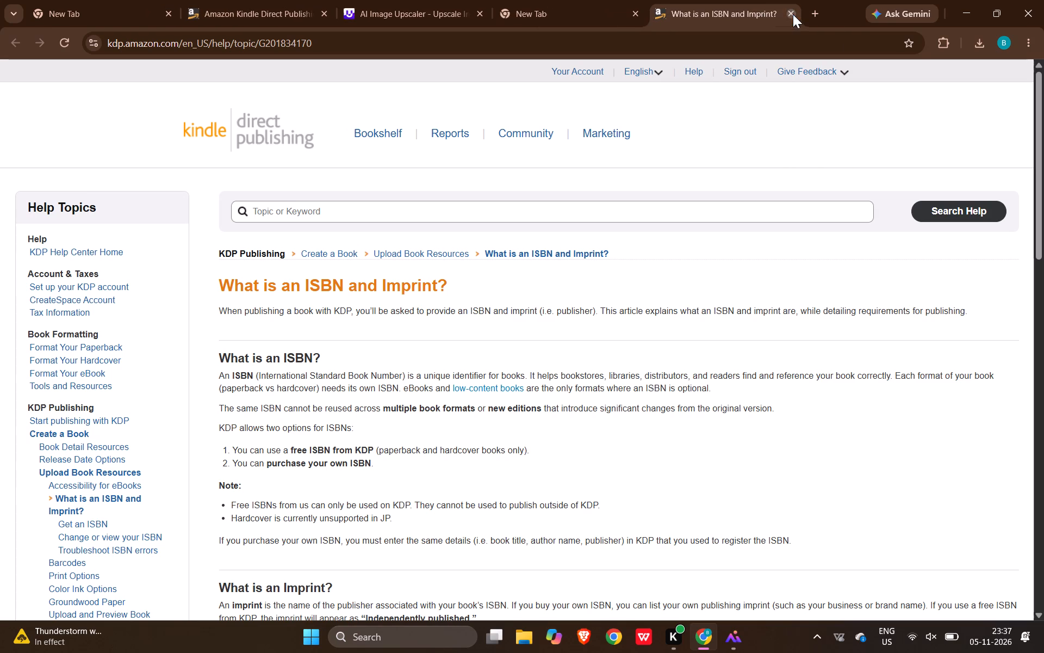
{"action": "left_click", "coordinate": [272, 21]}
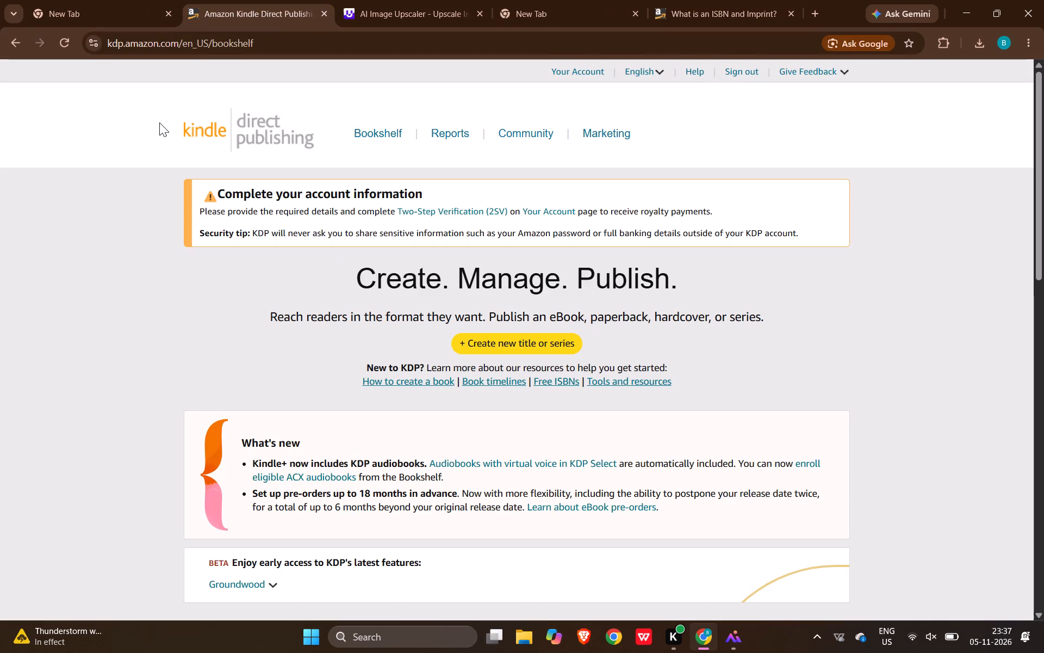
{"action": "left_click", "coordinate": [11, 14]}
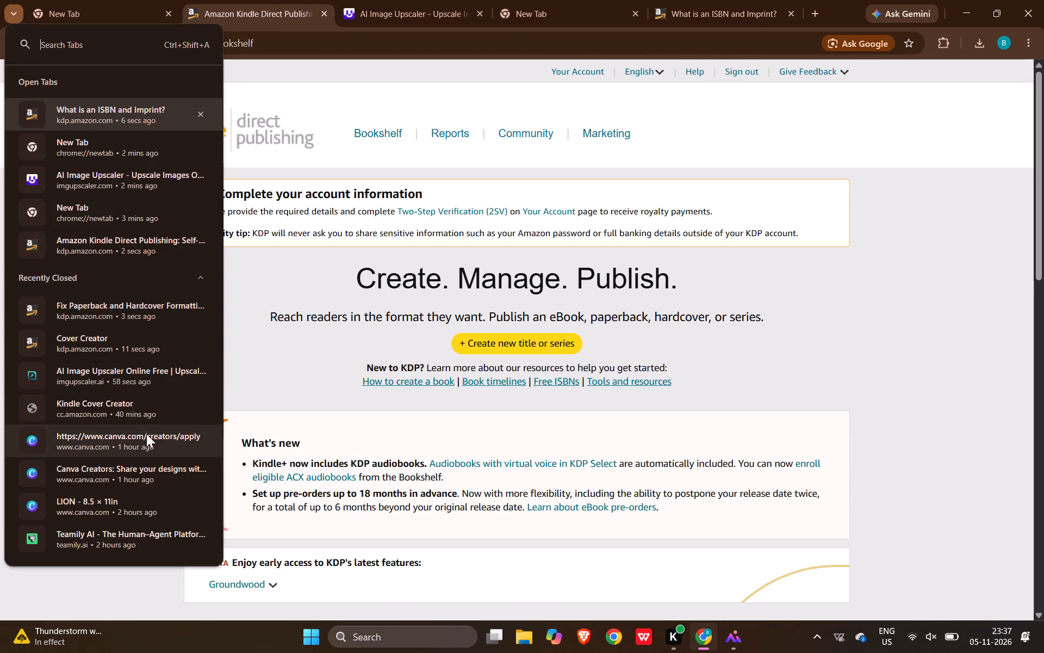
{"action": "scroll", "coordinate": [146, 434], "scroll_direction": "down", "scroll_amount": 4}
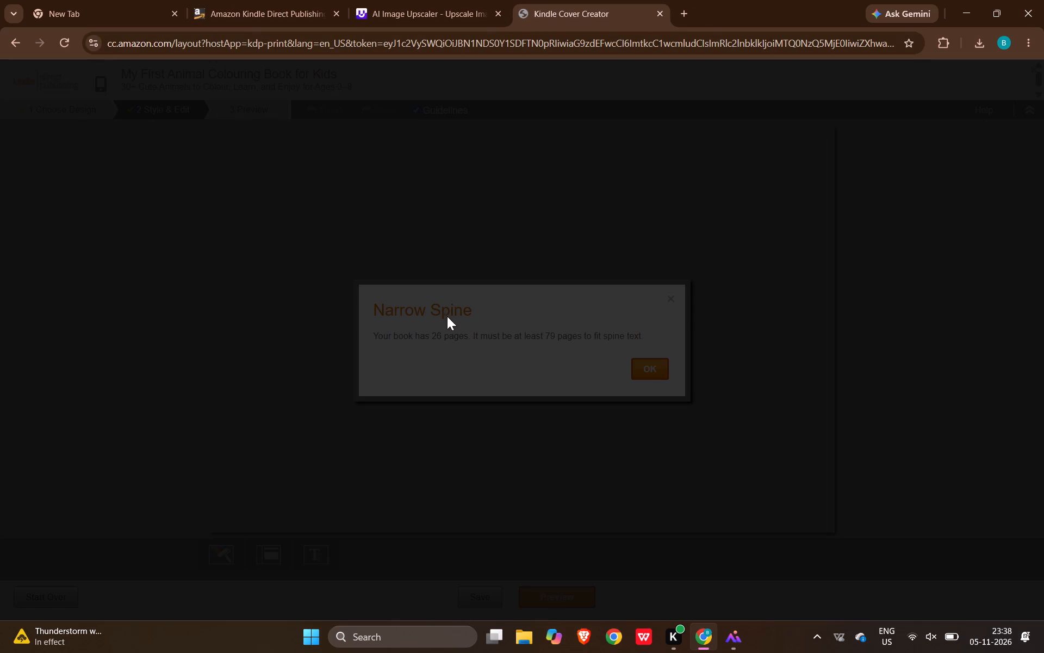
Dismiss the Quick Tutorial overlay and the Narrow Spine notice to reach the cover editor.
{"action": "left_click", "coordinate": [643, 369]}
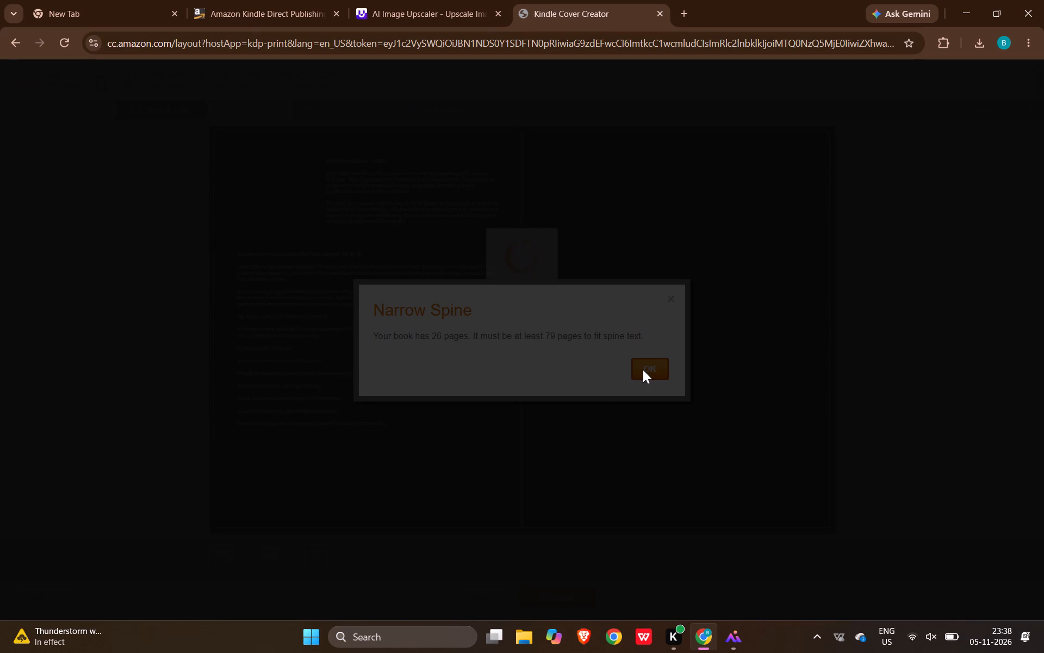
{"action": "left_click", "coordinate": [643, 369]}
{"action": "double_click", "coordinate": [463, 267]}
{"action": "left_click", "coordinate": [652, 373]}
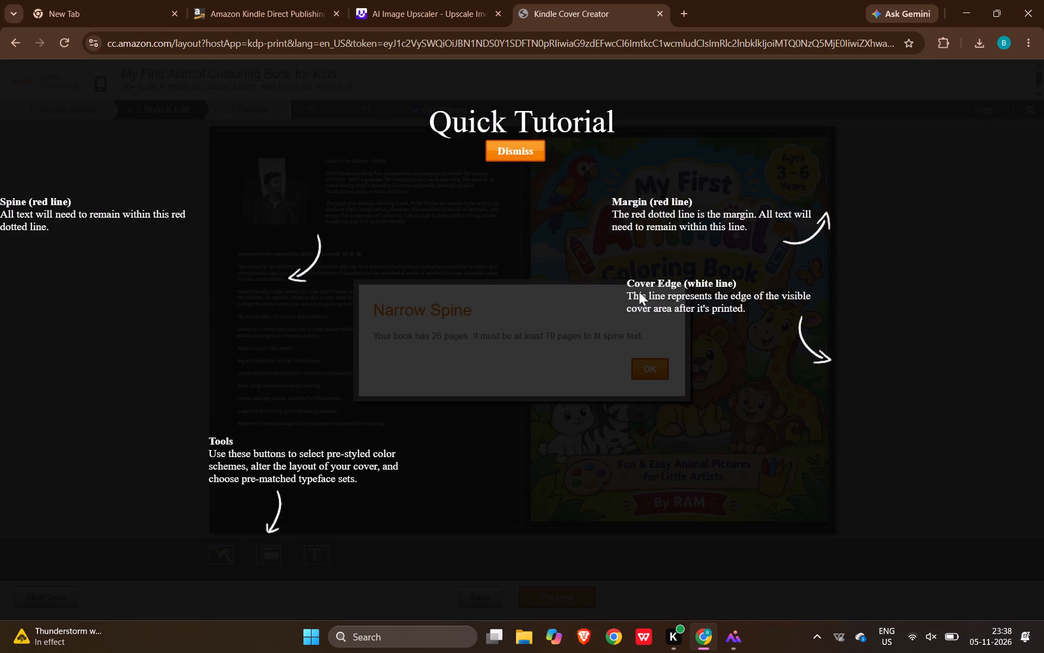
{"action": "left_click", "coordinate": [515, 150]}
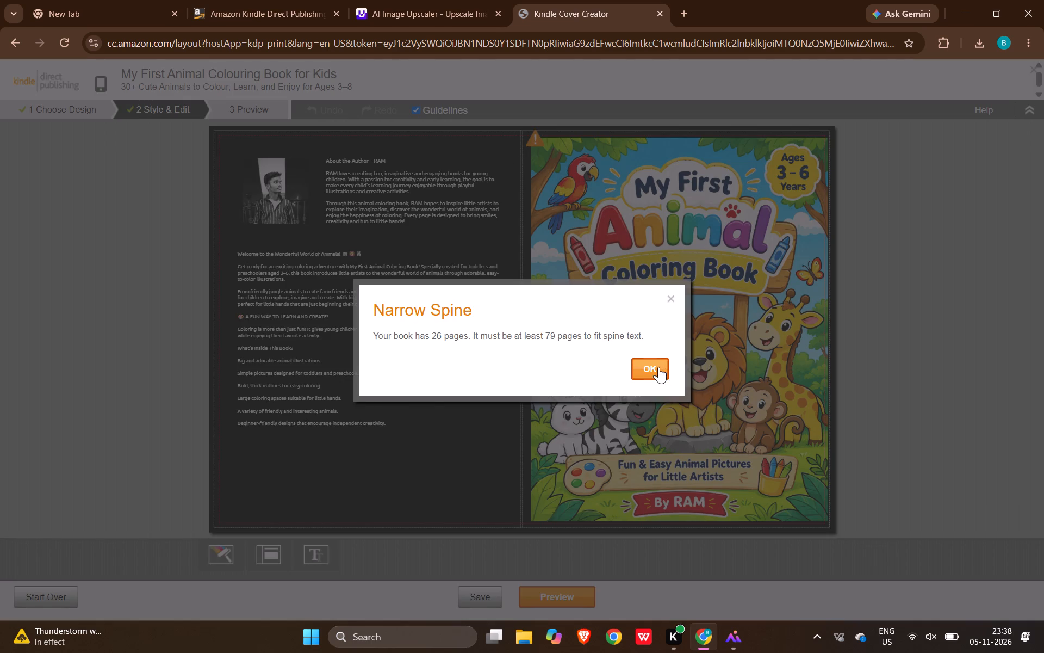
{"action": "left_click", "coordinate": [658, 367]}
Replace the front cover image with the My First Animal Coloring Book (1) file from the Downloads folder.
{"action": "left_click", "coordinate": [701, 295]}
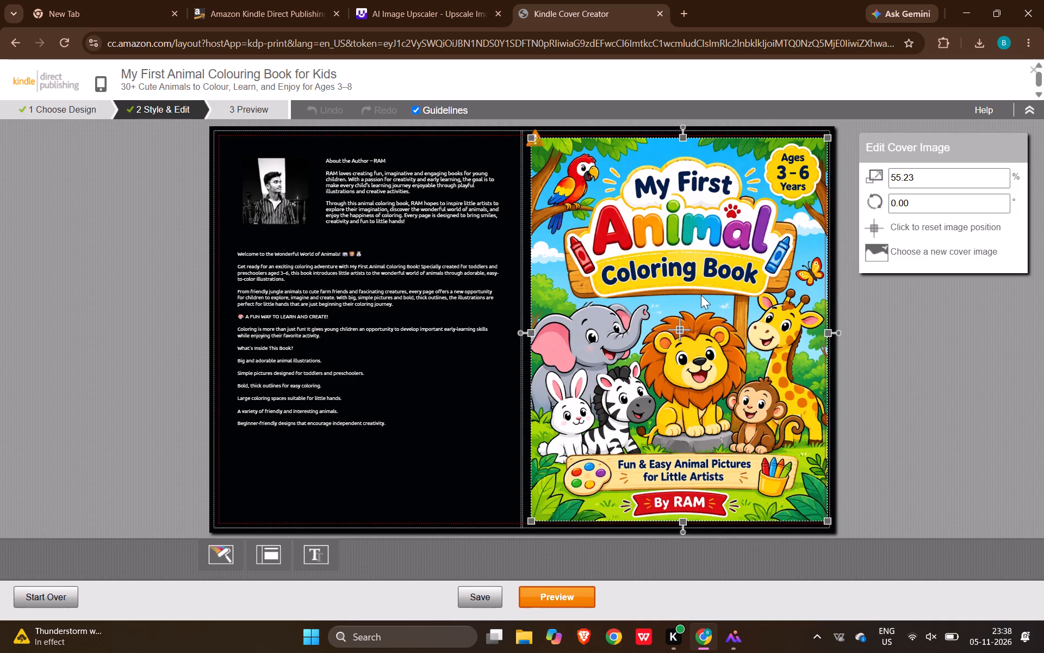
{"action": "left_click", "coordinate": [880, 259]}
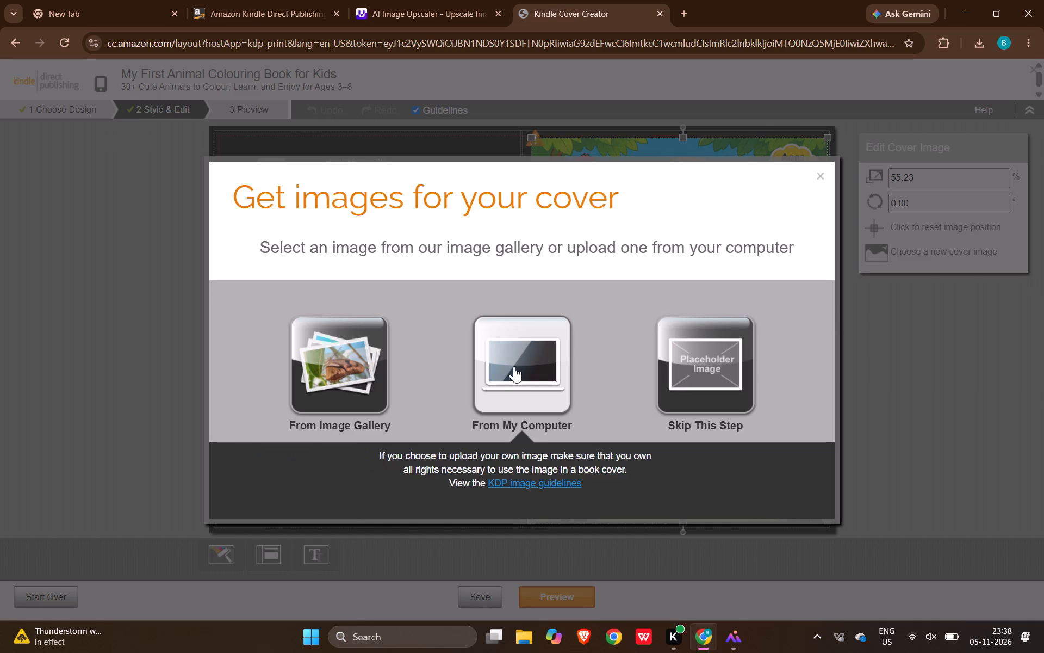
{"action": "left_click", "coordinate": [519, 366]}
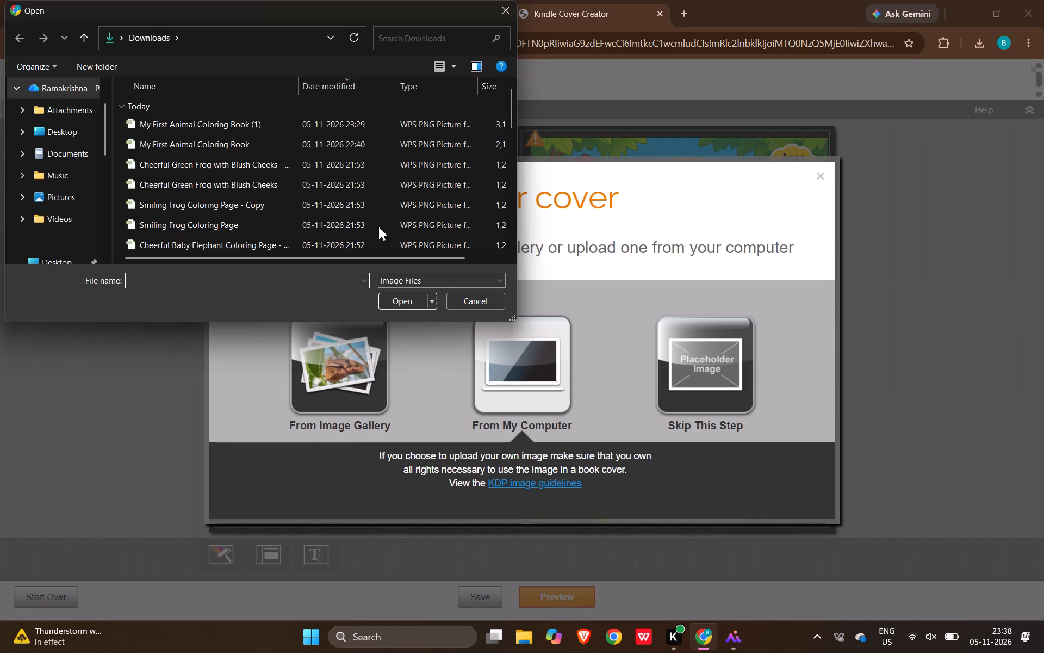
{"action": "scroll", "coordinate": [54, 235], "scroll_direction": "down", "scroll_amount": 1}
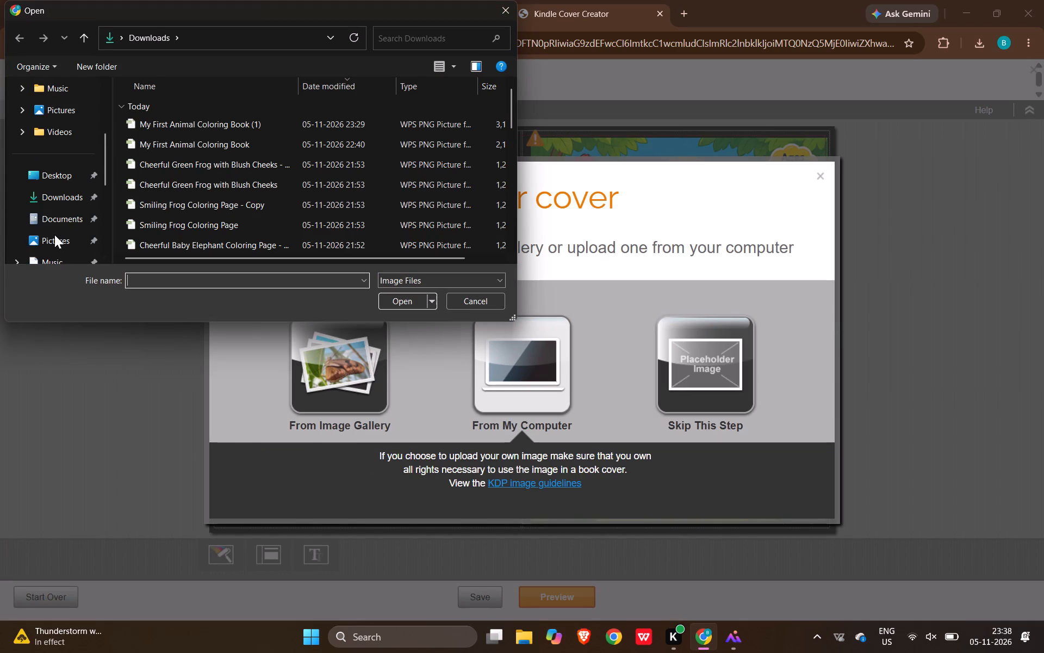
{"action": "left_click", "coordinate": [64, 188]}
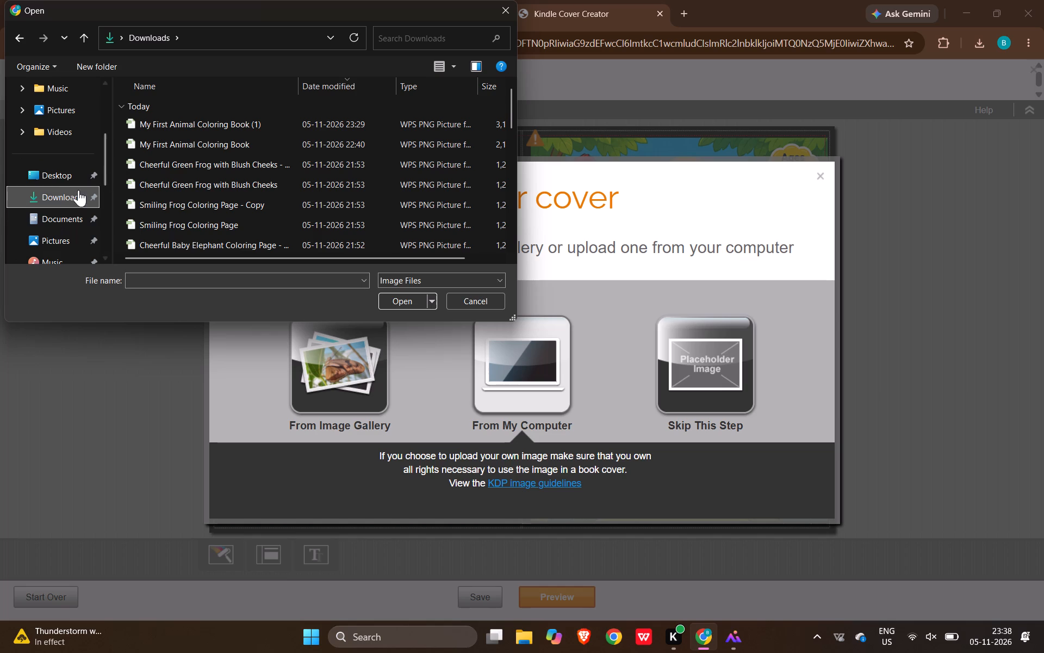
{"action": "double_click", "coordinate": [65, 196]}
{"action": "double_click", "coordinate": [167, 123]}
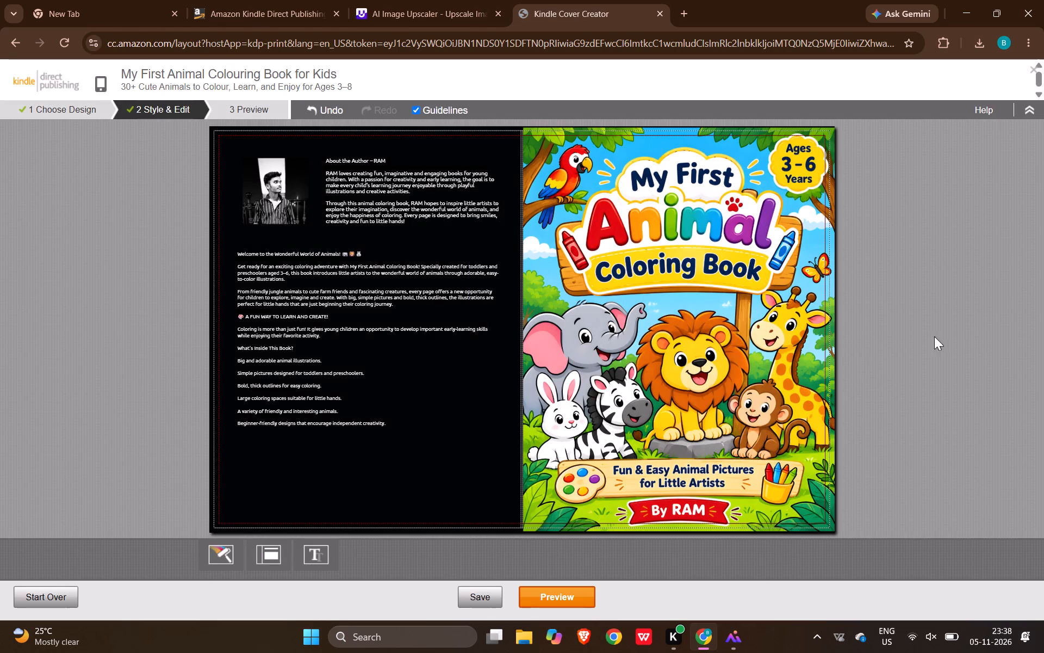
{"action": "left_click", "coordinate": [949, 349]}
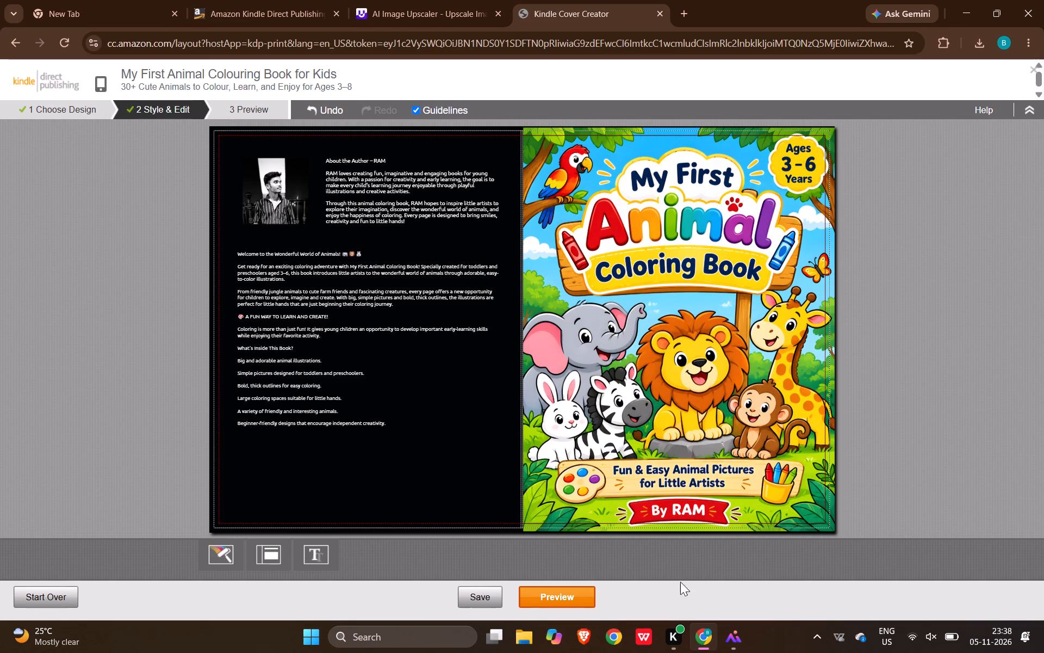
Preview the updated book cover in Cover Creator.
{"action": "left_click", "coordinate": [570, 593]}
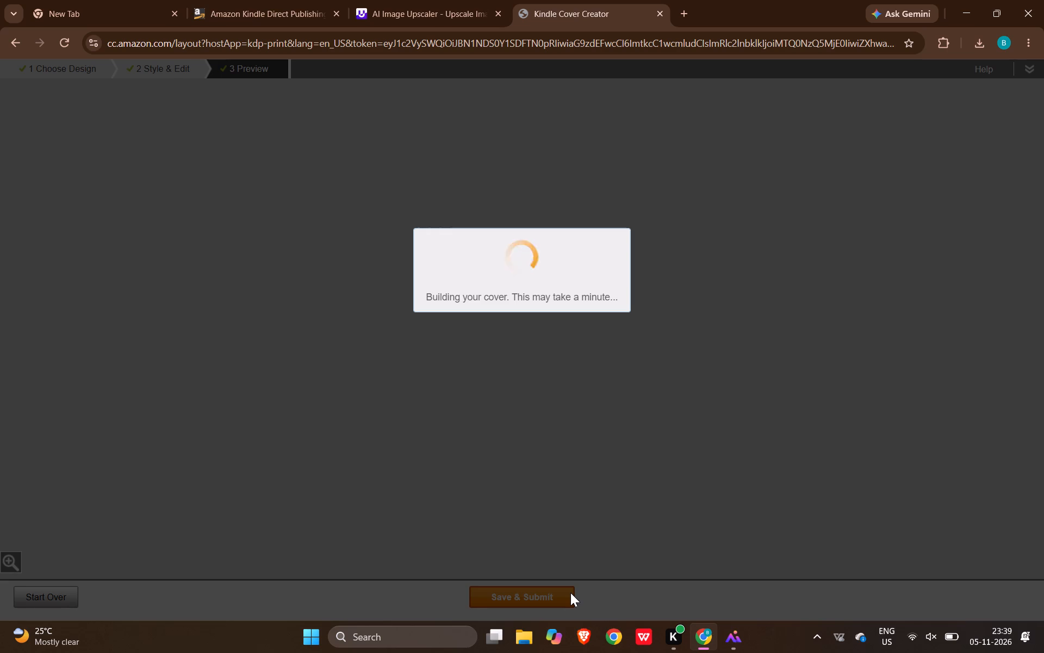
Unmute the computer's sound in the system quick settings.
{"action": "left_click", "coordinate": [915, 641]}
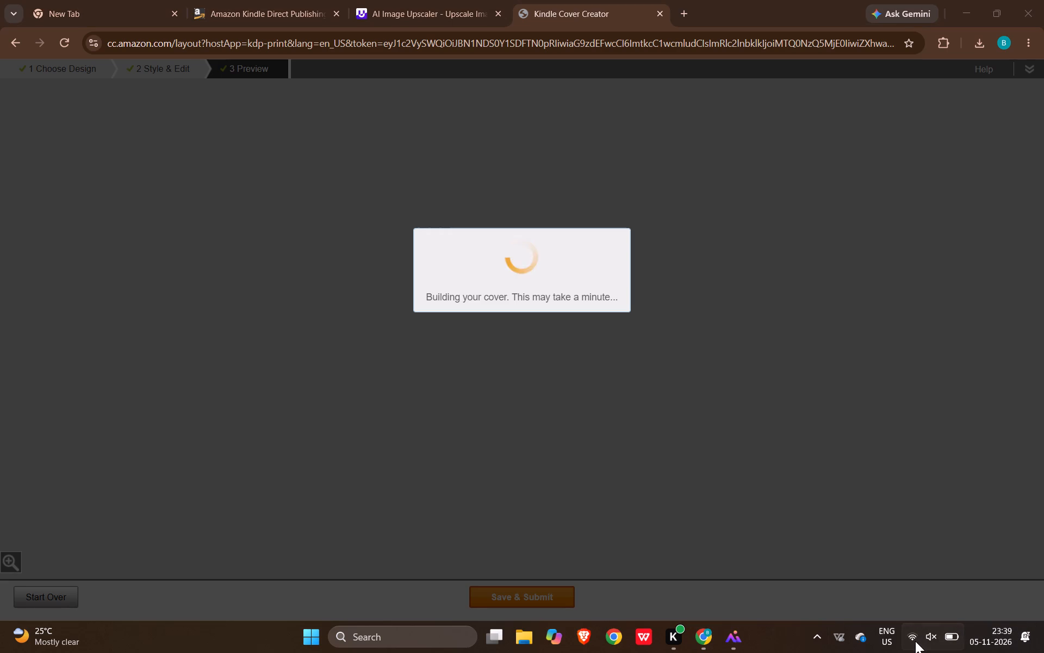
{"action": "left_click", "coordinate": [751, 502]}
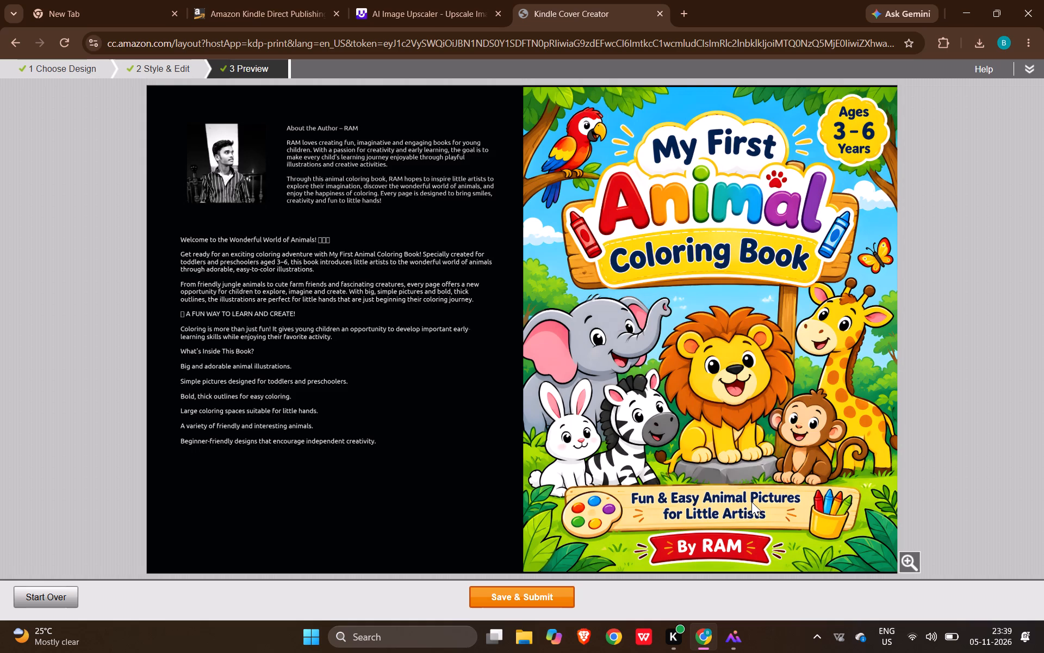
Save and submit the previewed cover, returning to the paperback's content setup page.
{"action": "left_click", "coordinate": [543, 593]}
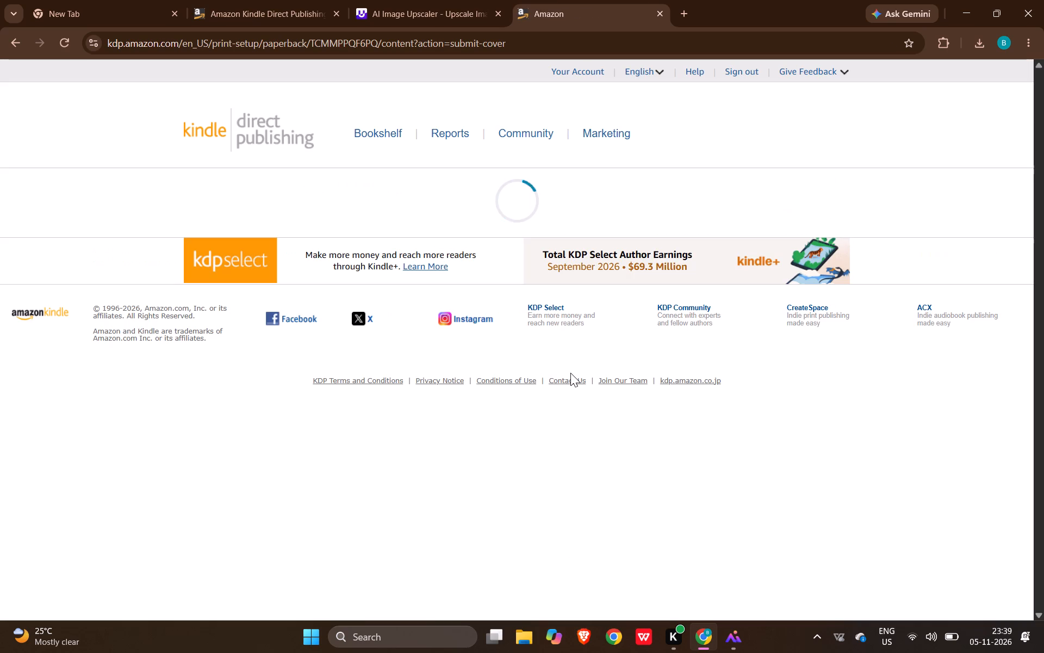
{"action": "scroll", "coordinate": [570, 373], "scroll_direction": "down", "scroll_amount": 5}
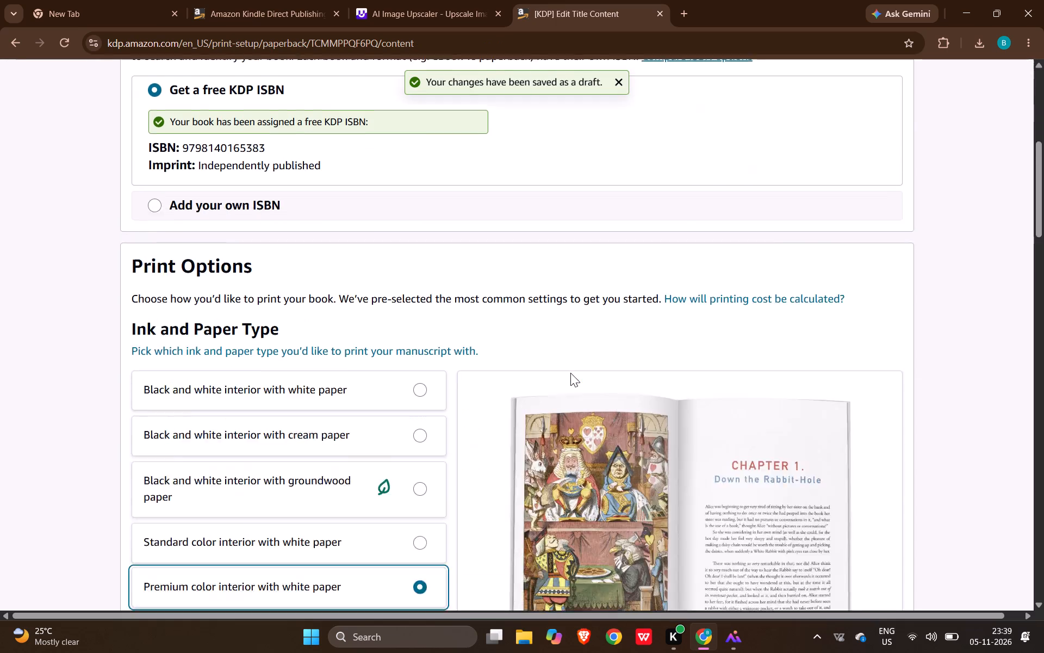
Confirm that the AI-generated content answers are accurate and launch the book previewer from the paperback content page.
{"action": "scroll", "coordinate": [570, 373], "scroll_direction": "down", "scroll_amount": 5}
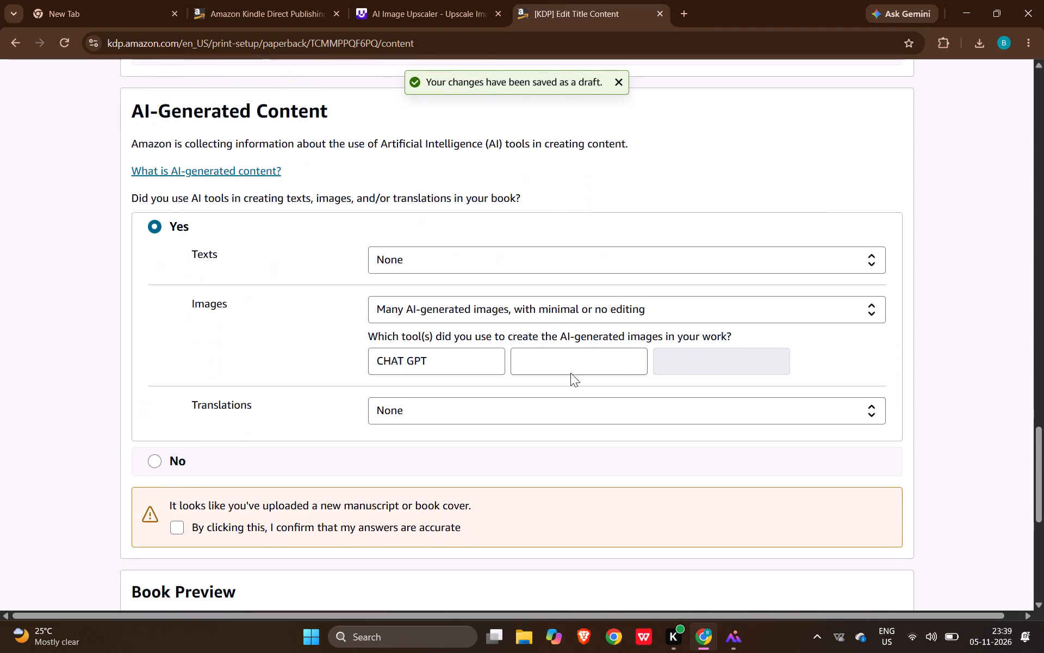
{"action": "scroll", "coordinate": [570, 373], "scroll_direction": "down", "scroll_amount": 3}
{"action": "left_click", "coordinate": [178, 309]}
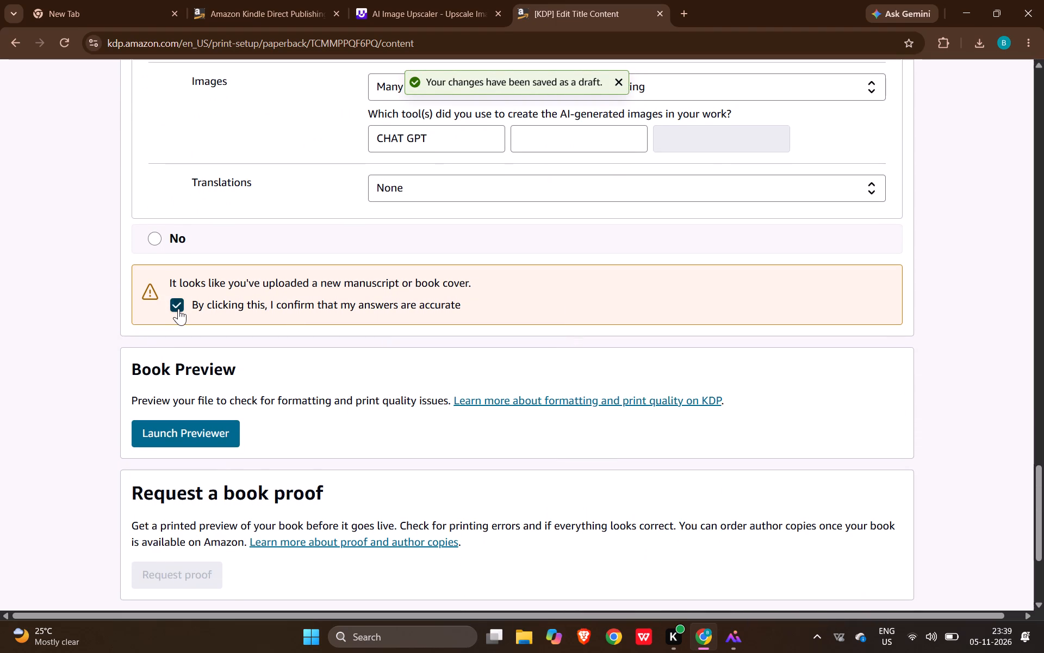
{"action": "left_click", "coordinate": [195, 433]}
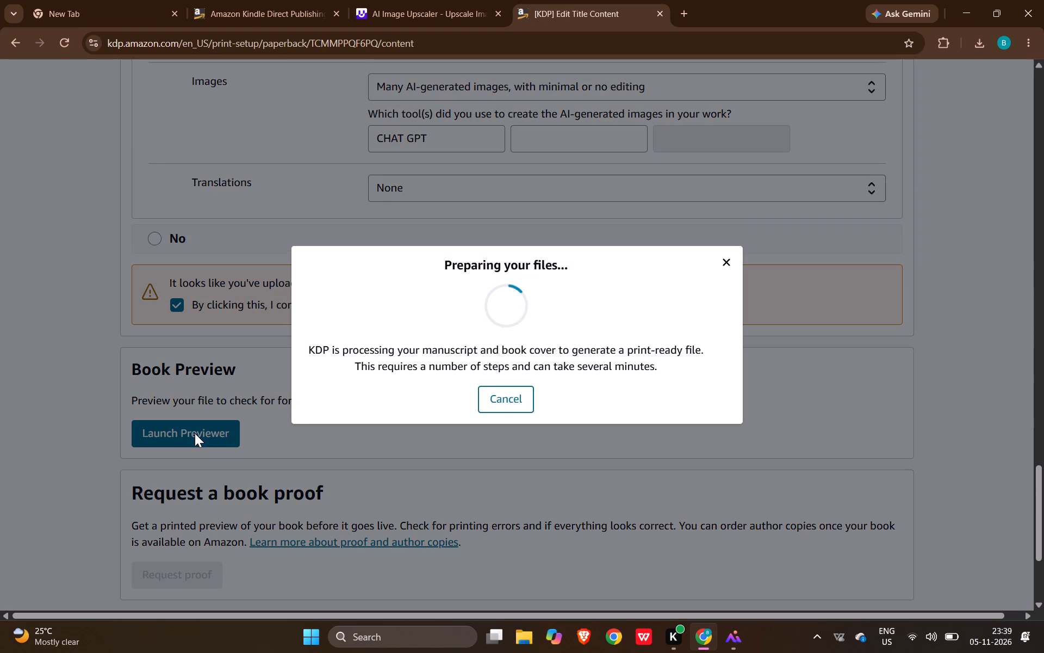
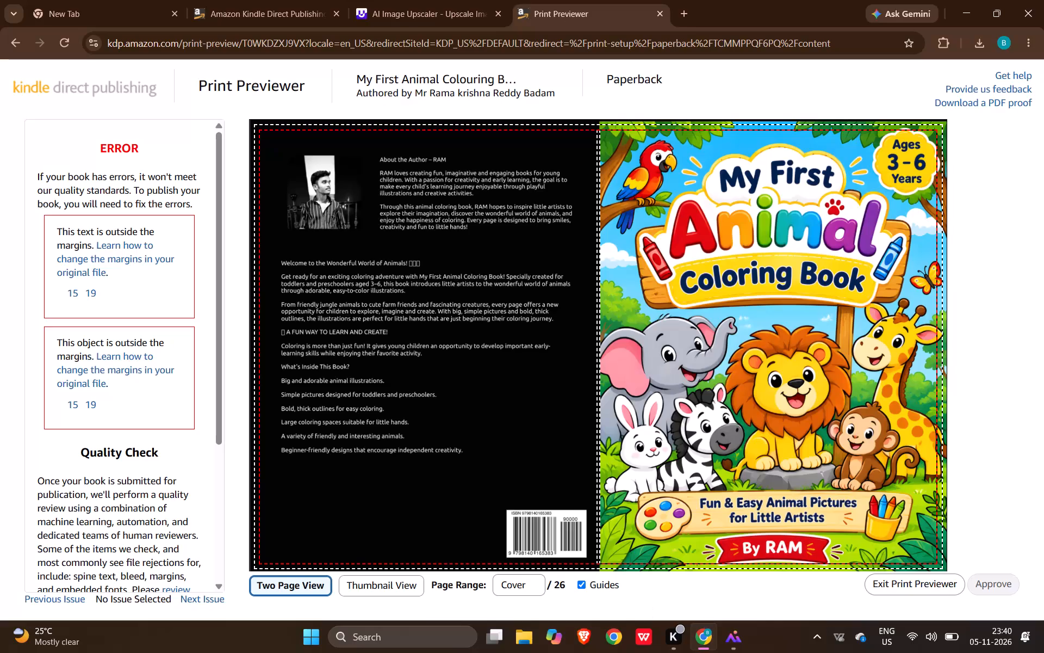
Look over the cover, the first interior pages and the error notes in the Print Previewer.
{"action": "scroll", "coordinate": [456, 460], "scroll_direction": "down", "scroll_amount": 5}
{"action": "scroll", "coordinate": [729, 386], "scroll_direction": "down", "scroll_amount": 3}
{"action": "scroll", "coordinate": [729, 386], "scroll_direction": "up", "scroll_amount": 1}
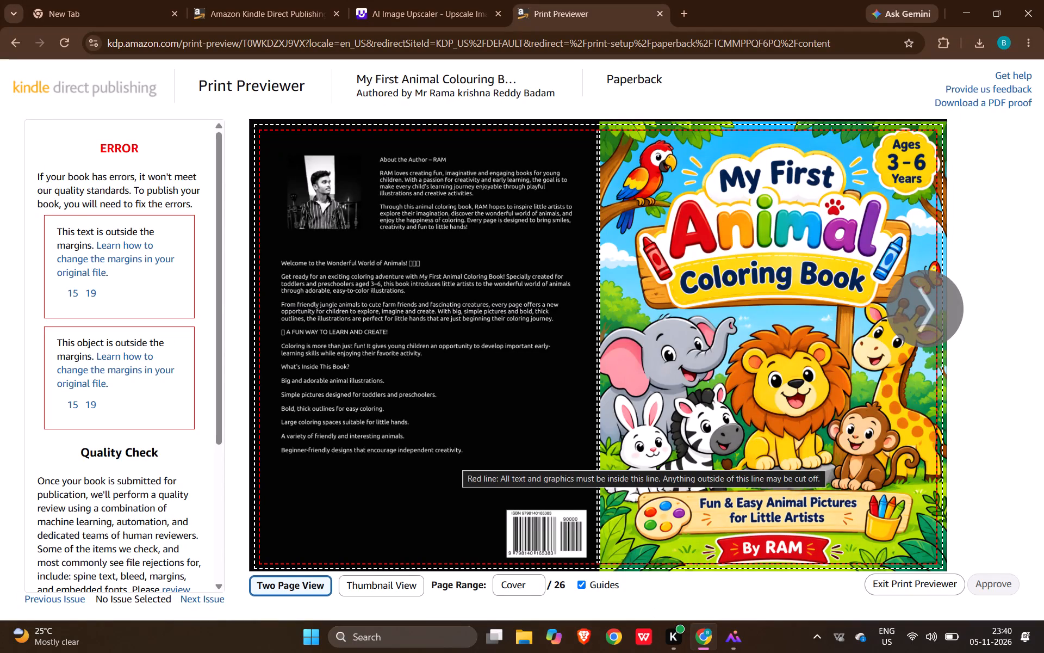
{"action": "scroll", "coordinate": [729, 386], "scroll_direction": "up", "scroll_amount": 1}
{"action": "key", "text": "Right"}
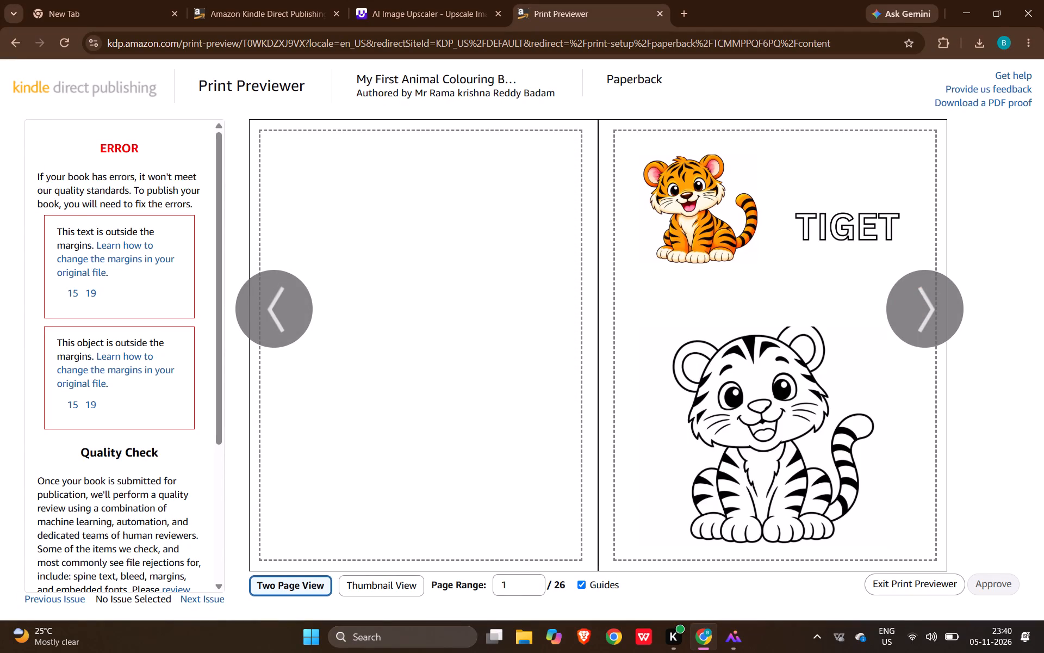
{"action": "key", "text": "Right"}
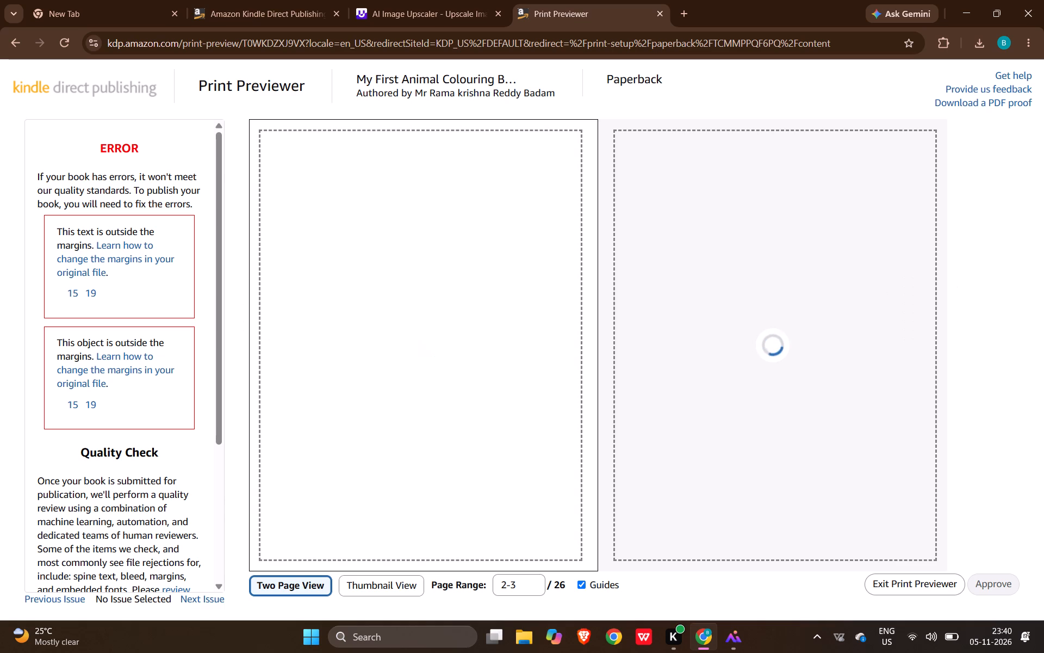
{"action": "left_click", "coordinate": [178, 494]}
{"action": "scroll", "coordinate": [178, 494], "scroll_direction": "down", "scroll_amount": 9}
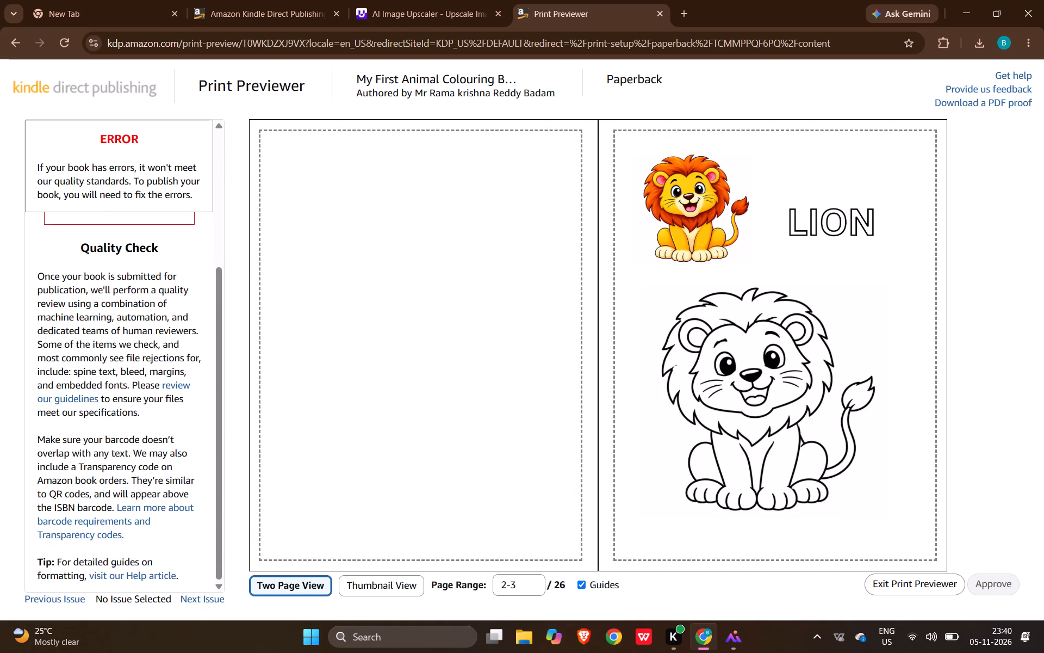
{"action": "scroll", "coordinate": [161, 458], "scroll_direction": "up", "scroll_amount": 5}
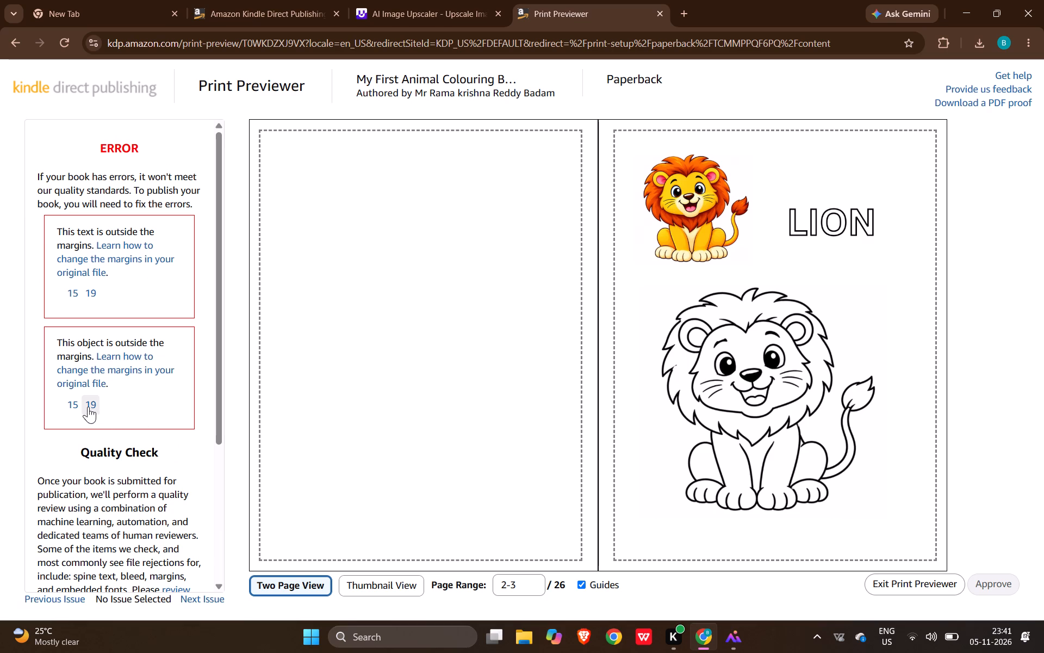
Inspect the out-of-margin text and object errors on pages 15 and 19, zooming in on the elephant page, and exit the previewer.
{"action": "left_click", "coordinate": [66, 403]}
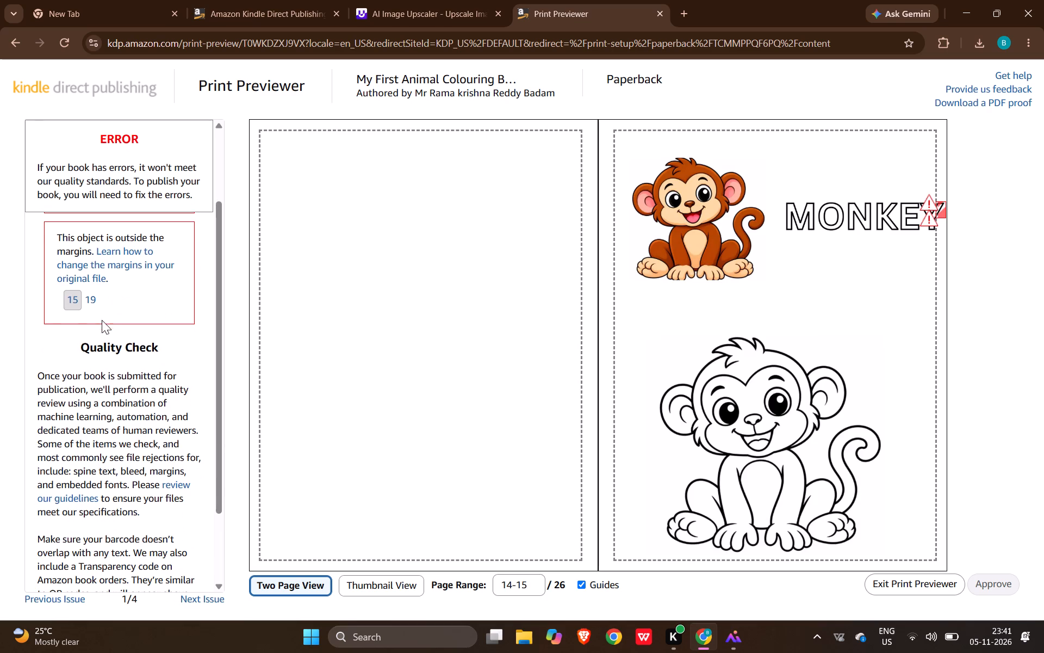
{"action": "left_click", "coordinate": [91, 301]}
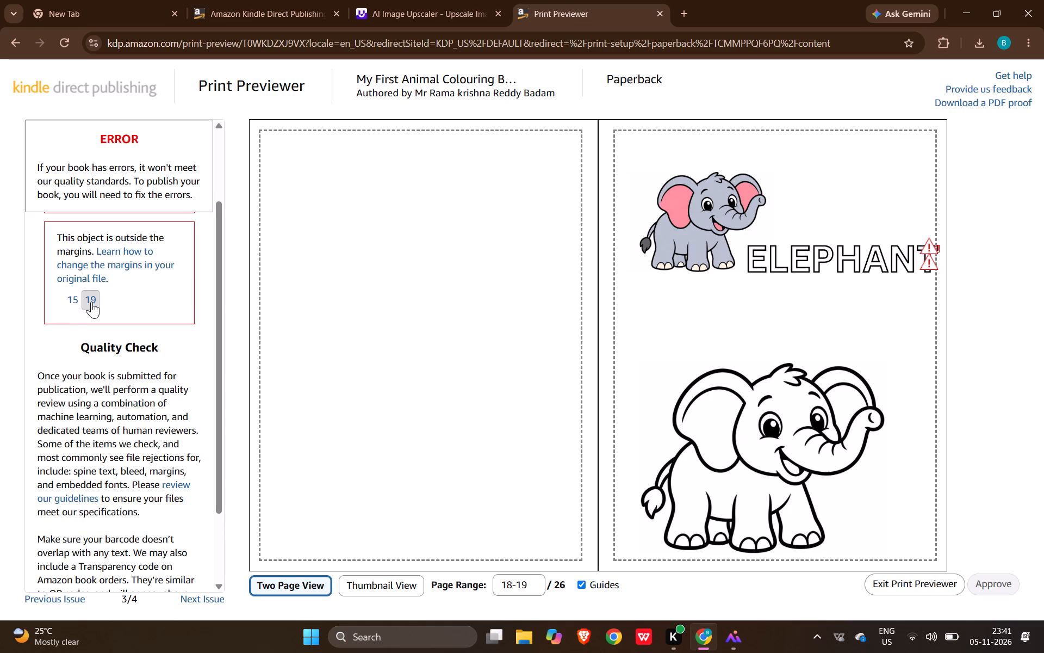
{"action": "scroll", "coordinate": [91, 301], "scroll_direction": "up", "scroll_amount": 3}
{"action": "left_click", "coordinate": [74, 295]}
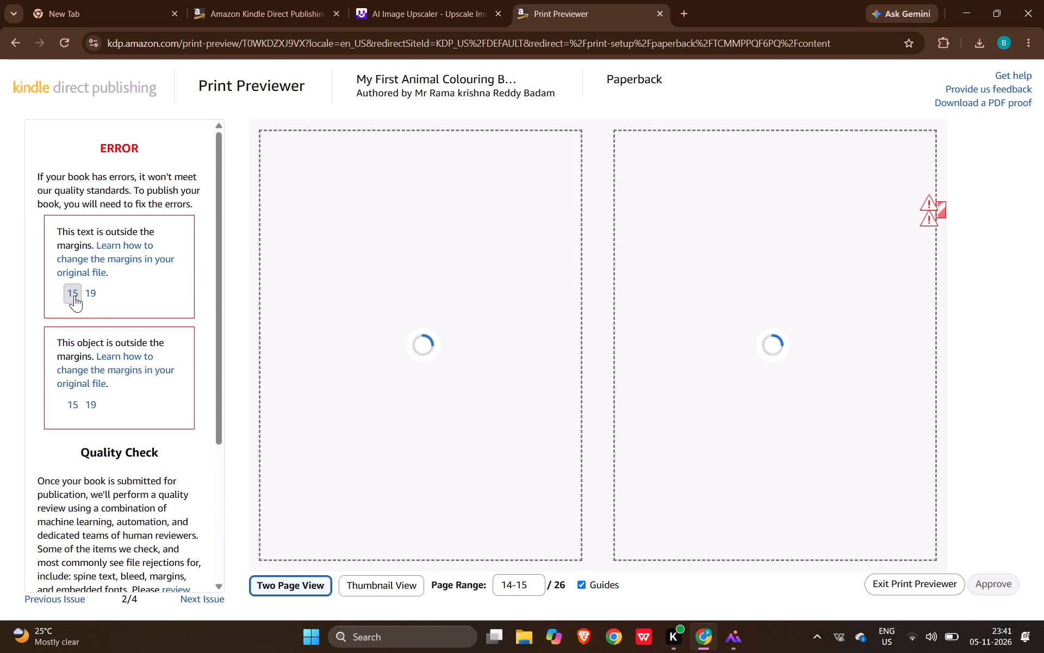
{"action": "left_click", "coordinate": [88, 293]}
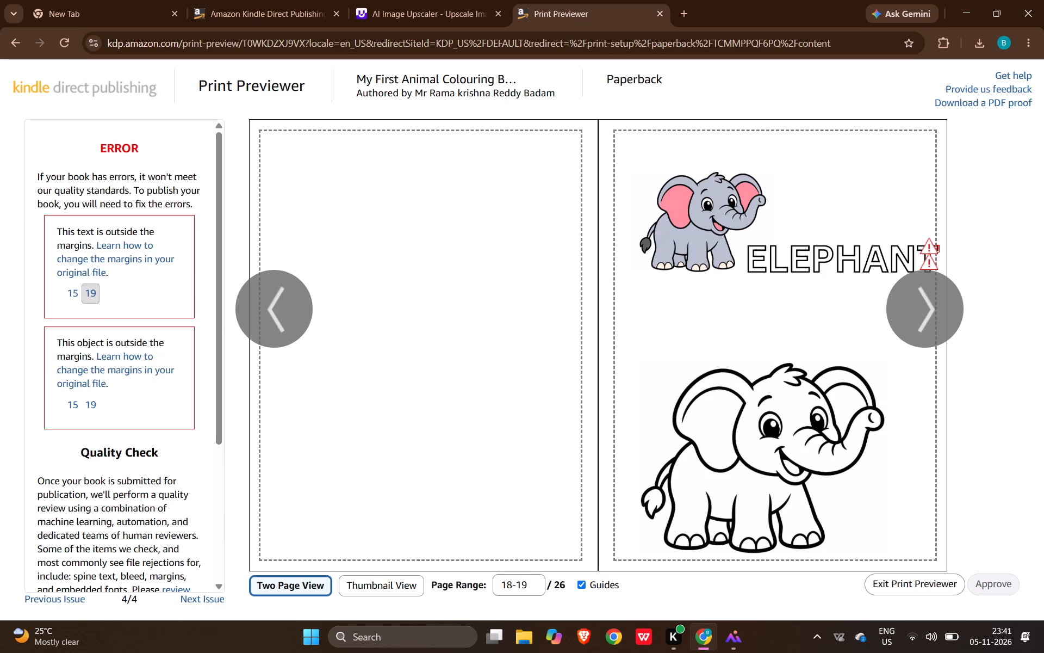
{"action": "left_click", "coordinate": [827, 256]}
{"action": "left_click", "coordinate": [827, 256]}
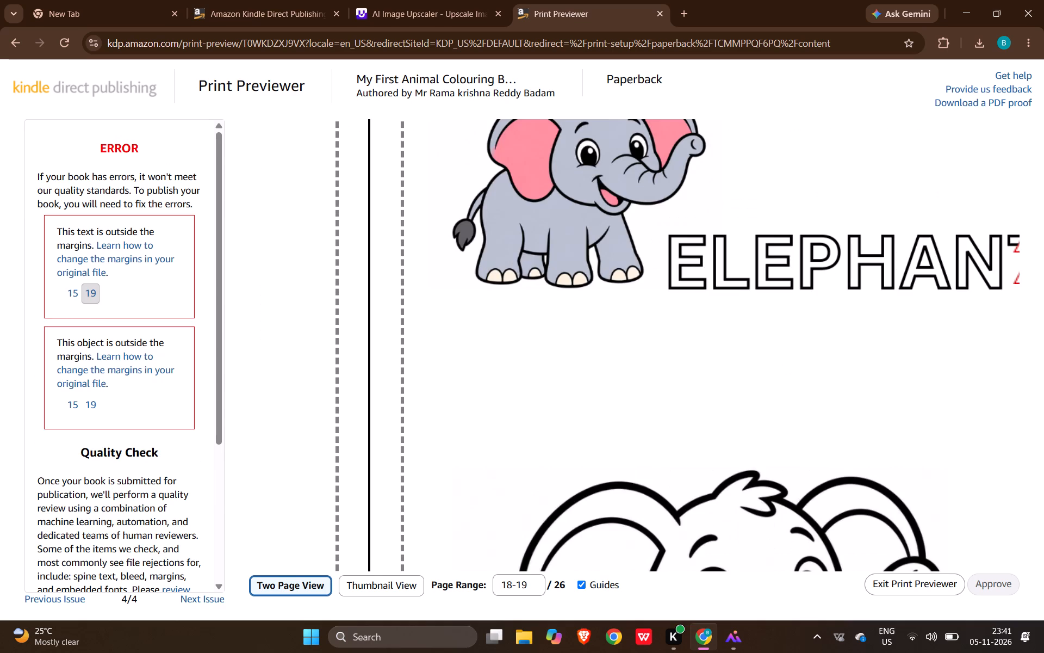
{"action": "double_click", "coordinate": [672, 410]}
{"action": "left_click", "coordinate": [921, 587]}
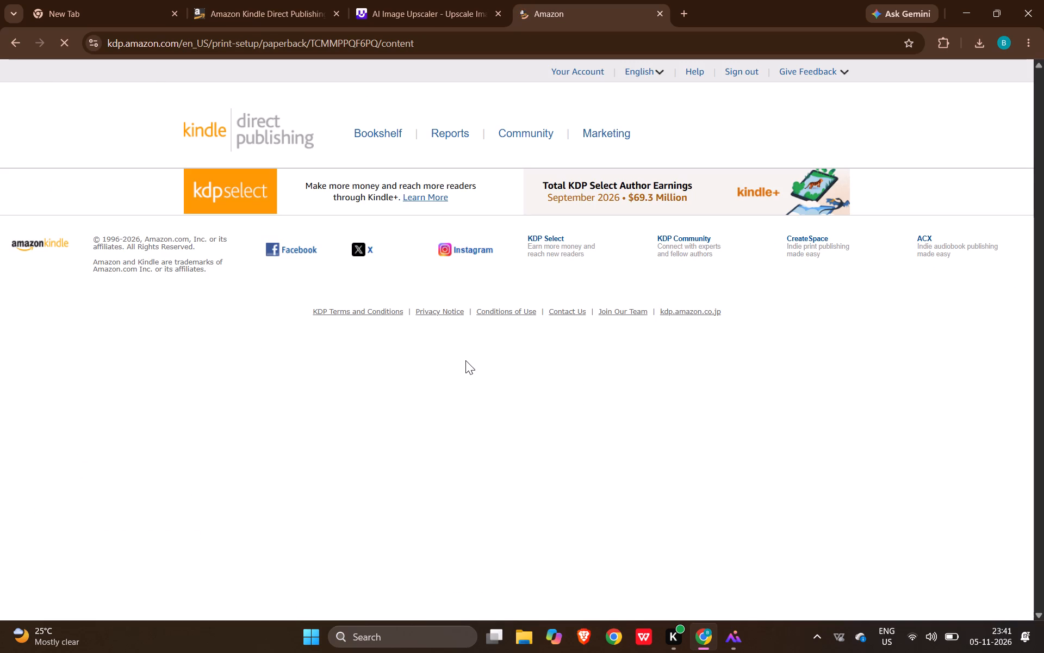
{"action": "scroll", "coordinate": [319, 403], "scroll_direction": "down", "scroll_amount": 6}
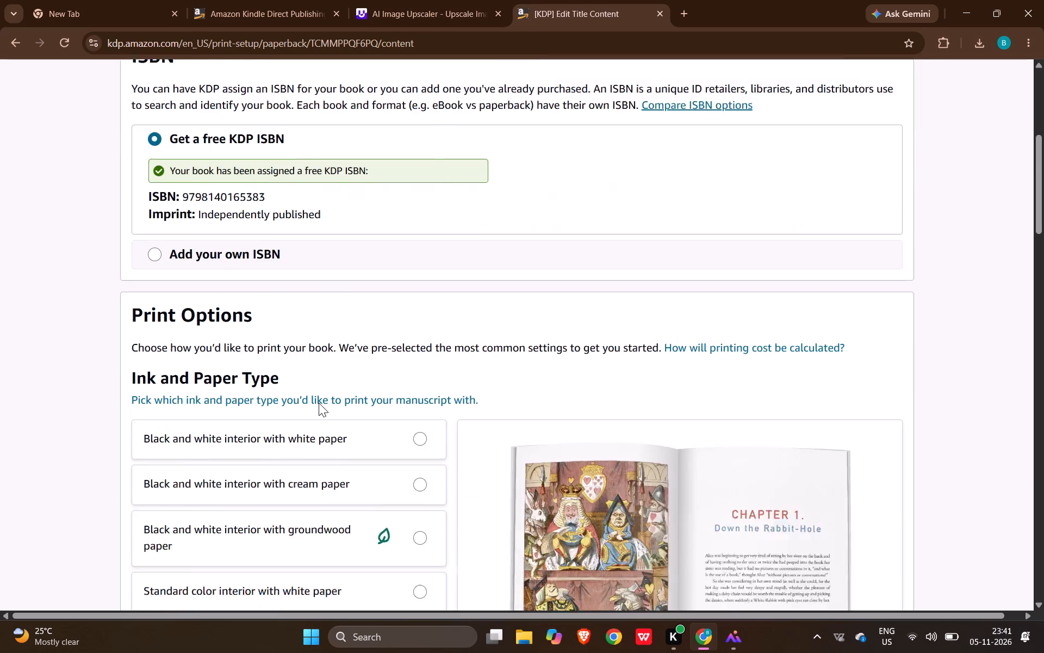
{"action": "scroll", "coordinate": [319, 403], "scroll_direction": "down", "scroll_amount": 8}
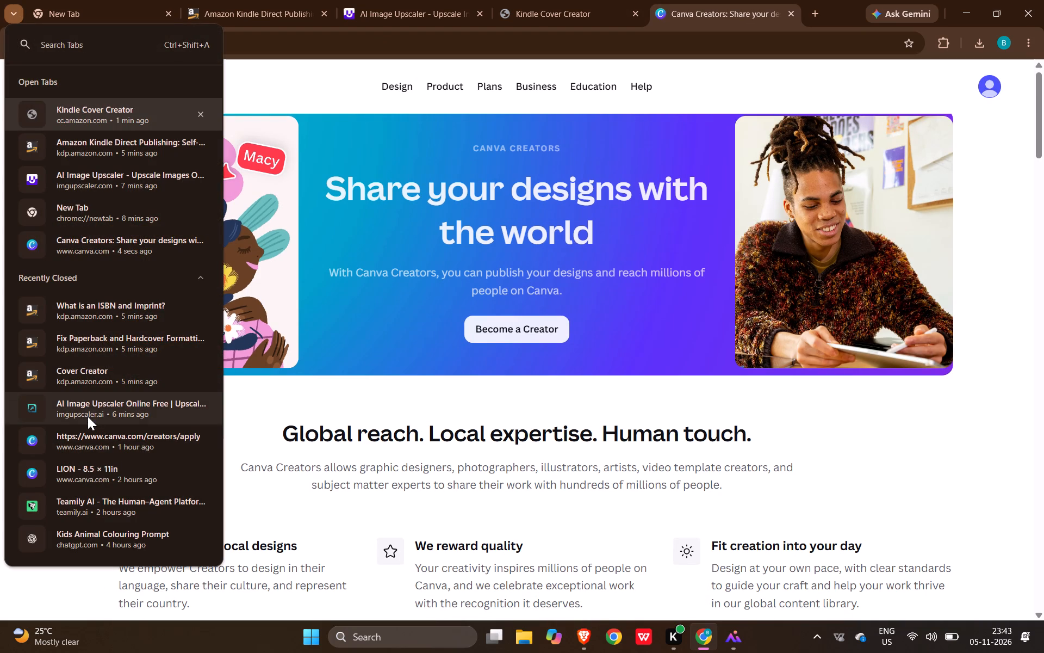
{"action": "left_click", "coordinate": [91, 430]}
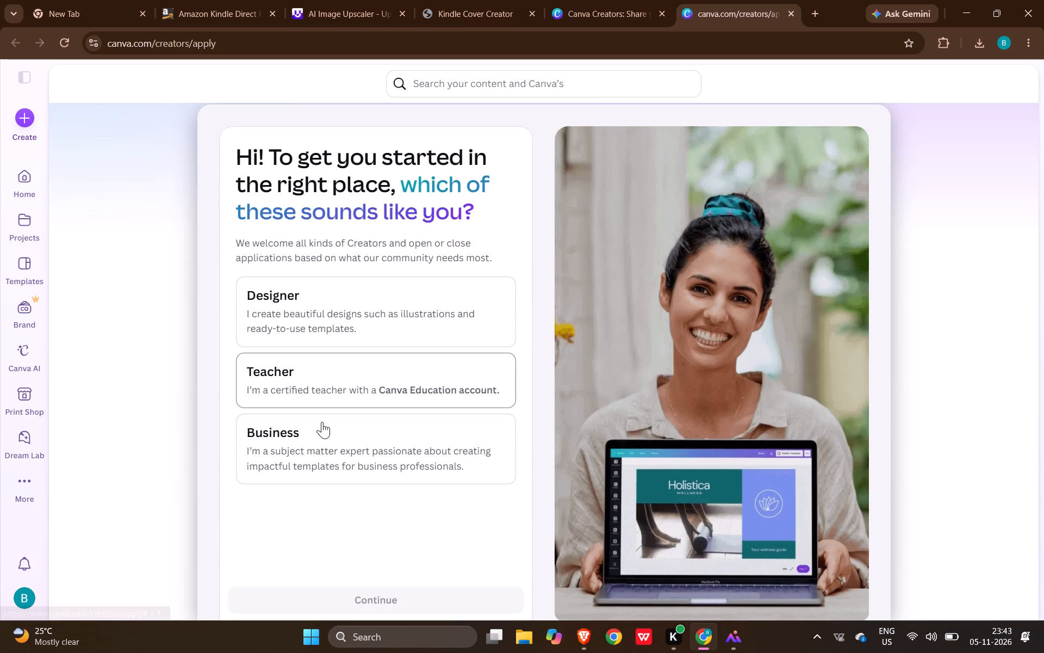
Choose Designer as the creator type in the Canva Creators application and continue.
{"action": "left_click", "coordinate": [295, 315]}
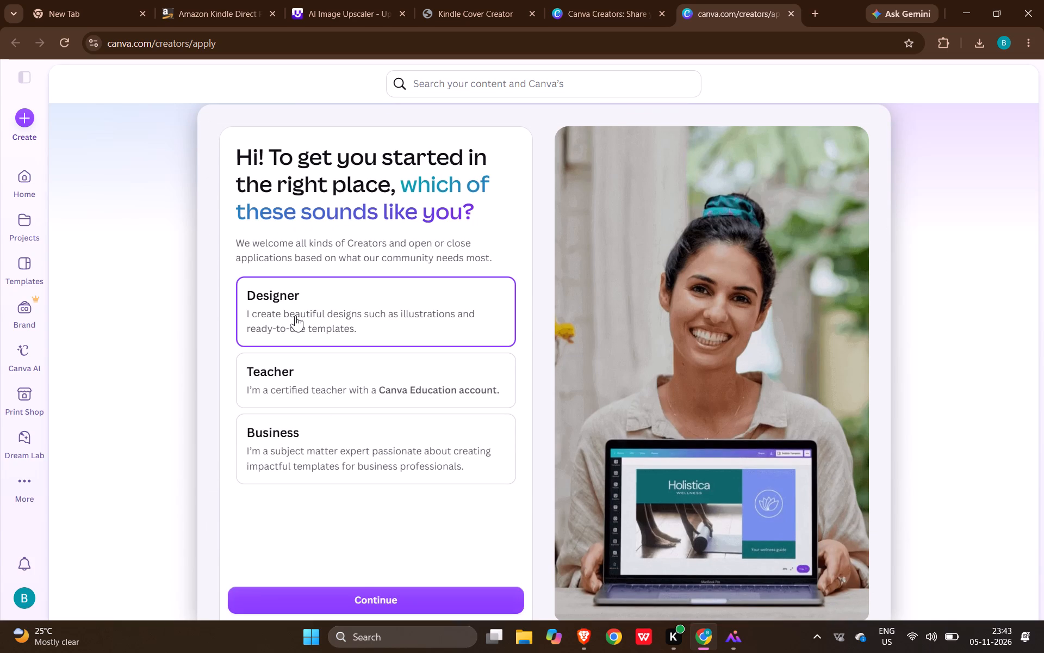
{"action": "left_click", "coordinate": [359, 593]}
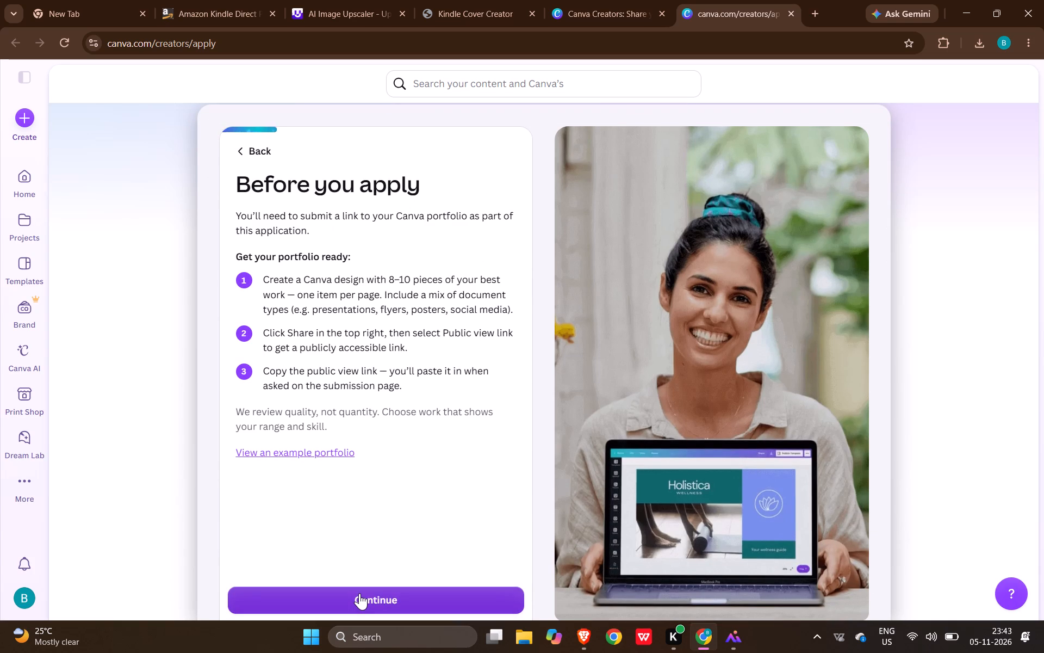
Upload the LION PDF from the Downloads folder to Canva and look over the Uploads page.
{"action": "left_click", "coordinate": [27, 114]}
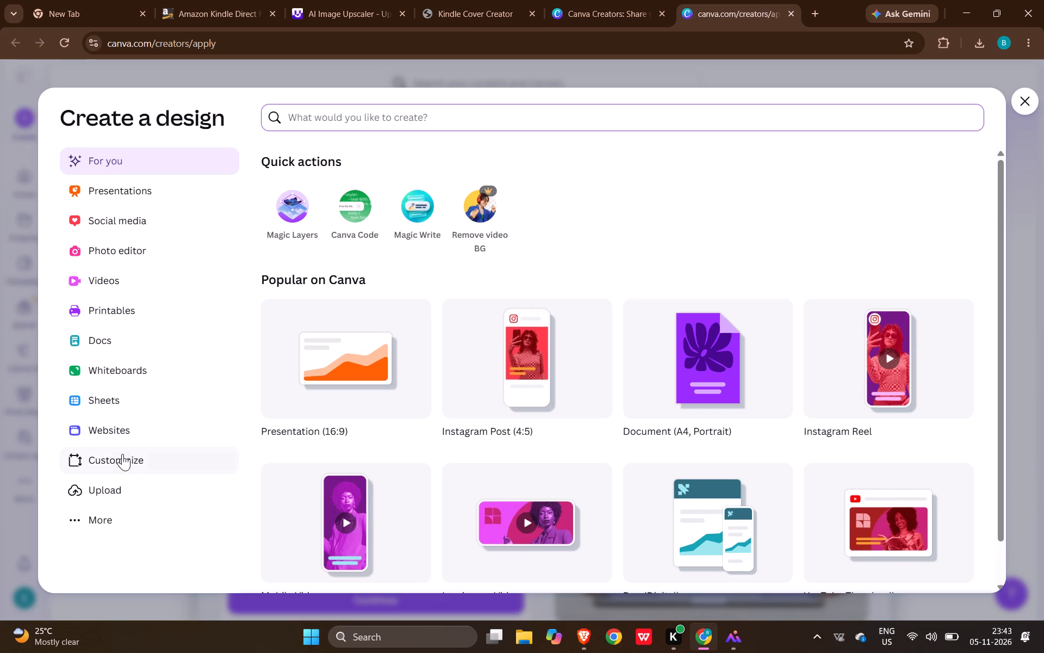
{"action": "left_click", "coordinate": [122, 454]}
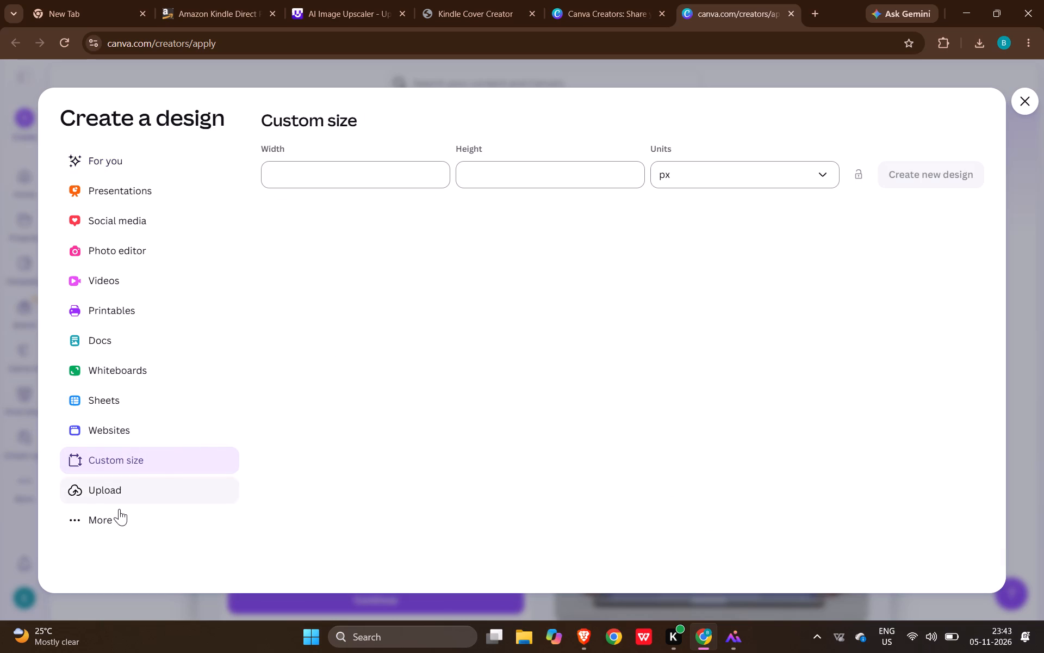
{"action": "left_click", "coordinate": [118, 490]}
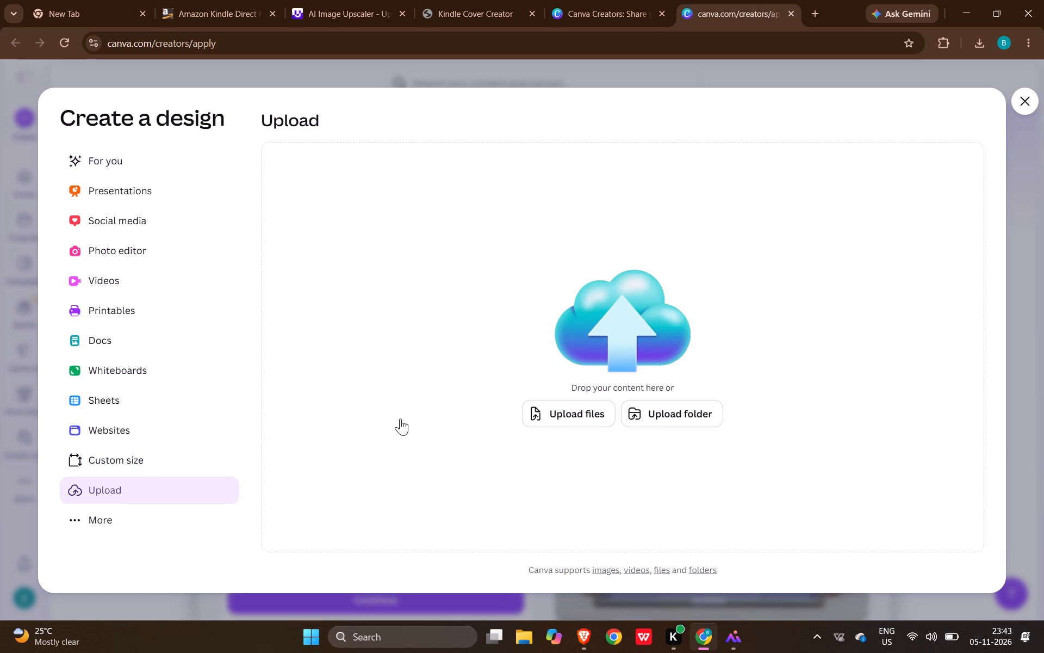
{"action": "left_click", "coordinate": [579, 416]}
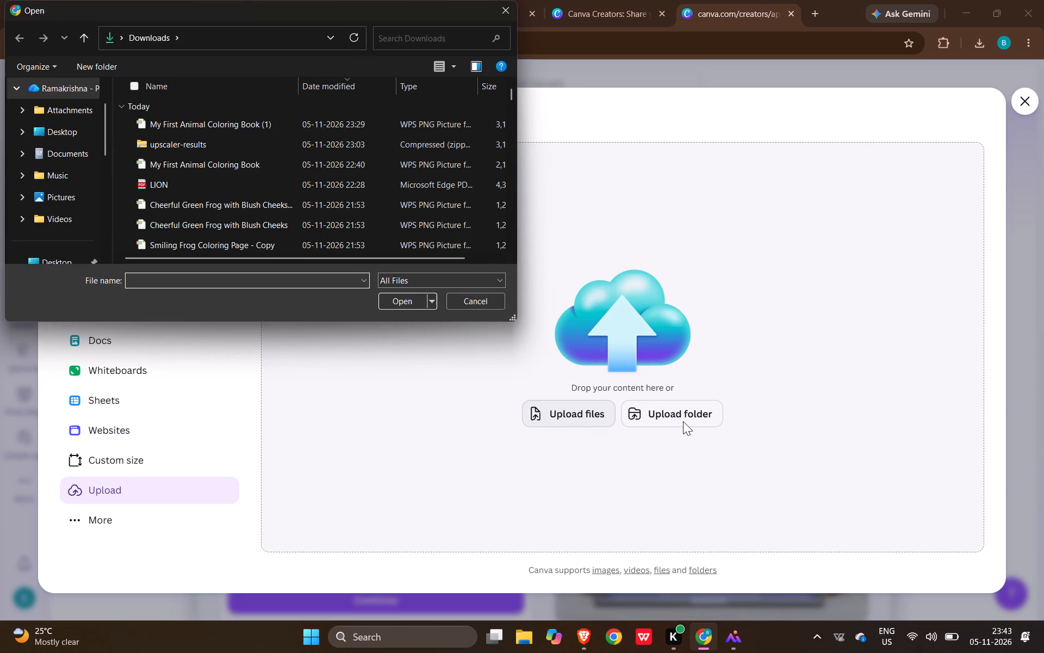
{"action": "left_click", "coordinate": [666, 418]}
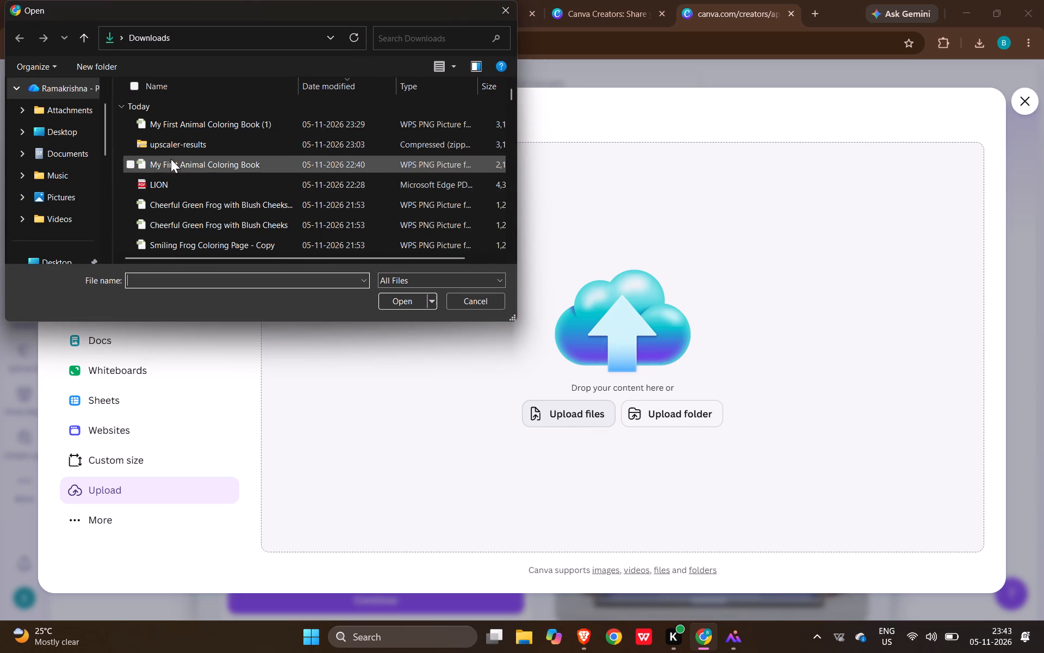
{"action": "double_click", "coordinate": [173, 182]}
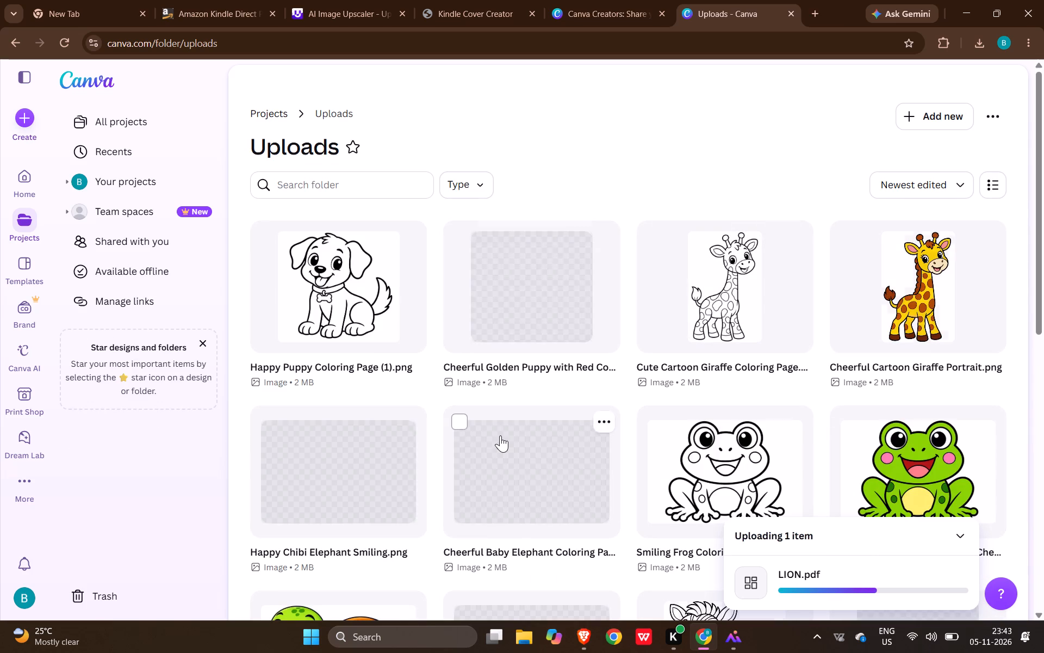
{"action": "scroll", "coordinate": [678, 416], "scroll_direction": "down", "scroll_amount": 5}
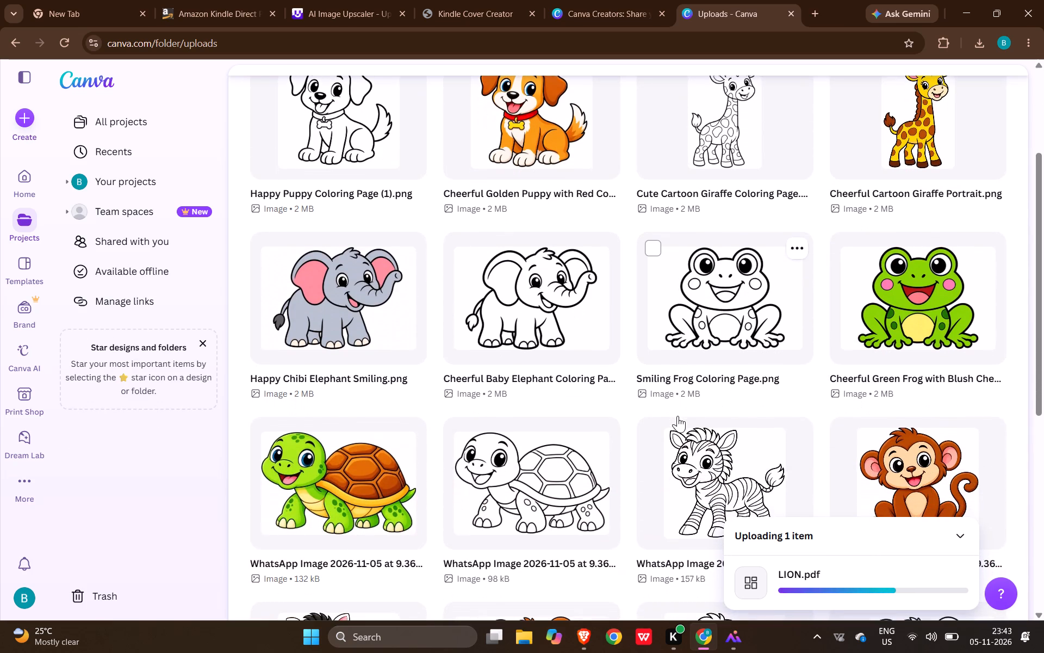
{"action": "scroll", "coordinate": [678, 416], "scroll_direction": "down", "scroll_amount": 8}
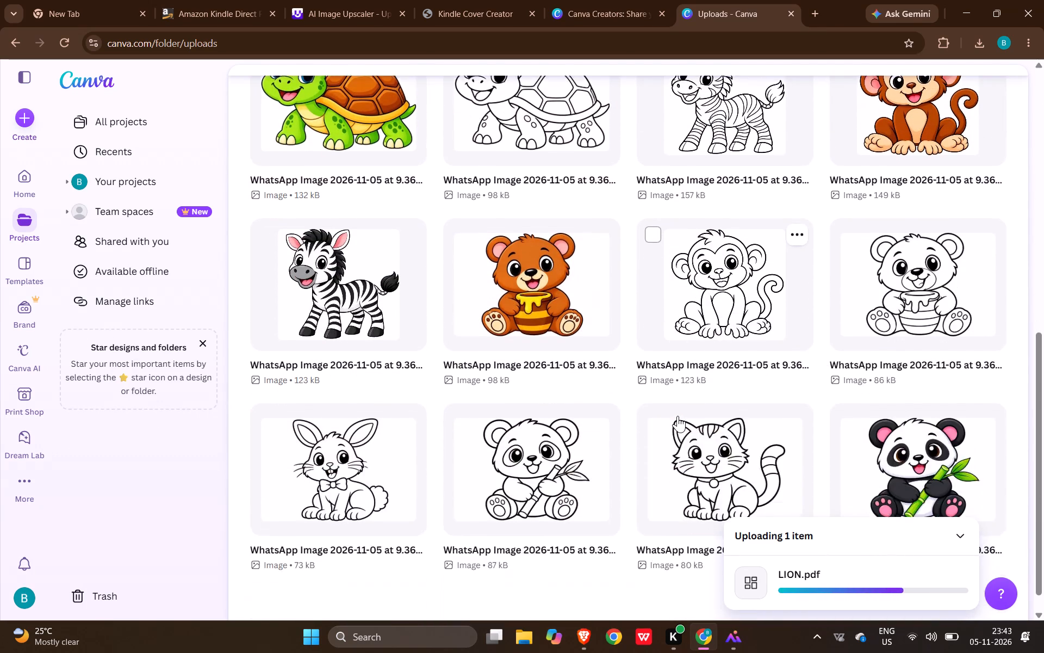
{"action": "scroll", "coordinate": [678, 416], "scroll_direction": "down", "scroll_amount": 4}
{"action": "scroll", "coordinate": [678, 416], "scroll_direction": "up", "scroll_amount": 9}
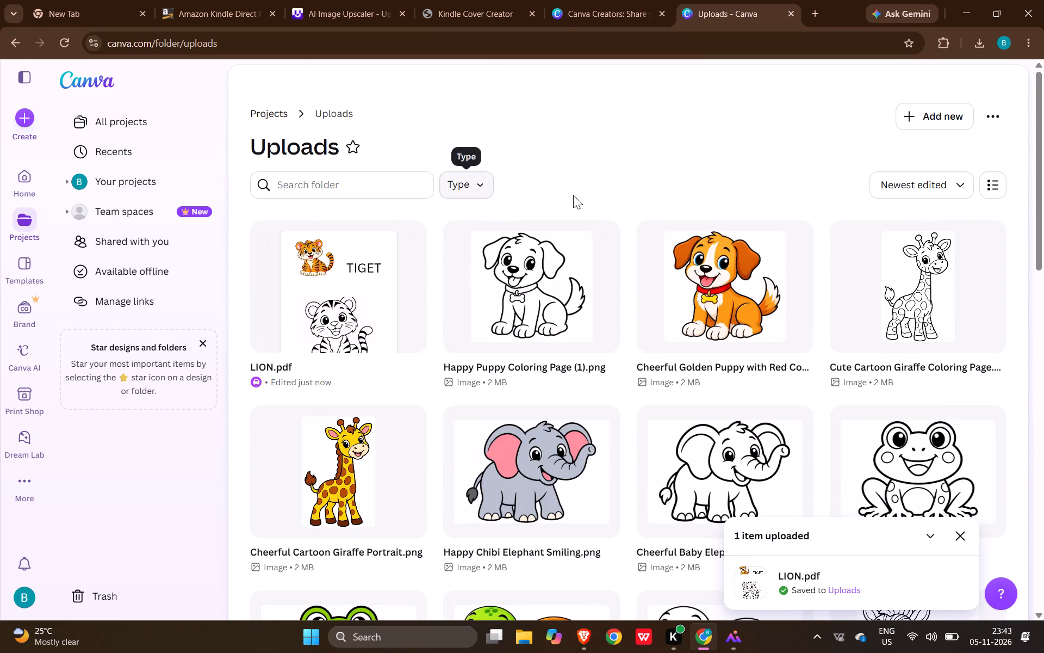
Dismiss the tip about starring designs and folders, return to the Canva Creators application page, and dismiss the upload notice.
{"action": "left_click", "coordinate": [200, 342]}
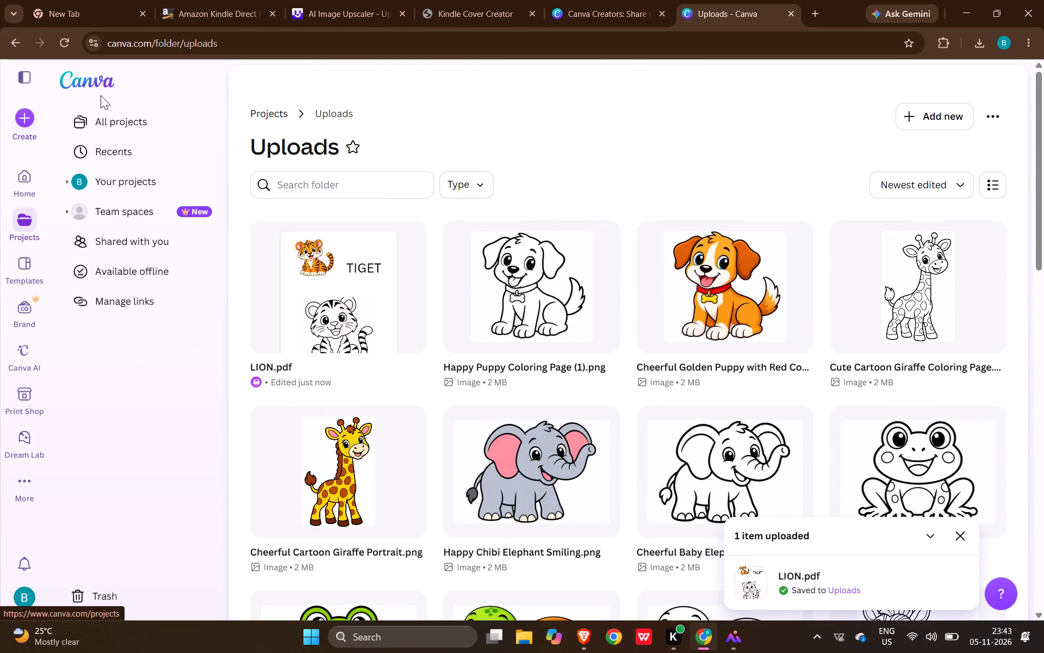
{"action": "left_click", "coordinate": [12, 45]}
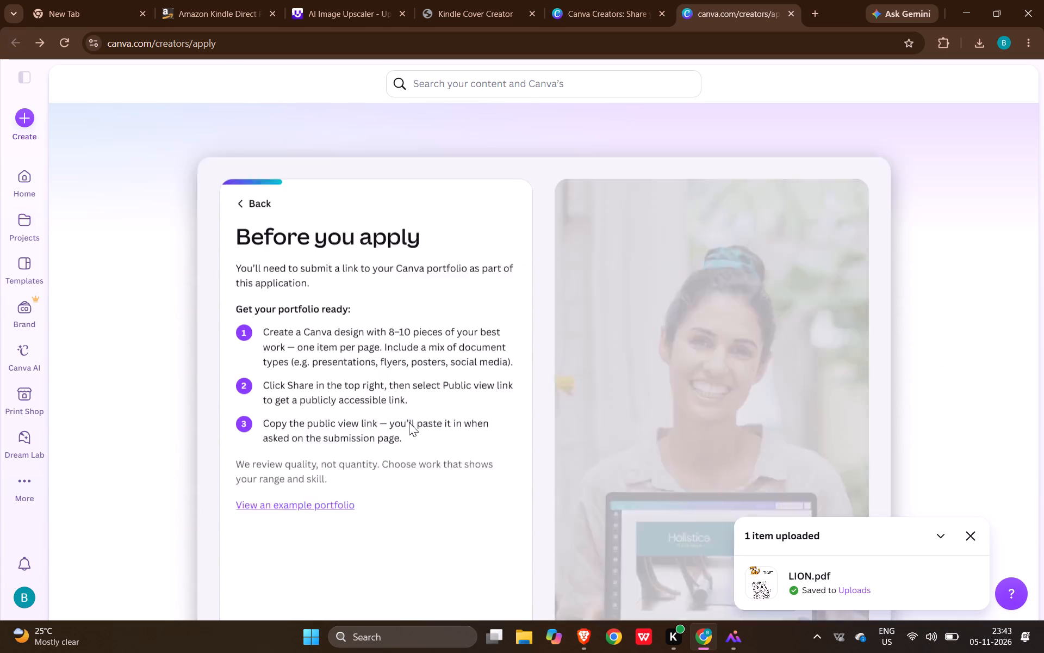
{"action": "left_click", "coordinate": [971, 534]}
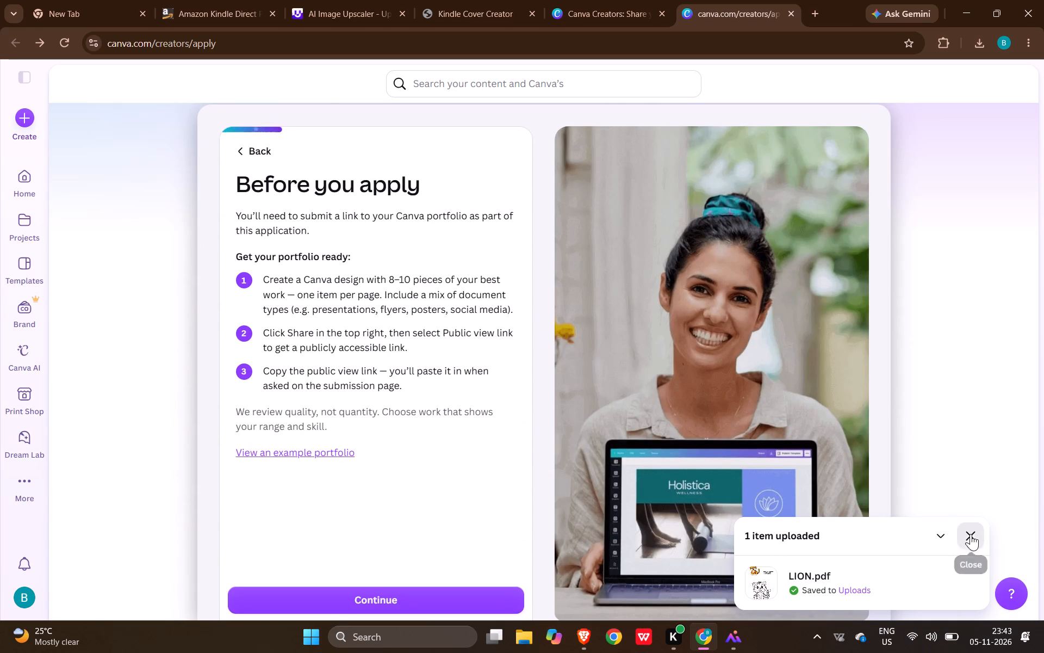
Start a folder upload in Canva and open the Kids animal coloring folder in Downloads.
{"action": "left_click", "coordinate": [27, 125]}
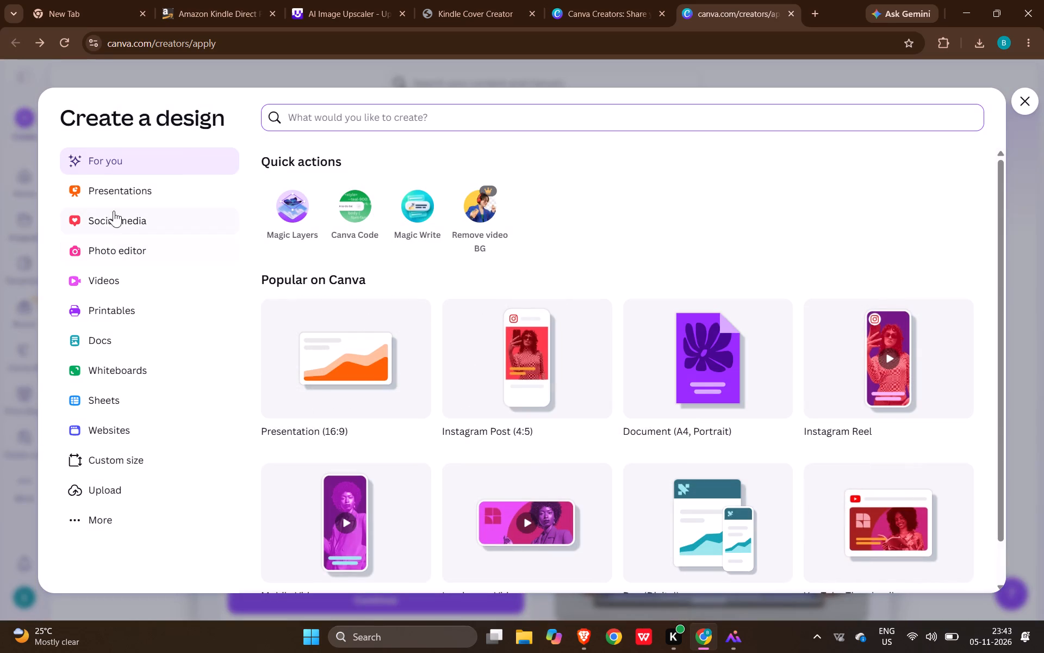
{"action": "left_click", "coordinate": [149, 491]}
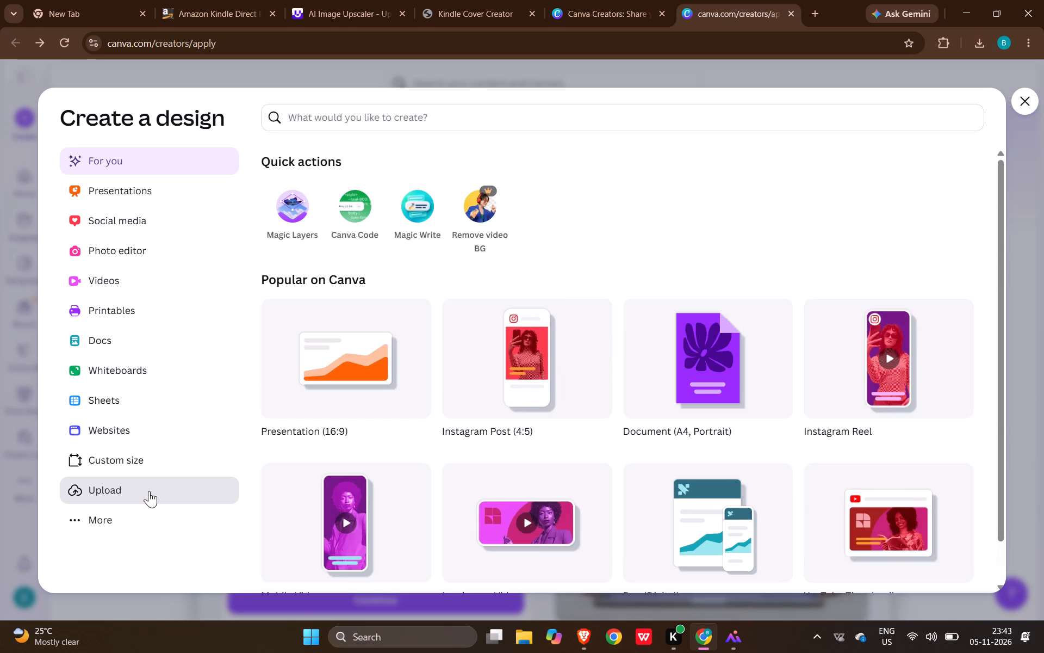
{"action": "left_click", "coordinate": [662, 416]}
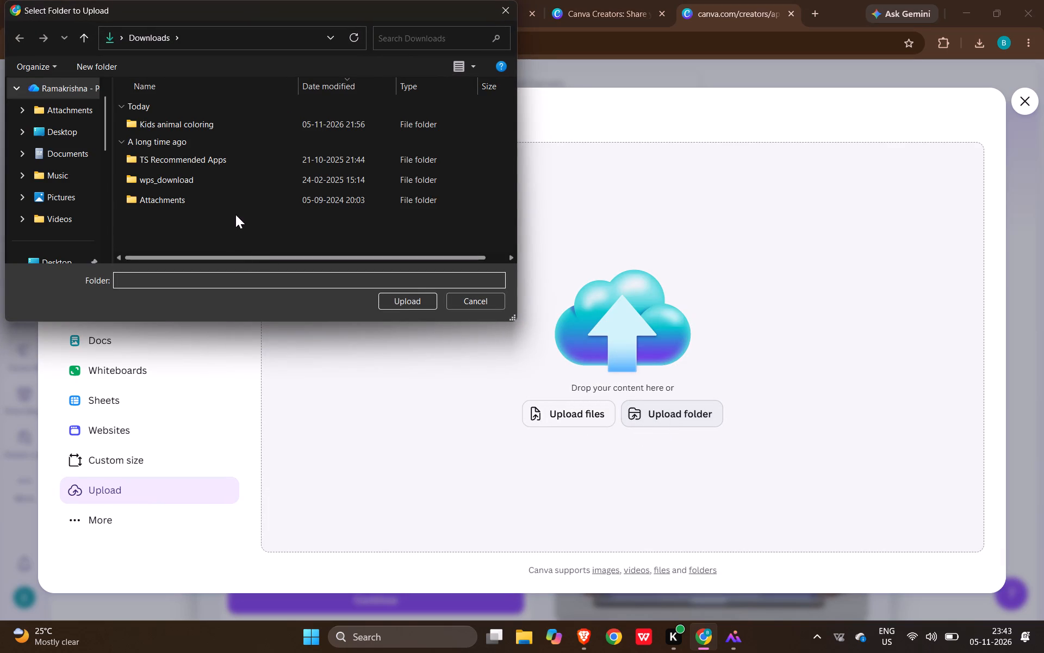
{"action": "double_click", "coordinate": [186, 119]}
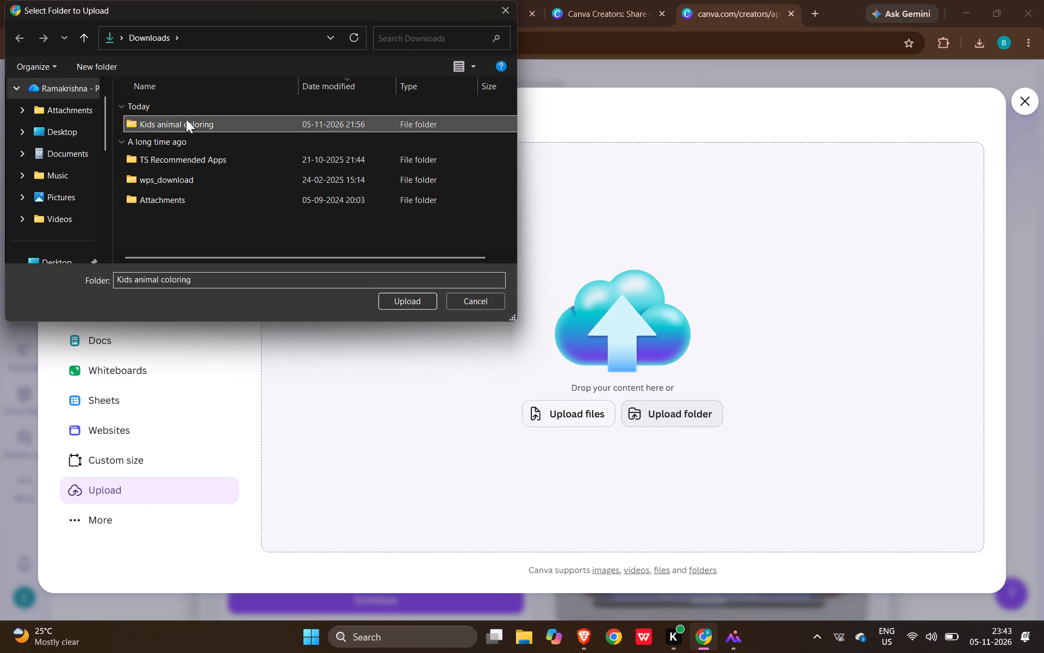
Check the Downloads and Desktop locations for the folder of coloring images, ending back in Downloads.
{"action": "scroll", "coordinate": [65, 237], "scroll_direction": "right", "scroll_amount": 1}
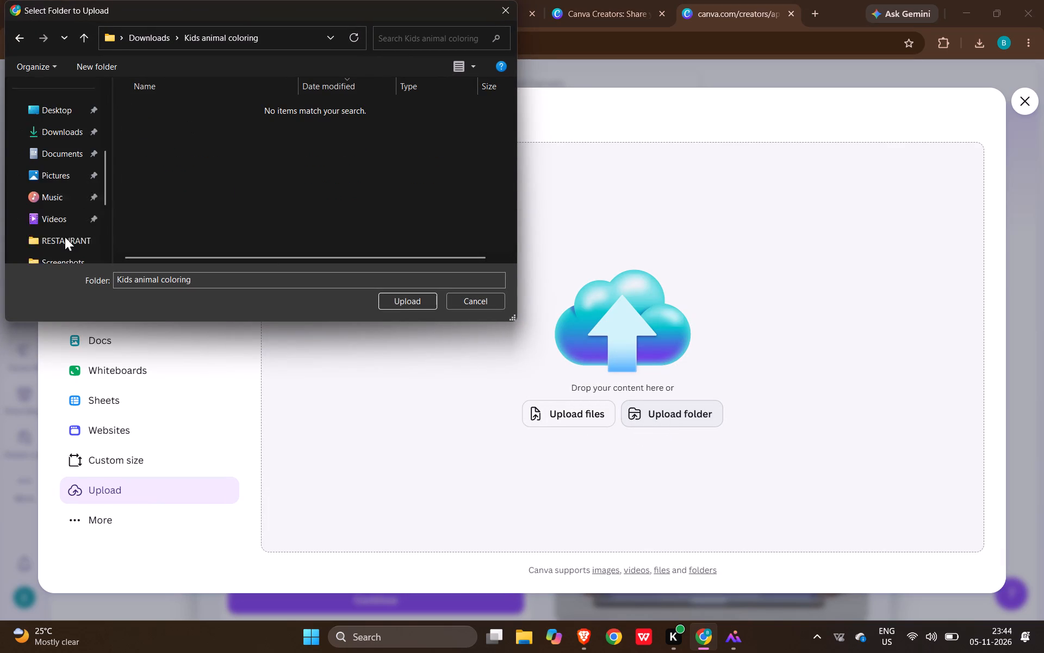
{"action": "scroll", "coordinate": [65, 237], "scroll_direction": "right", "scroll_amount": 1}
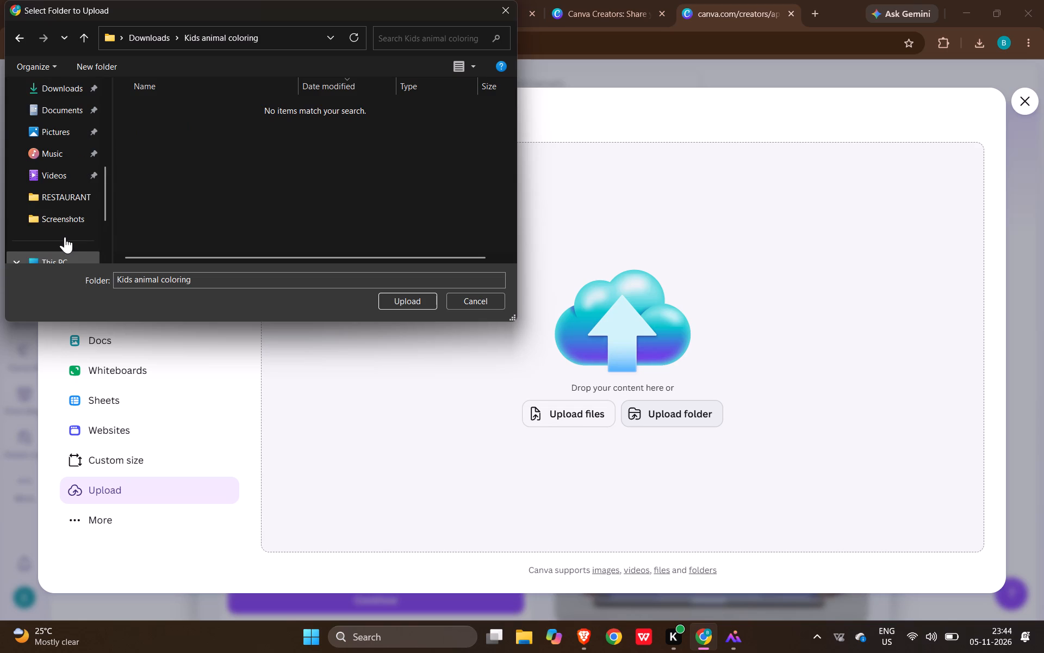
{"action": "scroll", "coordinate": [65, 237], "scroll_direction": "right", "scroll_amount": 1}
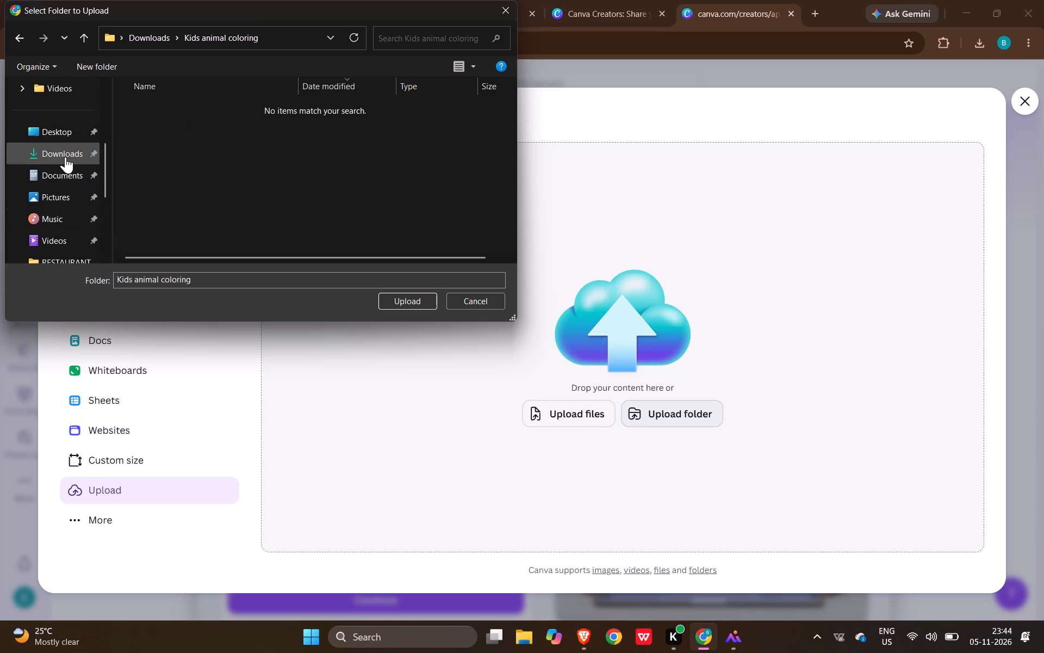
{"action": "double_click", "coordinate": [64, 156]}
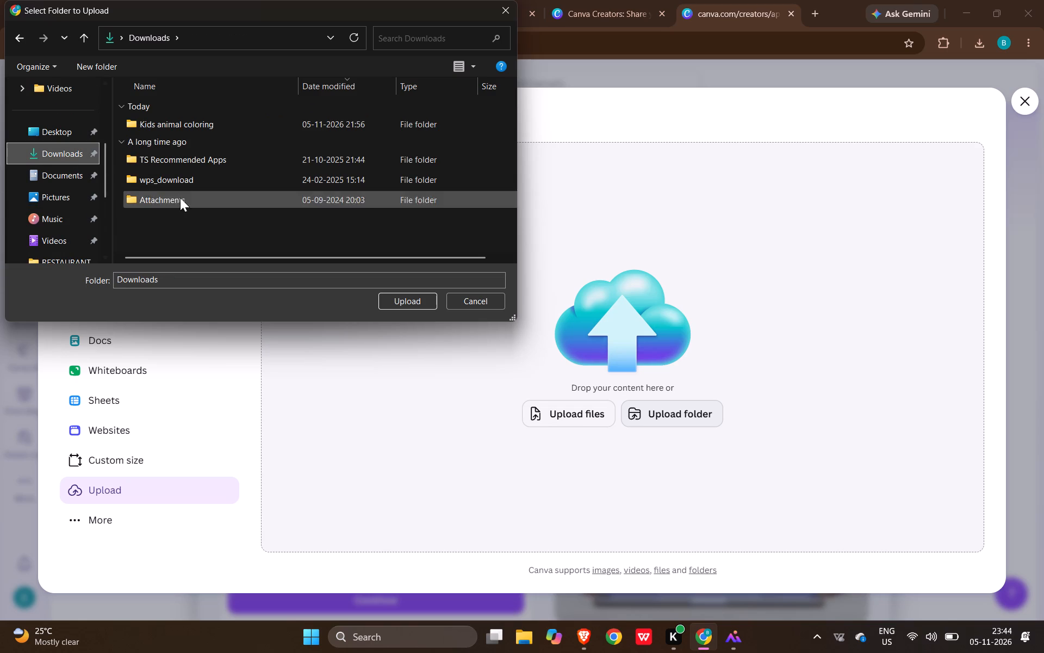
{"action": "left_click", "coordinate": [127, 102]}
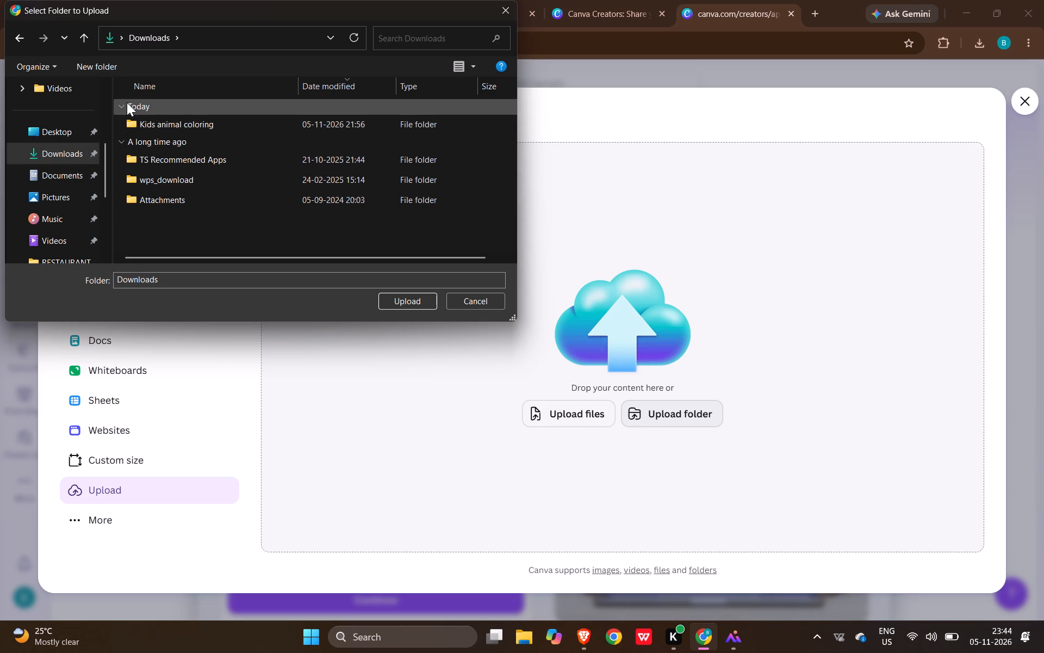
{"action": "left_click", "coordinate": [127, 102]}
{"action": "double_click", "coordinate": [55, 159]}
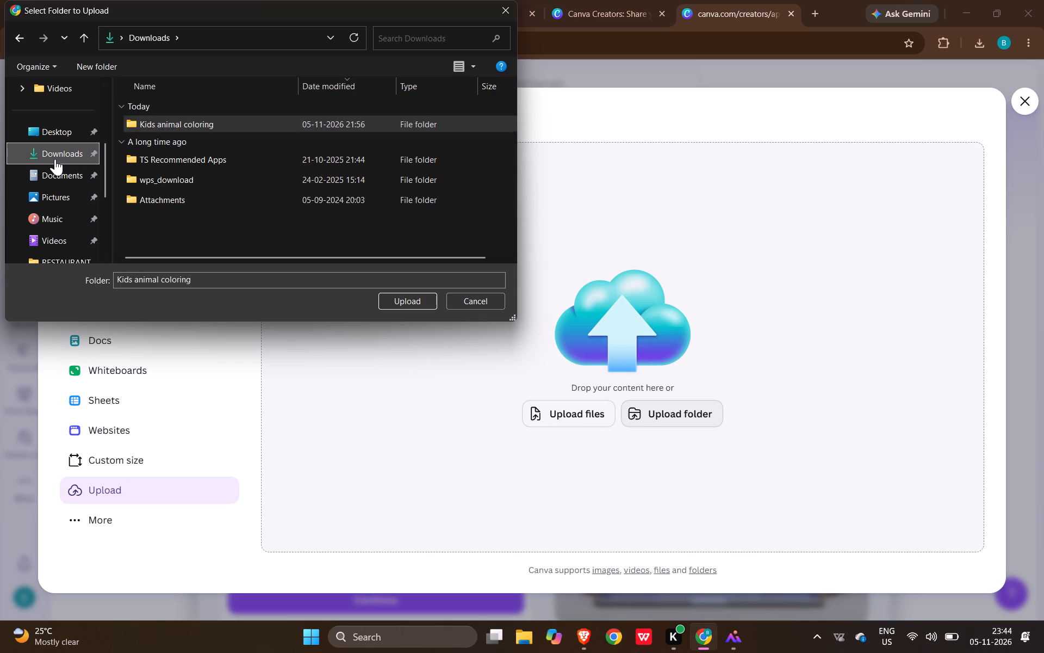
{"action": "scroll", "coordinate": [55, 159], "scroll_direction": "up", "scroll_amount": 4}
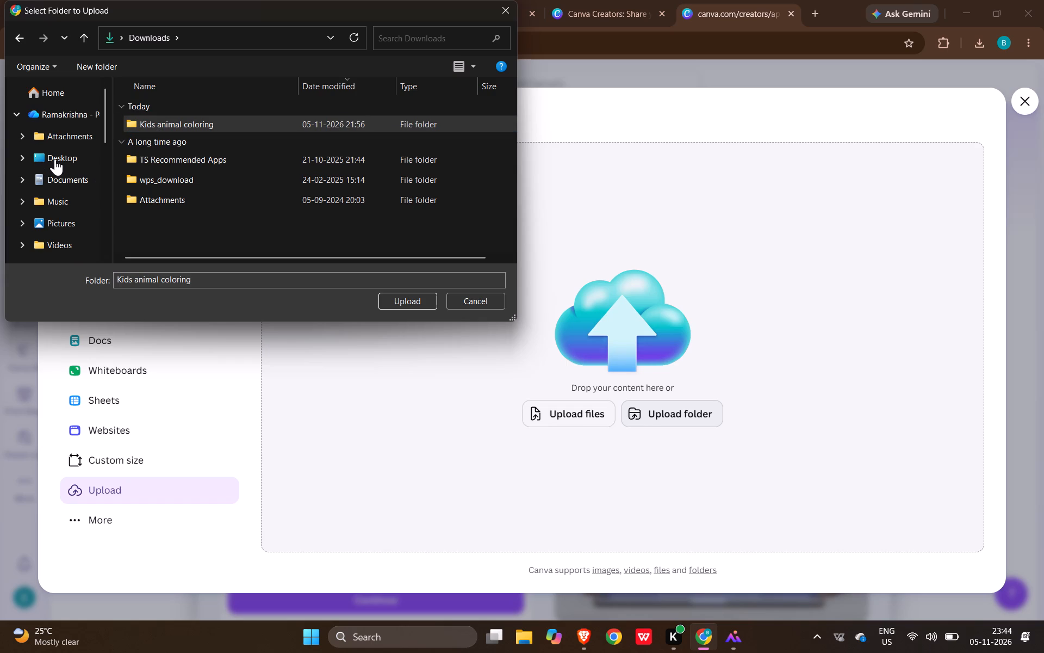
{"action": "left_click", "coordinate": [55, 159]}
{"action": "scroll", "coordinate": [60, 165], "scroll_direction": "down", "scroll_amount": 2}
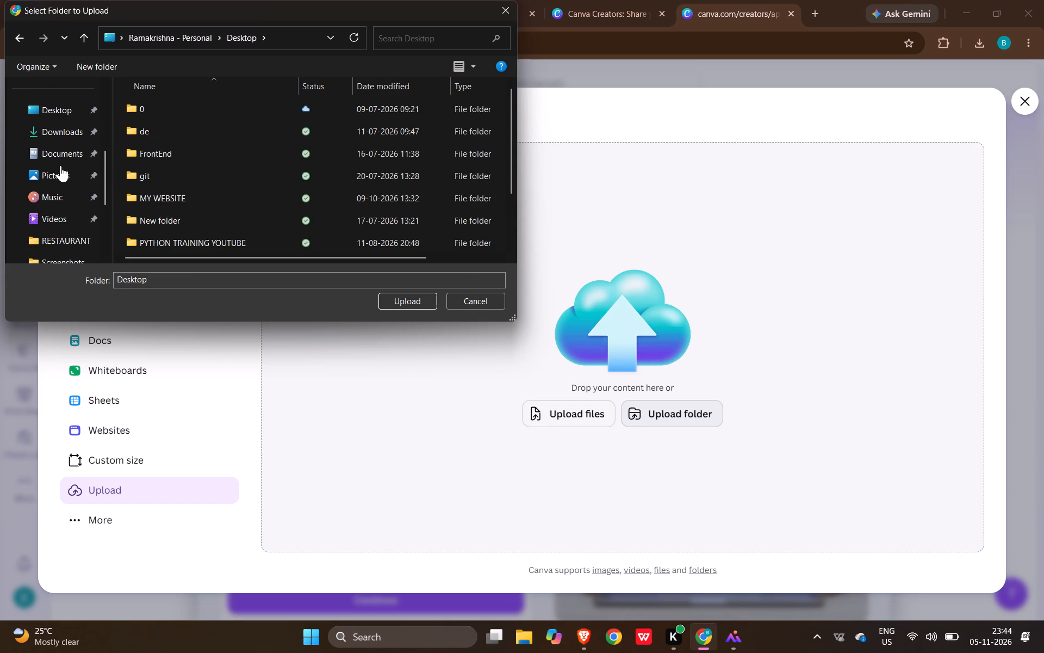
{"action": "left_click", "coordinate": [52, 133]}
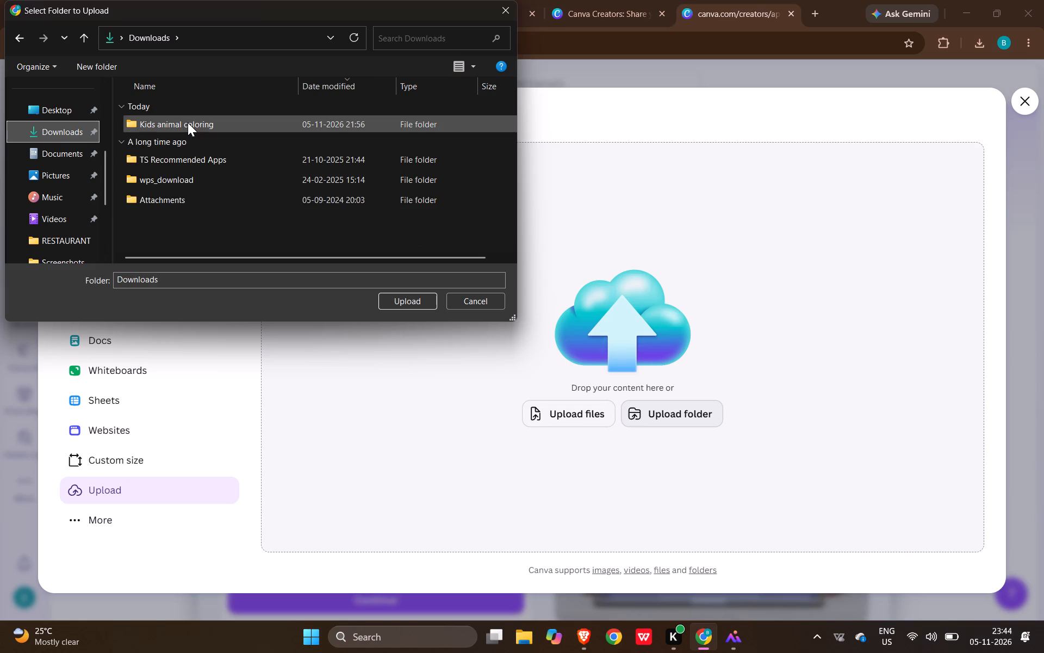
Upload the Kids animal coloring folder from Downloads with all its files to Canva.
{"action": "left_click", "coordinate": [188, 122]}
{"action": "double_click", "coordinate": [188, 122]}
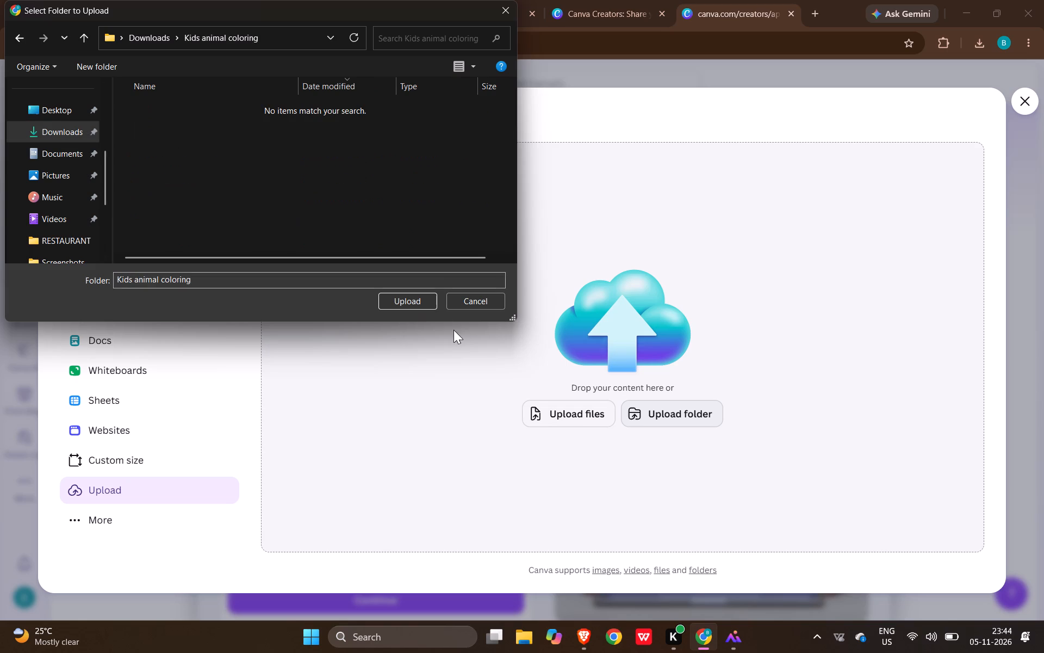
{"action": "left_click", "coordinate": [400, 300]}
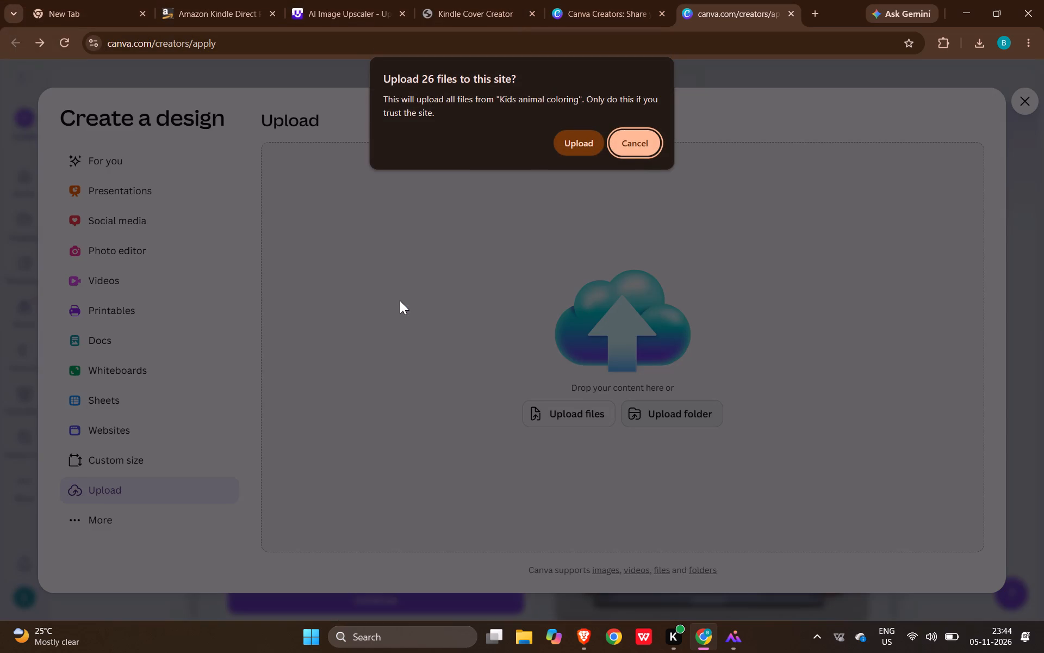
{"action": "left_click", "coordinate": [586, 143]}
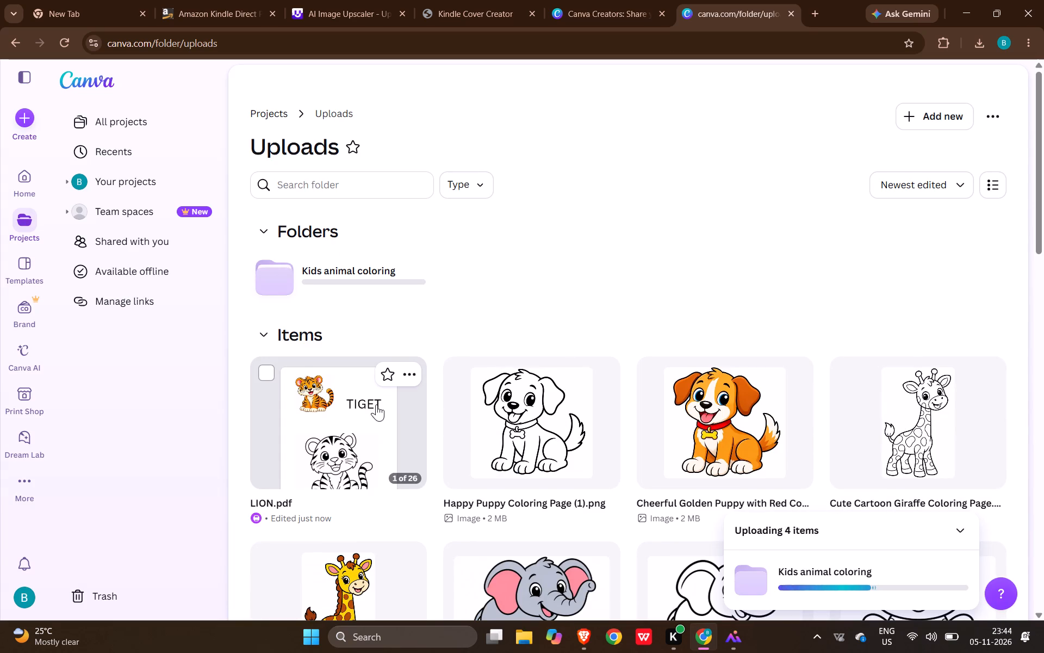
Preview the Cheerful Baby Elephant Coloring Page image and go back to the Uploads page.
{"action": "scroll", "coordinate": [376, 408], "scroll_direction": "down", "scroll_amount": 6}
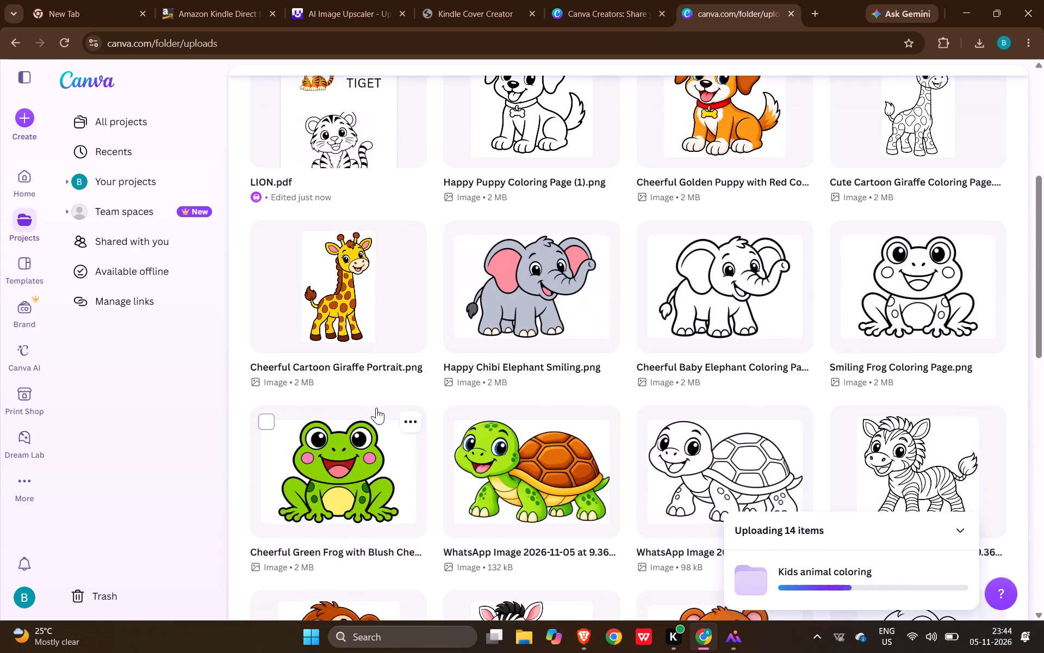
{"action": "left_click", "coordinate": [697, 285]}
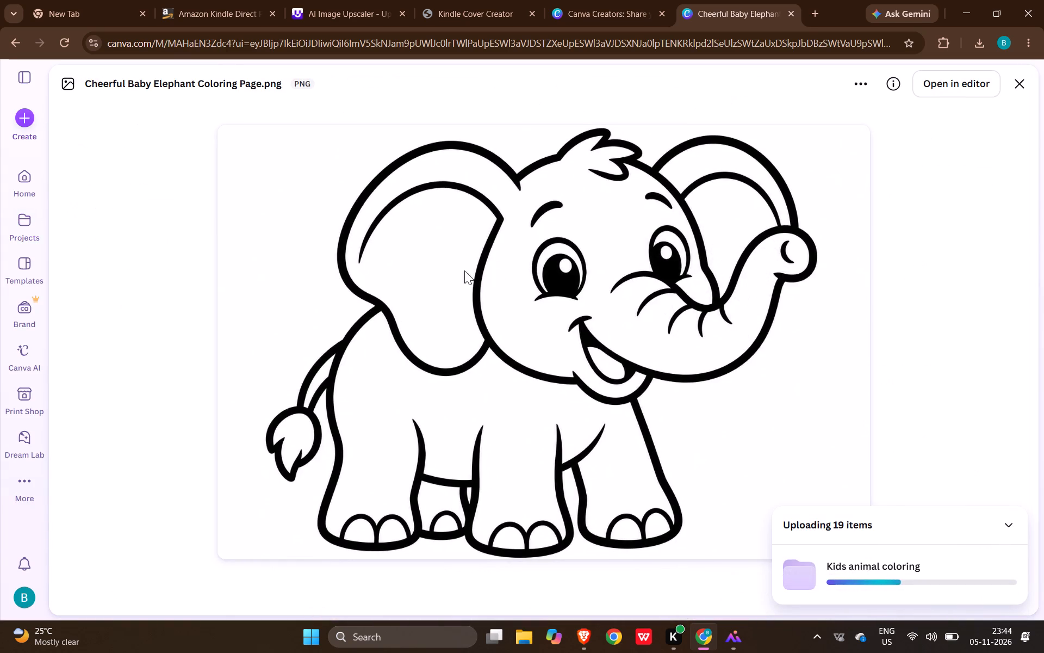
{"action": "scroll", "coordinate": [611, 368], "scroll_direction": "up", "scroll_amount": 4}
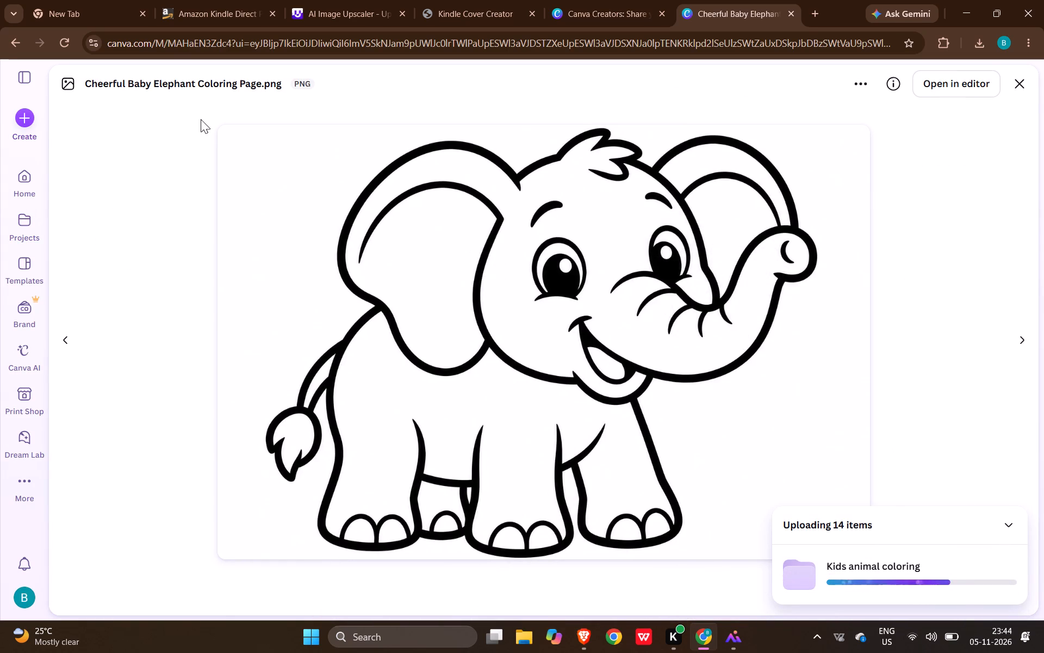
{"action": "left_click", "coordinate": [15, 37]}
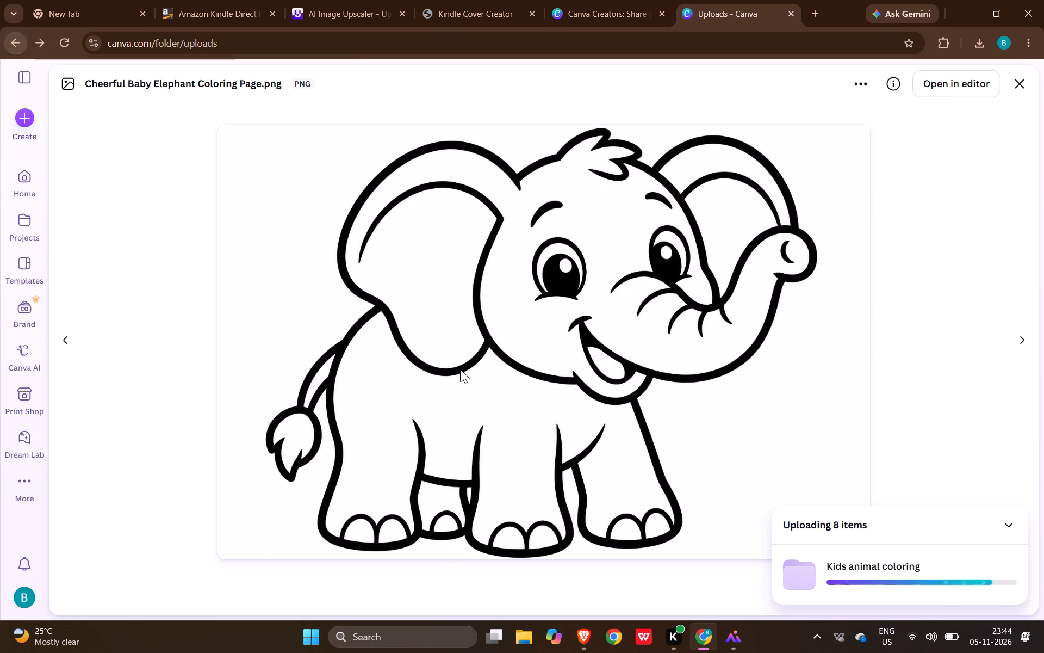
Open the Kids animal coloring folder in Uploads and look through its images.
{"action": "scroll", "coordinate": [498, 394], "scroll_direction": "up", "scroll_amount": 4}
{"action": "scroll", "coordinate": [498, 394], "scroll_direction": "down", "scroll_amount": 1}
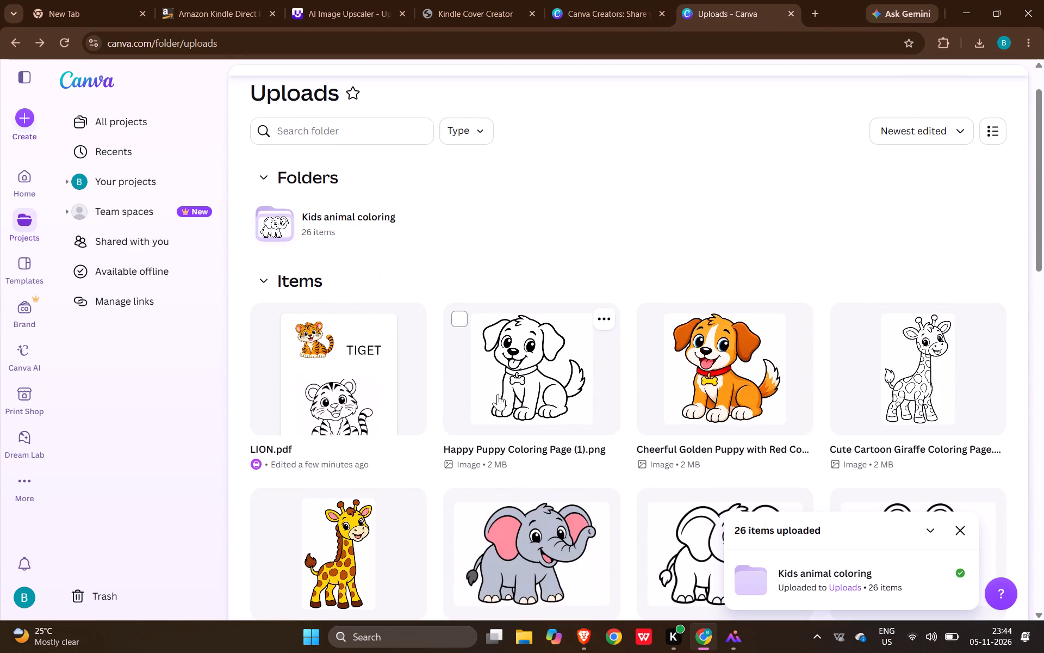
{"action": "scroll", "coordinate": [498, 394], "scroll_direction": "down", "scroll_amount": 2}
{"action": "left_click", "coordinate": [331, 217]}
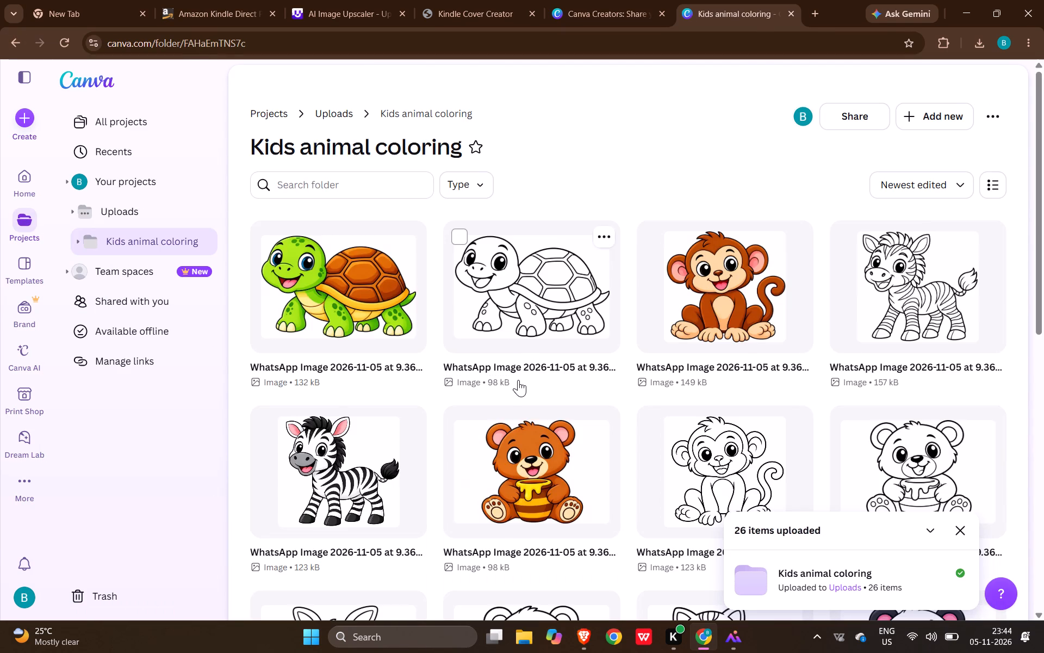
{"action": "scroll", "coordinate": [514, 384], "scroll_direction": "down", "scroll_amount": 10}
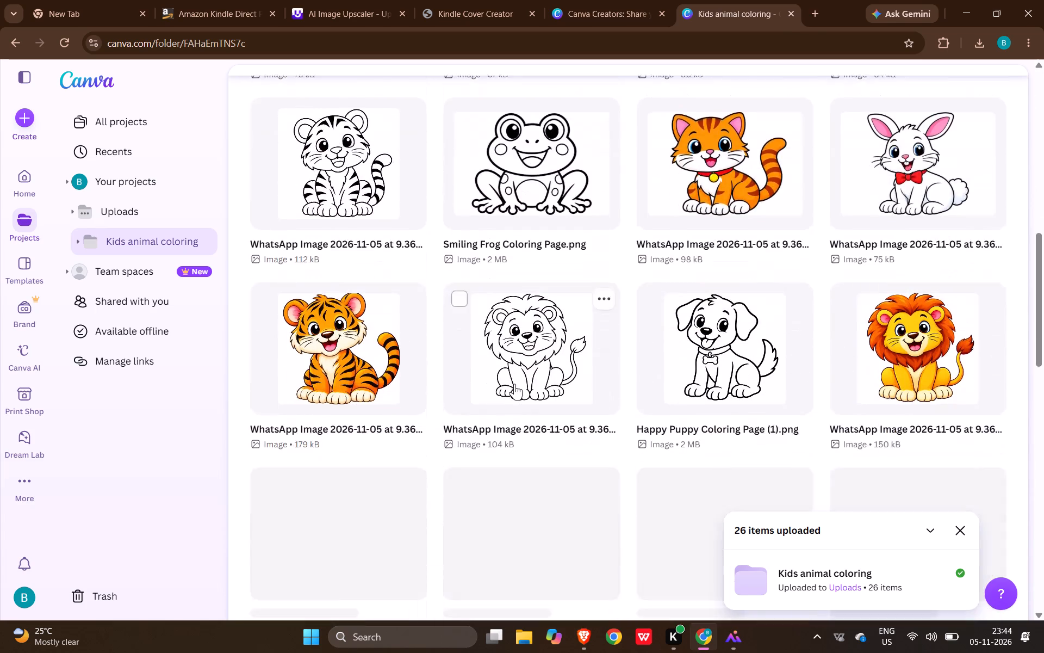
Finish looking through the Kids animal coloring folder, return to Uploads and open the LION.pdf design for editing.
{"action": "scroll", "coordinate": [514, 384], "scroll_direction": "down", "scroll_amount": 6}
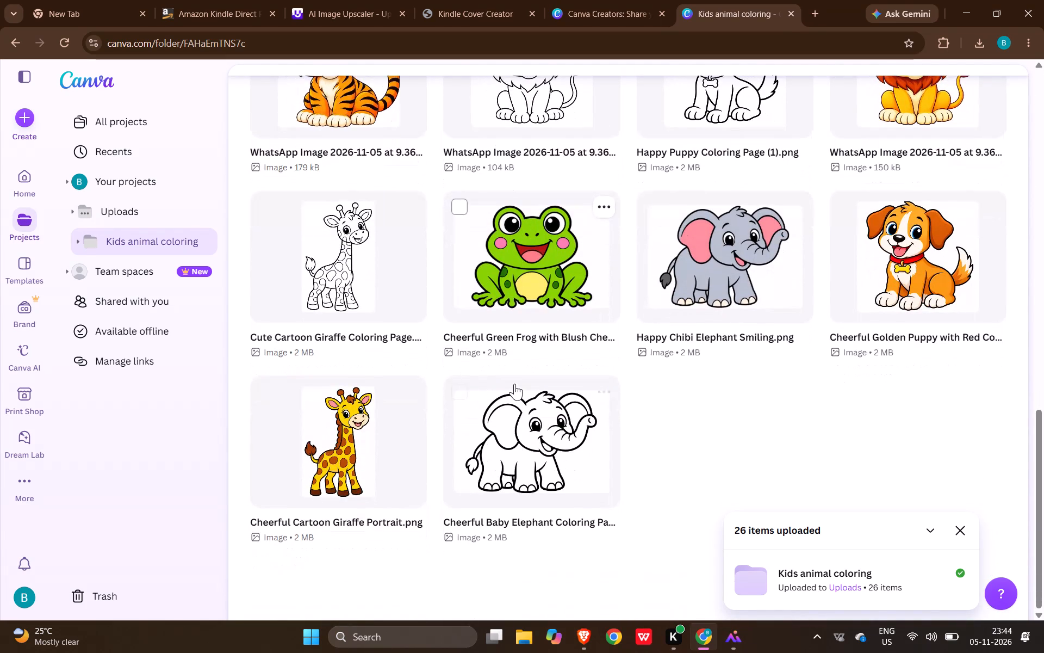
{"action": "scroll", "coordinate": [514, 384], "scroll_direction": "up", "scroll_amount": 11}
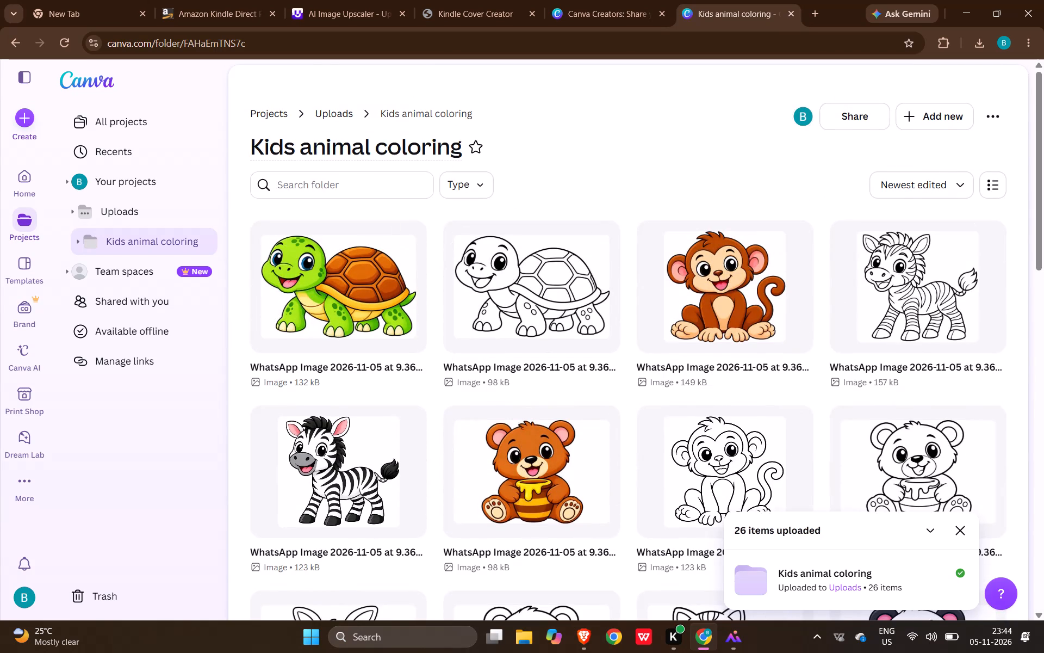
{"action": "left_click", "coordinate": [335, 117]}
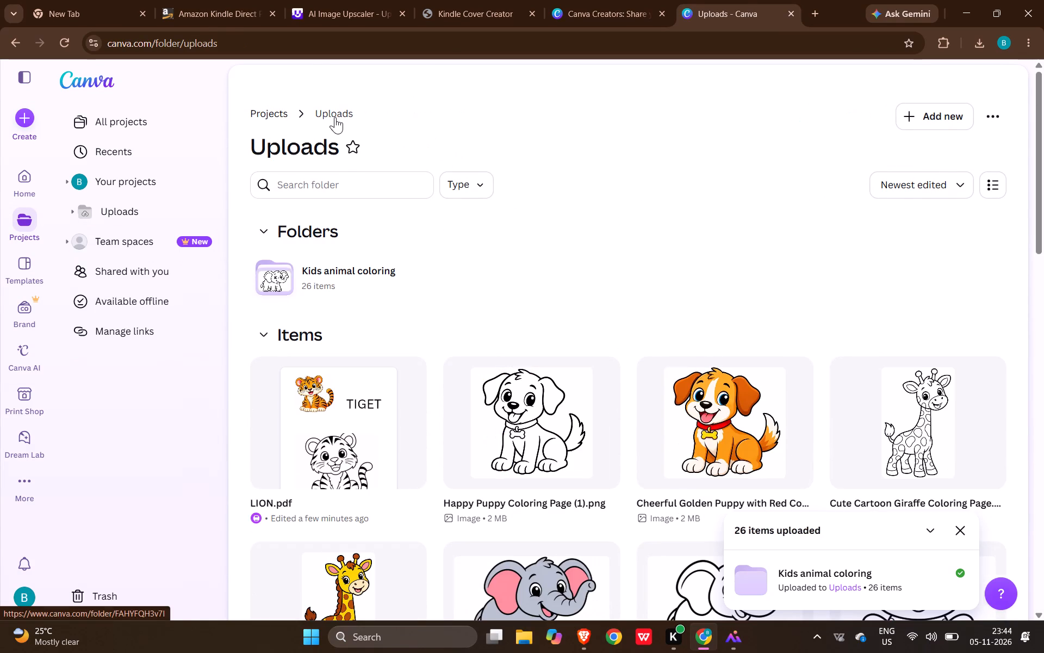
{"action": "scroll", "coordinate": [467, 341], "scroll_direction": "down", "scroll_amount": 6}
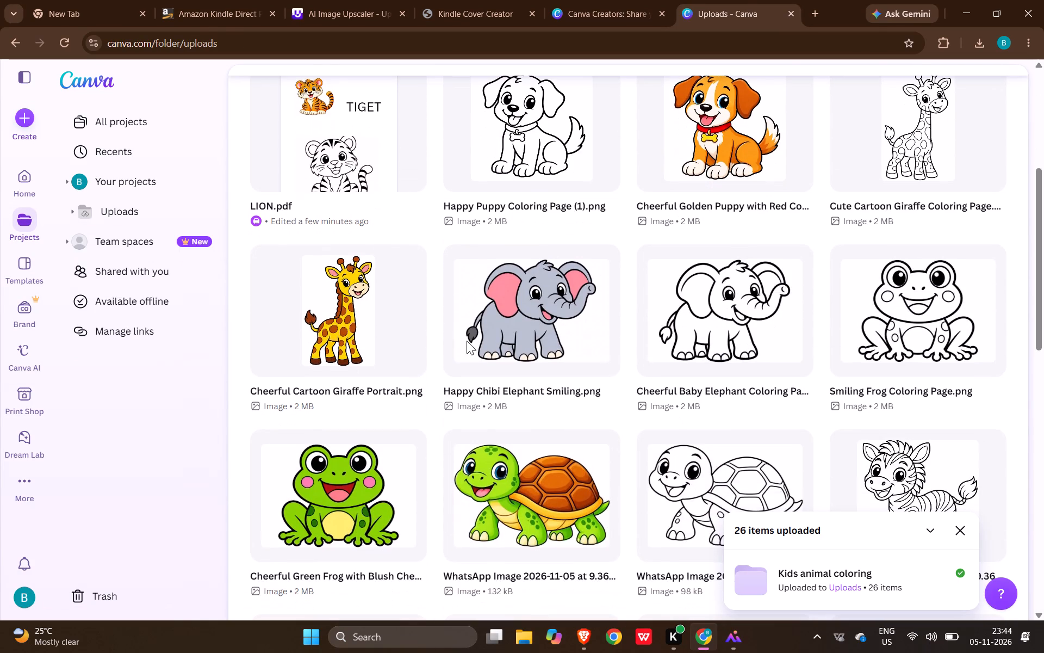
{"action": "left_click", "coordinate": [359, 145]}
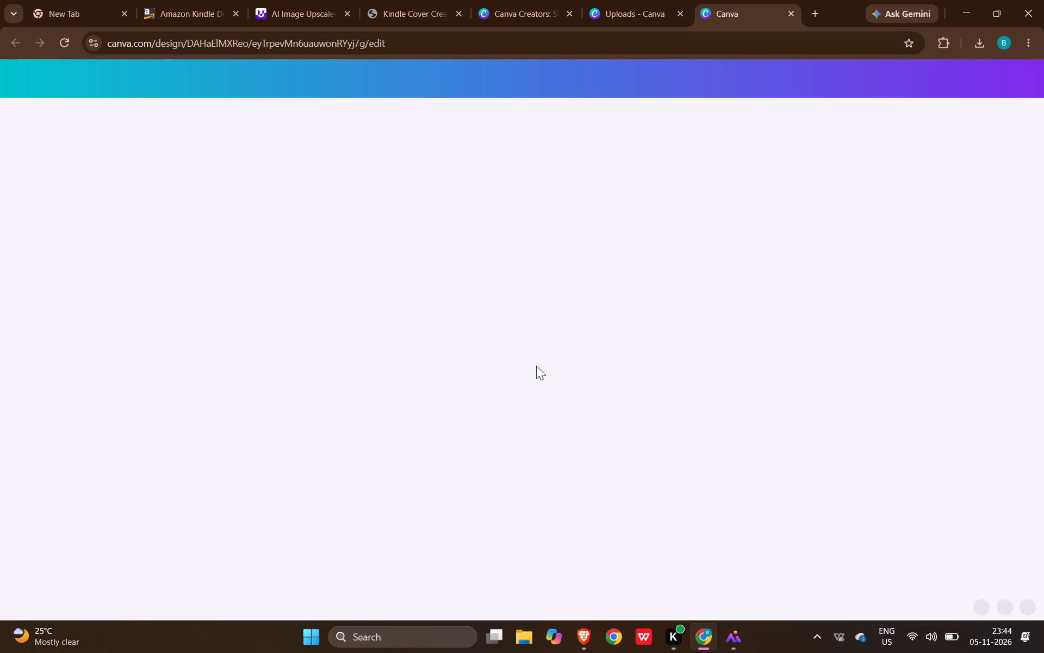
Review the pages of the LION.pdf design from the tiger page down to the monkey page, page 15.
{"action": "scroll", "coordinate": [536, 366], "scroll_direction": "down", "scroll_amount": 6}
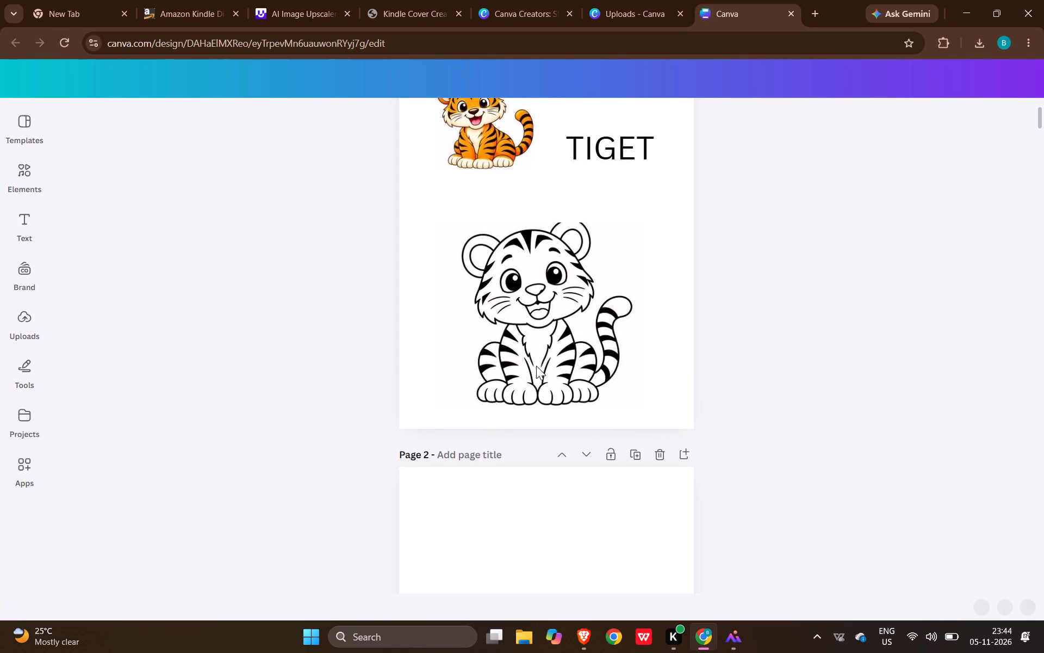
{"action": "scroll", "coordinate": [536, 366], "scroll_direction": "down", "scroll_amount": 8}
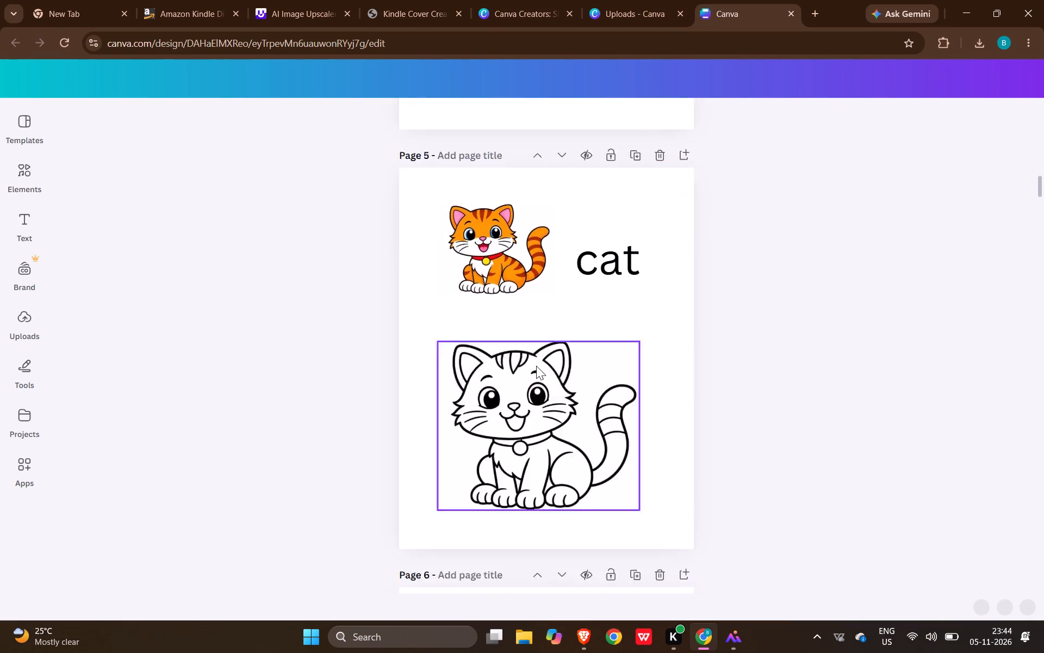
{"action": "scroll", "coordinate": [536, 366], "scroll_direction": "down", "scroll_amount": 11}
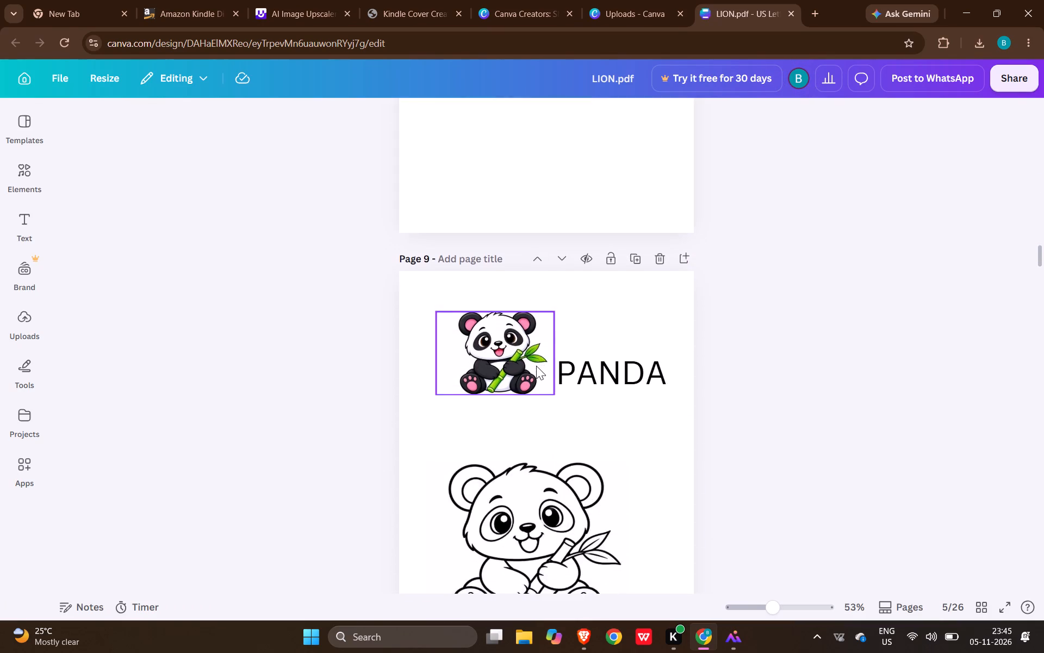
{"action": "scroll", "coordinate": [536, 366], "scroll_direction": "down", "scroll_amount": 11}
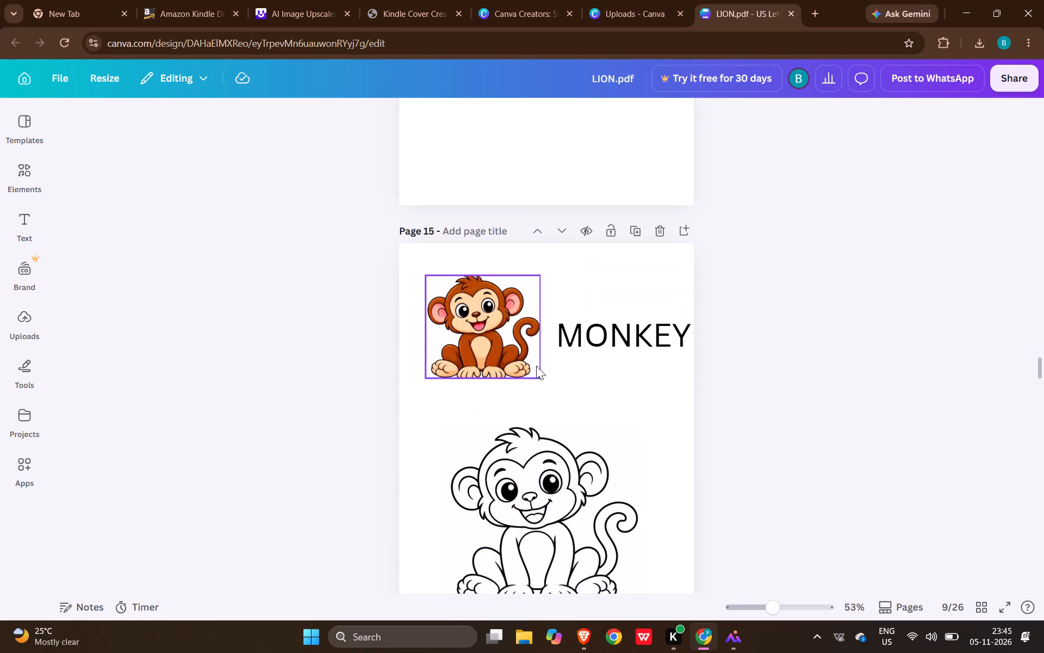
{"action": "scroll", "coordinate": [536, 366], "scroll_direction": "down", "scroll_amount": 1}
Move the MONKEY title on page 15 inward from the page's right edge and lower, beside the coloured monkey's feet.
{"action": "left_click", "coordinate": [598, 303]}
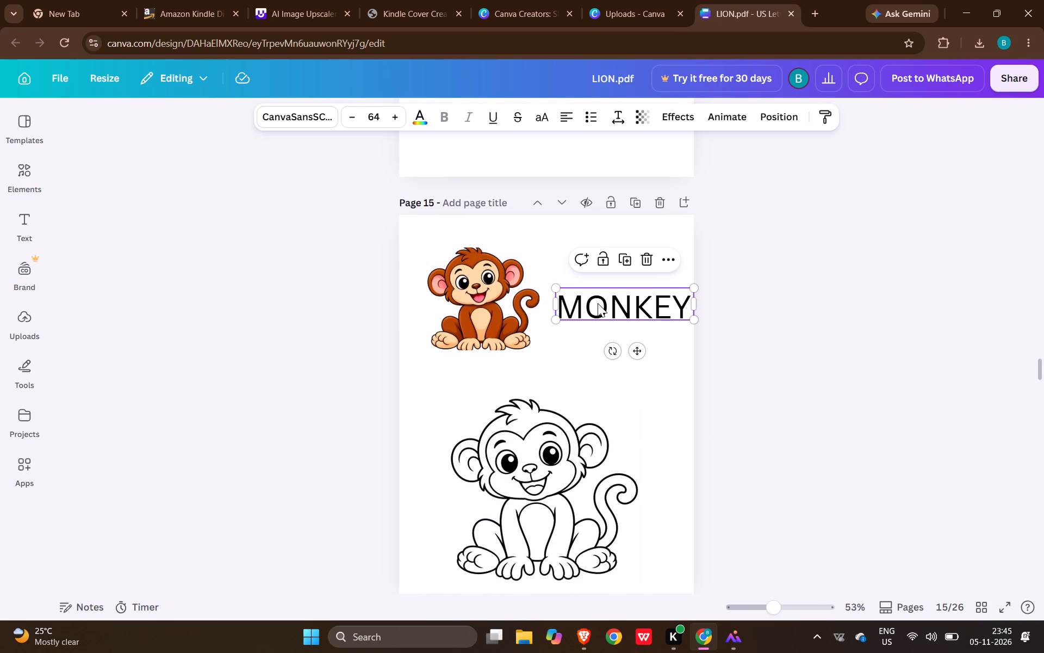
{"action": "left_click_drag", "start_coordinate": [693, 301], "coordinate": [686, 304]}
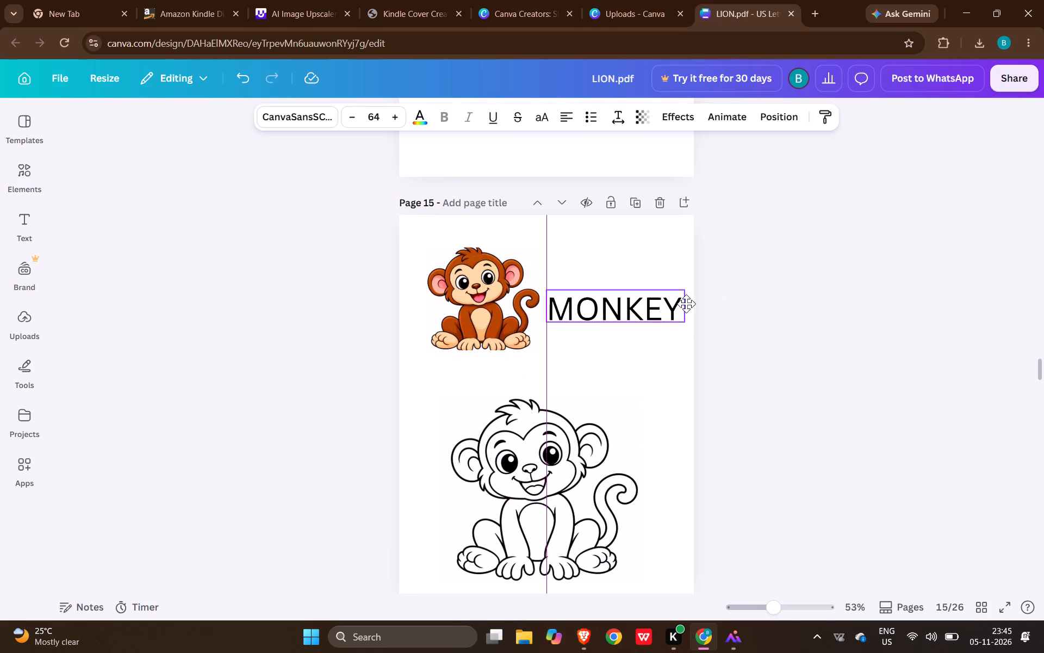
{"action": "left_click_drag", "start_coordinate": [686, 304], "coordinate": [680, 321]}
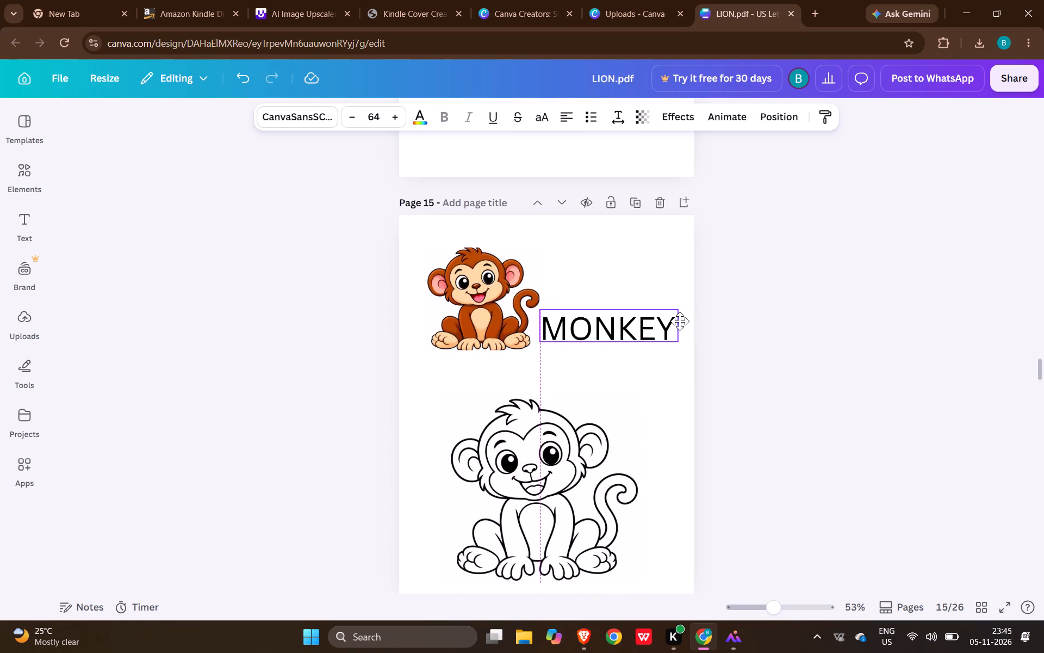
{"action": "left_click_drag", "start_coordinate": [680, 321], "coordinate": [681, 310]}
{"action": "left_click_drag", "start_coordinate": [648, 313], "coordinate": [641, 326]}
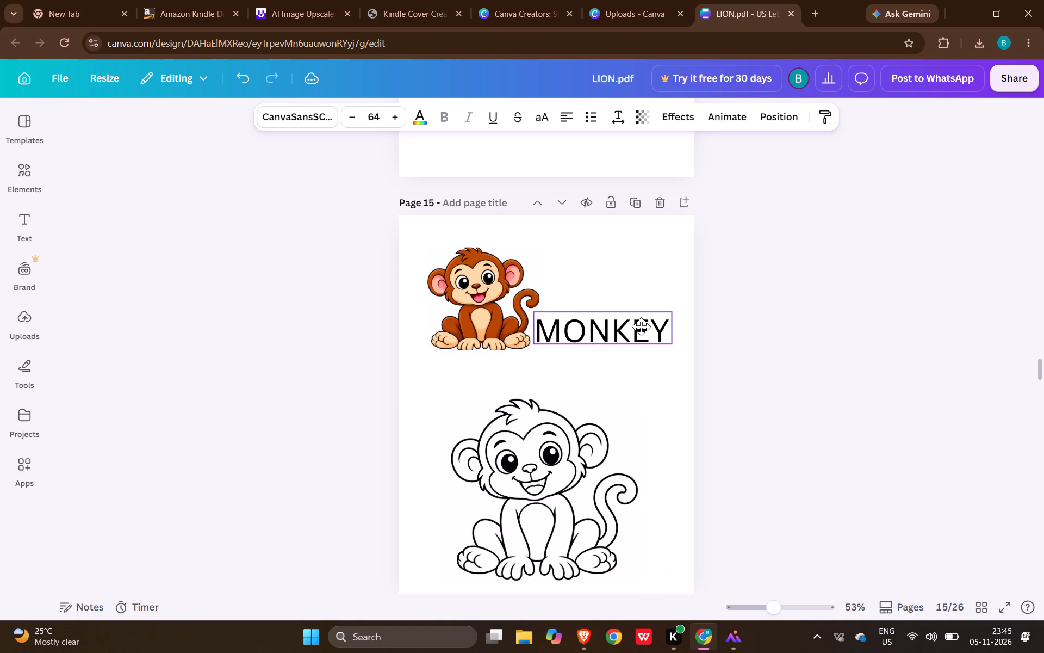
{"action": "left_click_drag", "start_coordinate": [641, 326], "coordinate": [642, 326]}
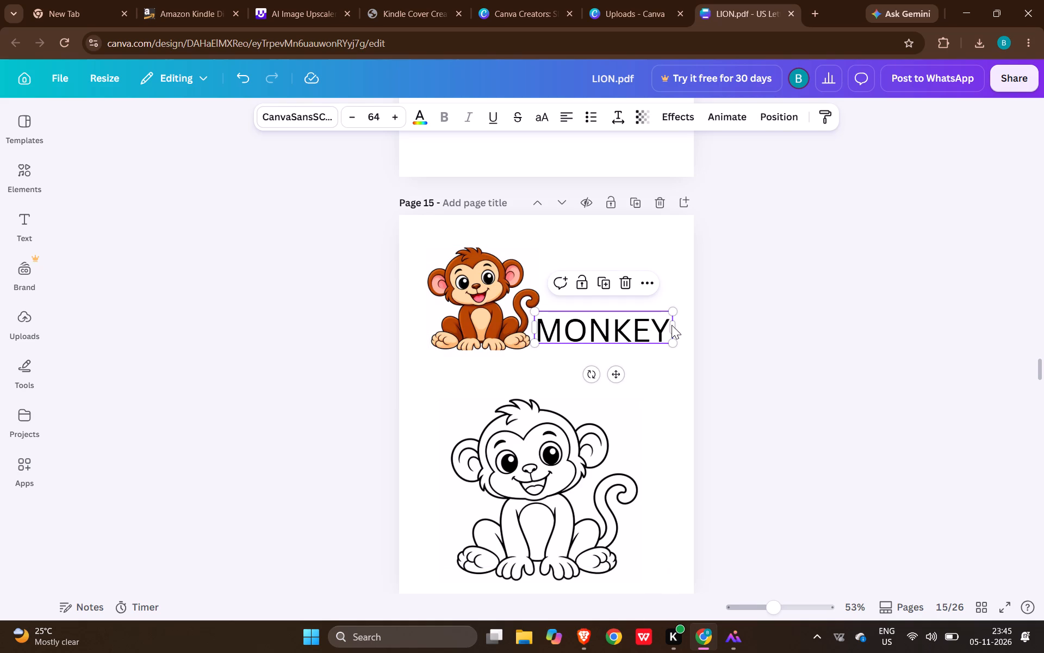
{"action": "left_click", "coordinate": [672, 325]}
{"action": "left_click", "coordinate": [672, 325]}
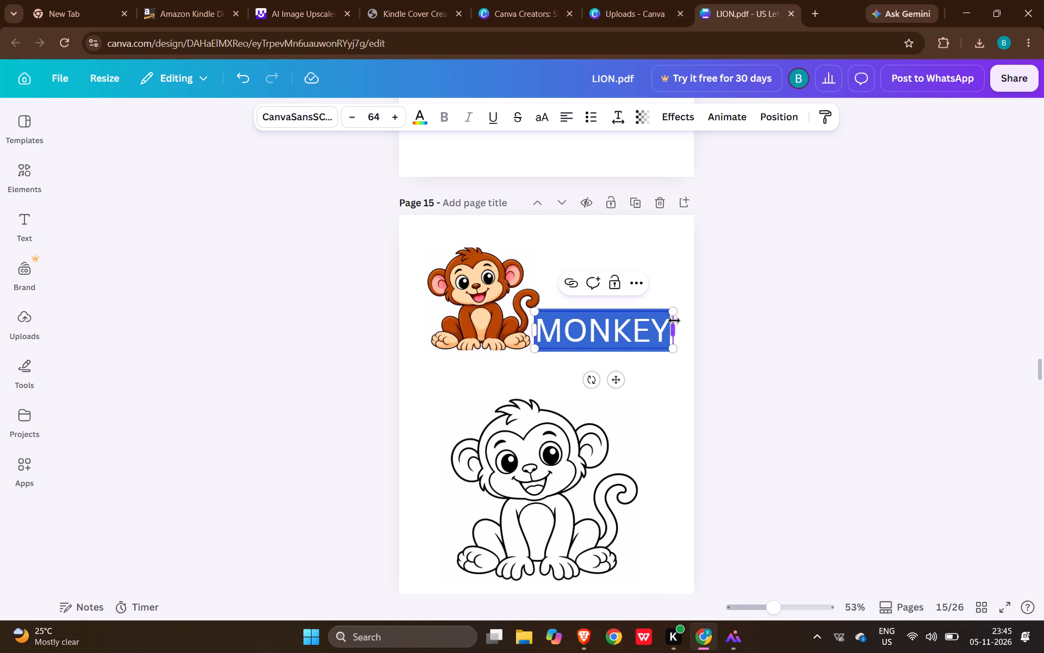
{"action": "left_click", "coordinate": [619, 335]}
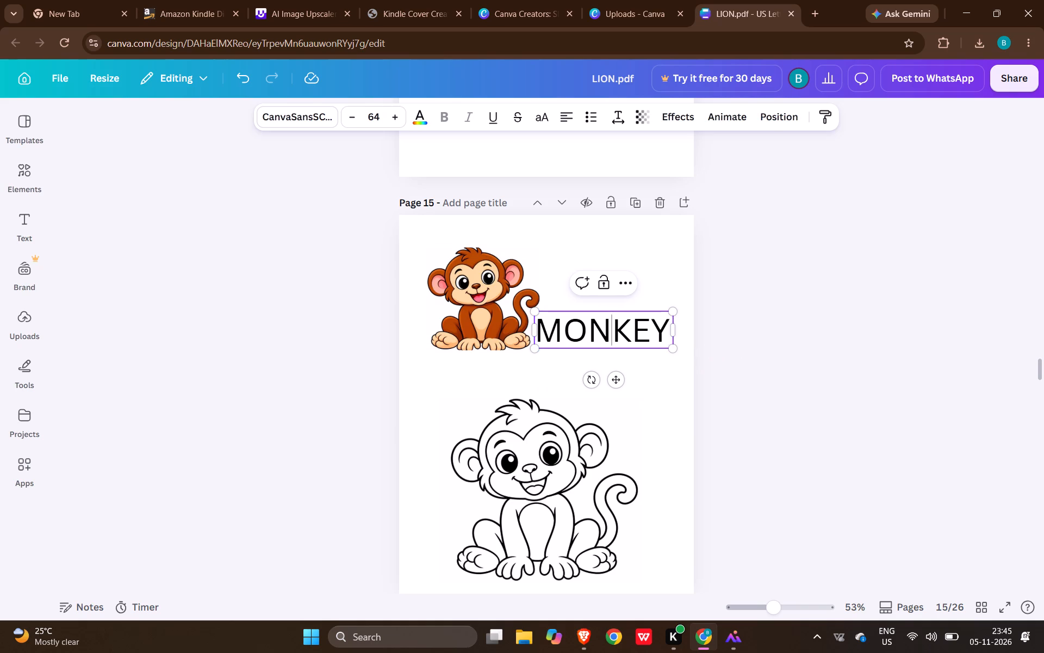
Shift the coloured monkey picture on page 15 slightly left so it clears the MONKEY title.
{"action": "left_click", "coordinate": [506, 330]}
{"action": "left_click_drag", "start_coordinate": [506, 330], "coordinate": [505, 330]}
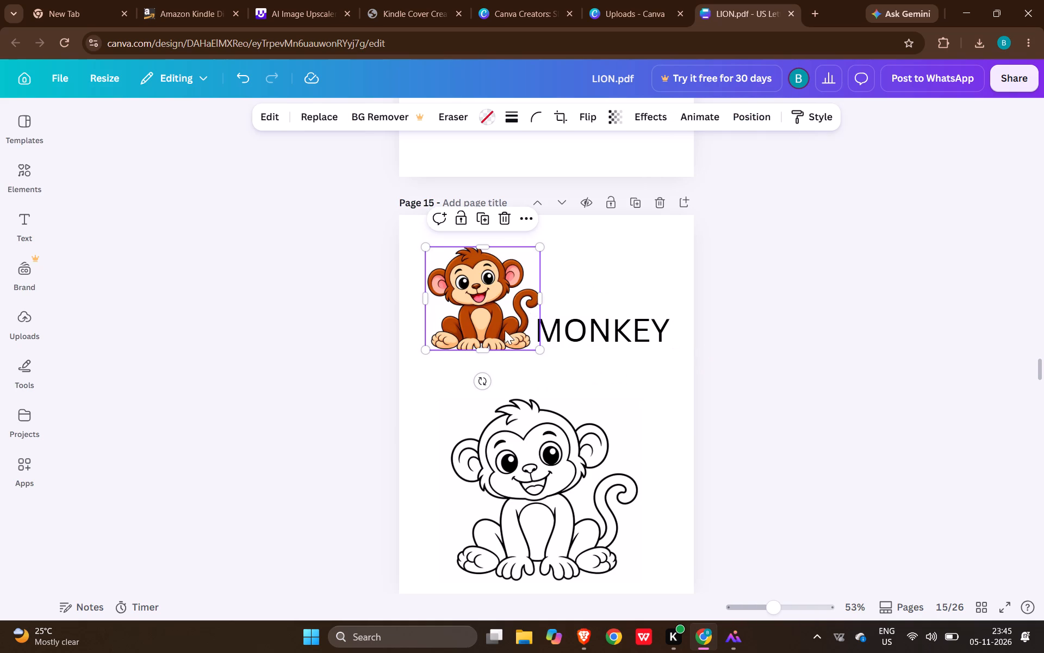
{"action": "left_click_drag", "start_coordinate": [505, 330], "coordinate": [500, 331]}
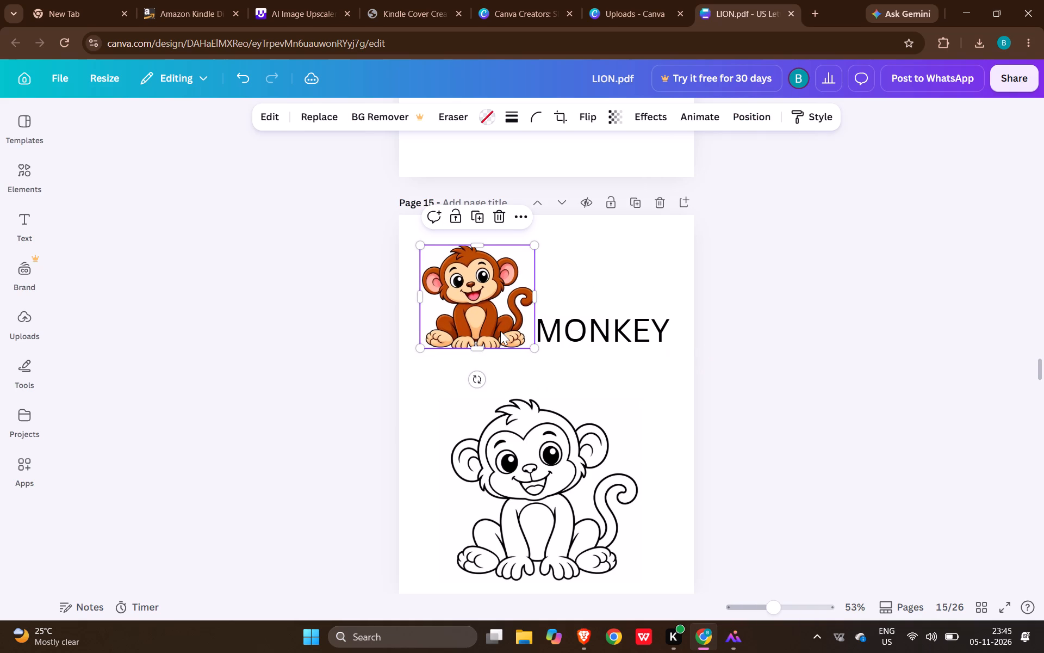
{"action": "left_click", "coordinate": [500, 331]}
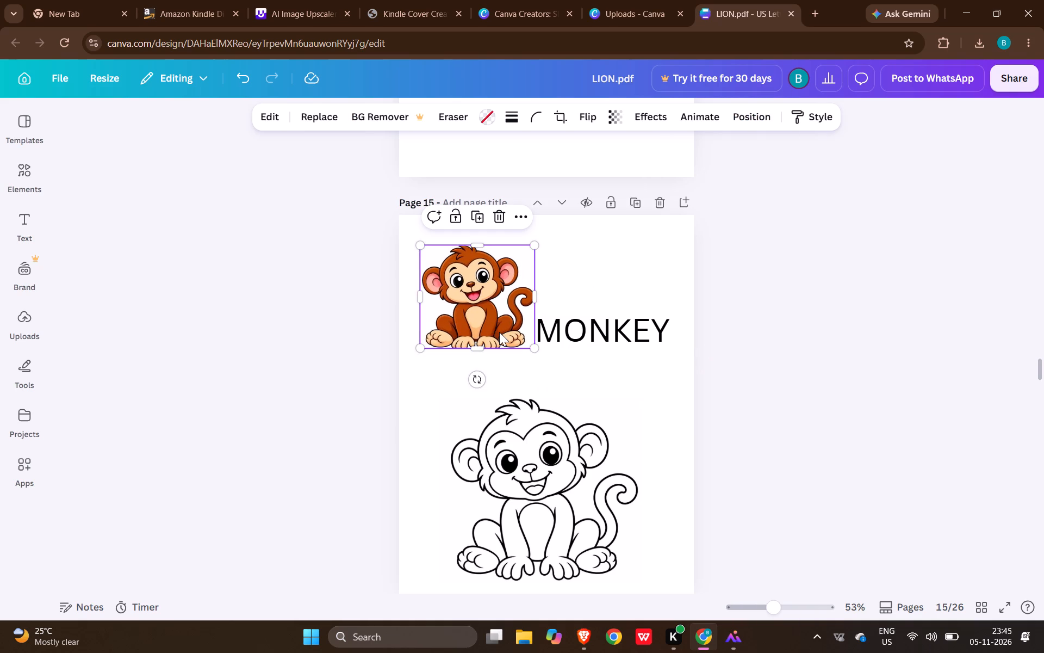
{"action": "left_click", "coordinate": [499, 332]}
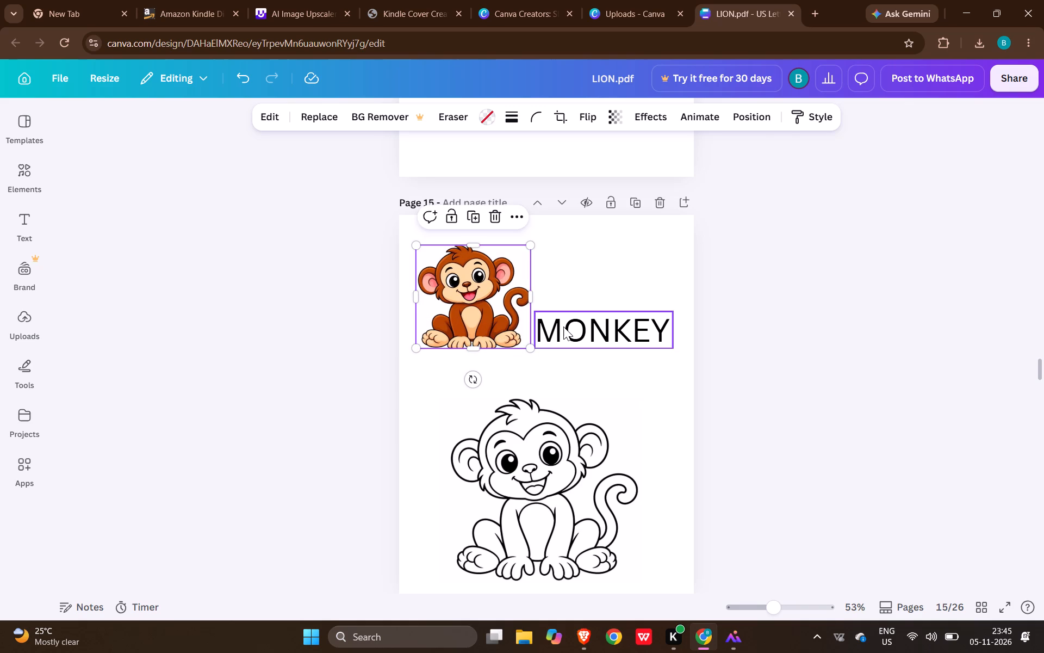
Nudge the MONKEY title further left, close against the coloured monkey and level with the picture's bottom edge.
{"action": "left_click", "coordinate": [563, 326]}
{"action": "left_click_drag", "start_coordinate": [563, 326], "coordinate": [558, 324]}
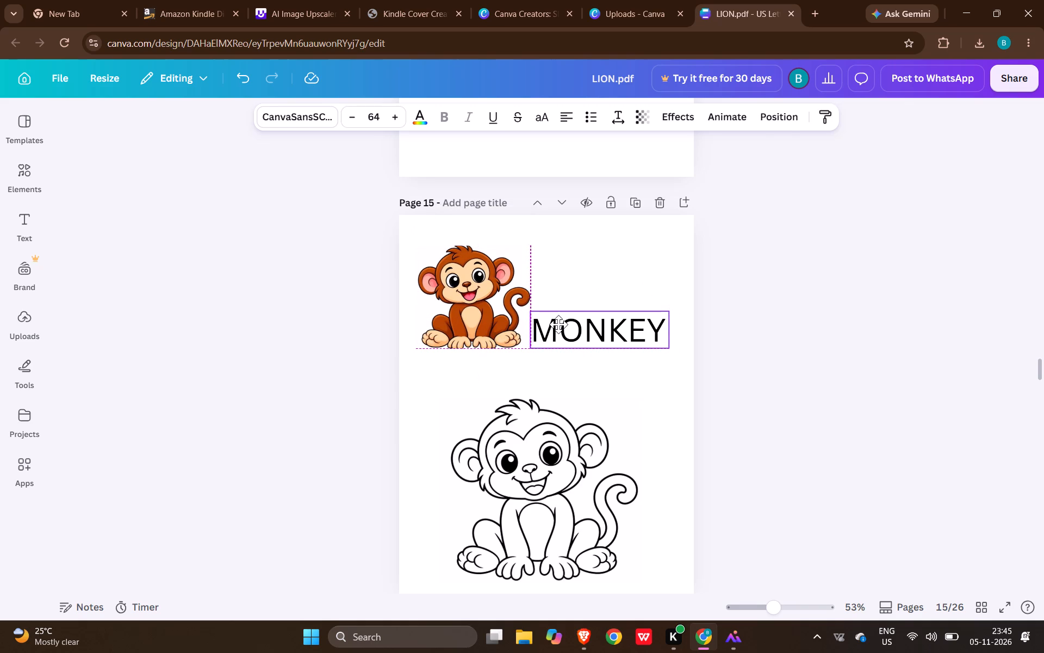
{"action": "left_click_drag", "start_coordinate": [558, 324], "coordinate": [558, 321]}
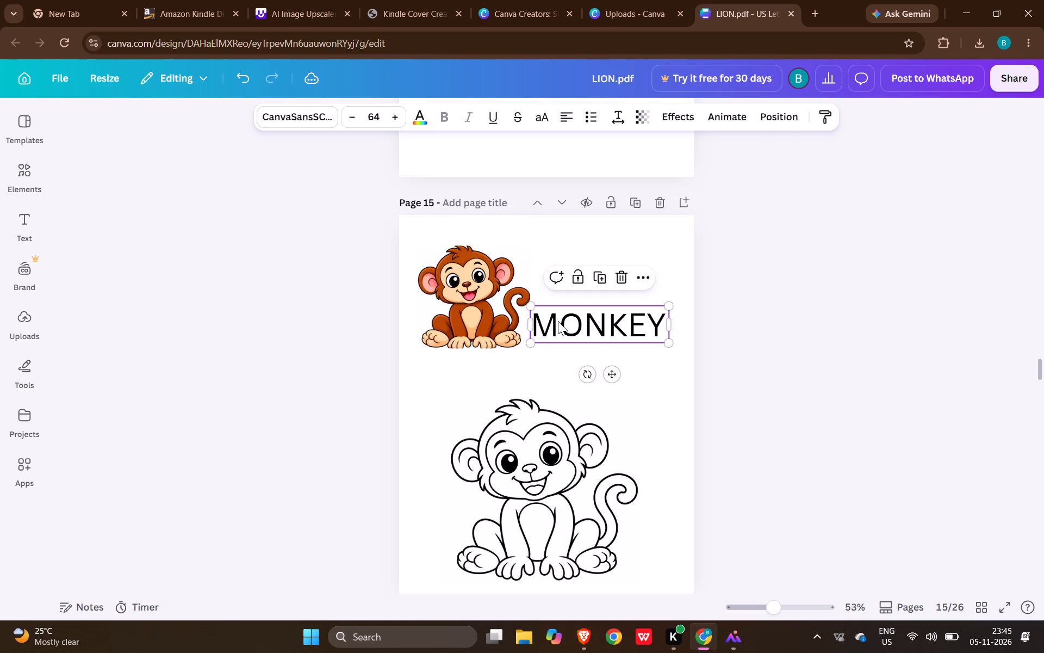
{"action": "left_click", "coordinate": [768, 358]}
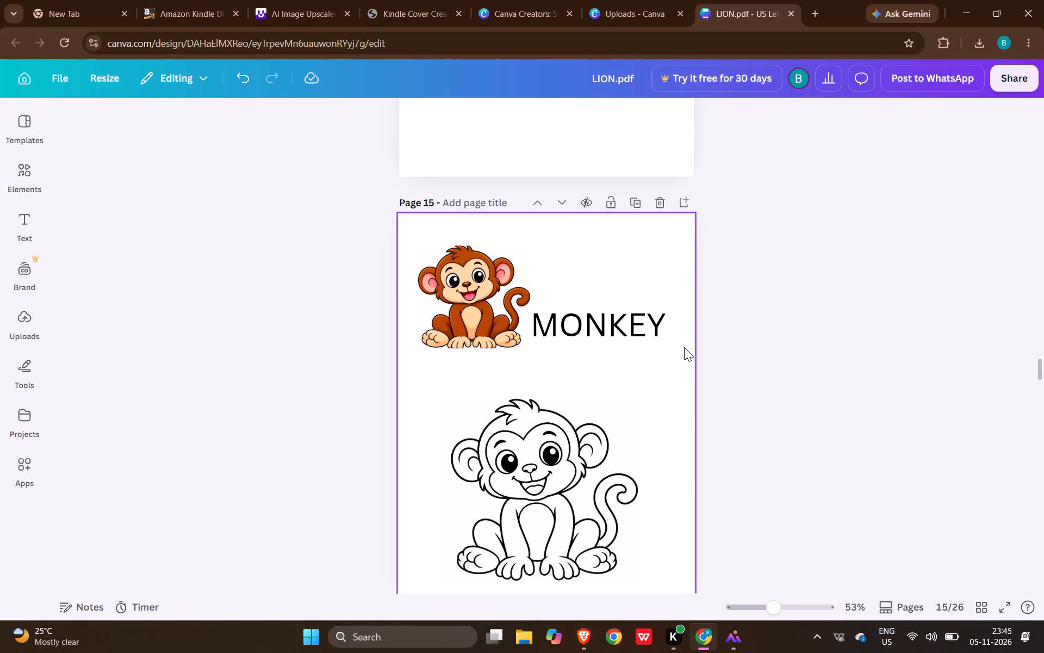
{"action": "left_click", "coordinate": [631, 330]}
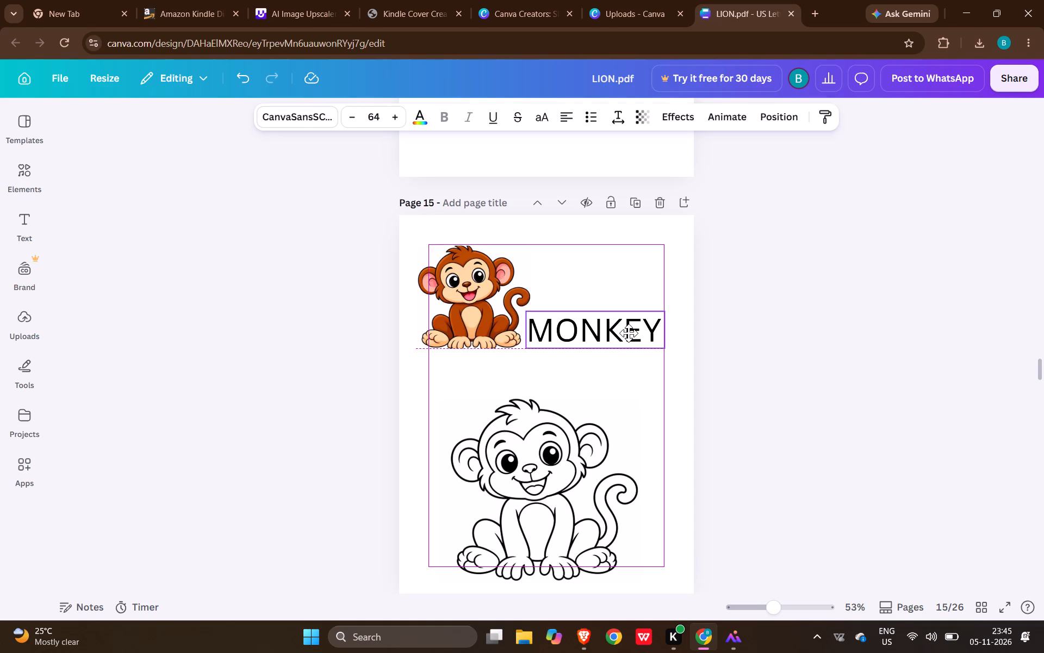
{"action": "left_click", "coordinate": [775, 338]}
Move the ELEPHANT title on page 19 away from the page's right edge, into the gap between the two elephant pictures.
{"action": "scroll", "coordinate": [775, 338], "scroll_direction": "down", "scroll_amount": 13}
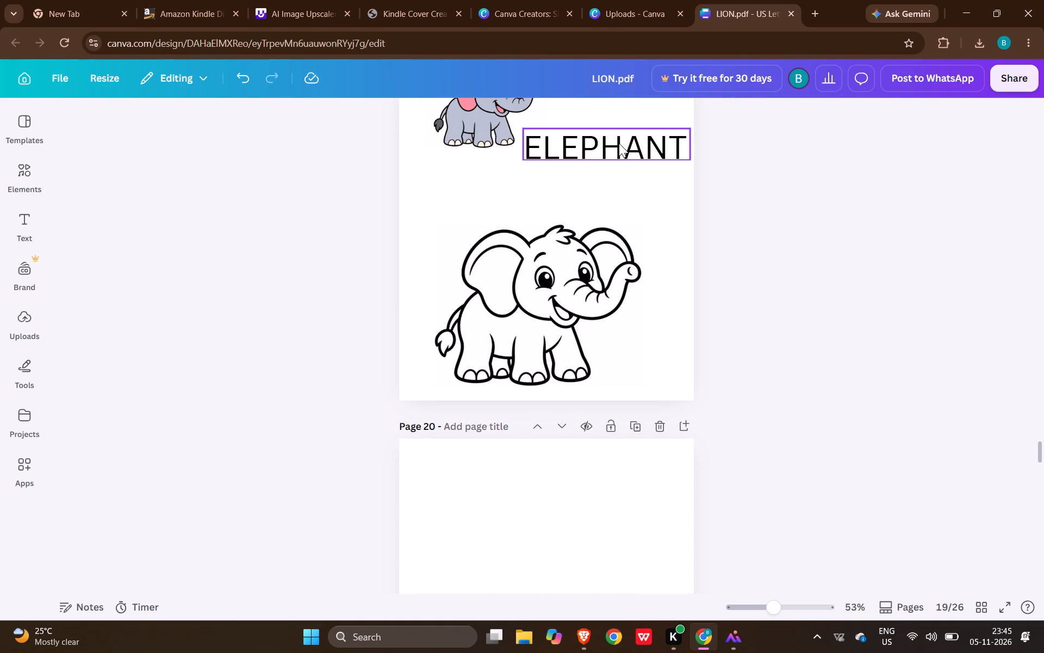
{"action": "left_click", "coordinate": [619, 143]}
{"action": "left_click_drag", "start_coordinate": [619, 143], "coordinate": [605, 165]}
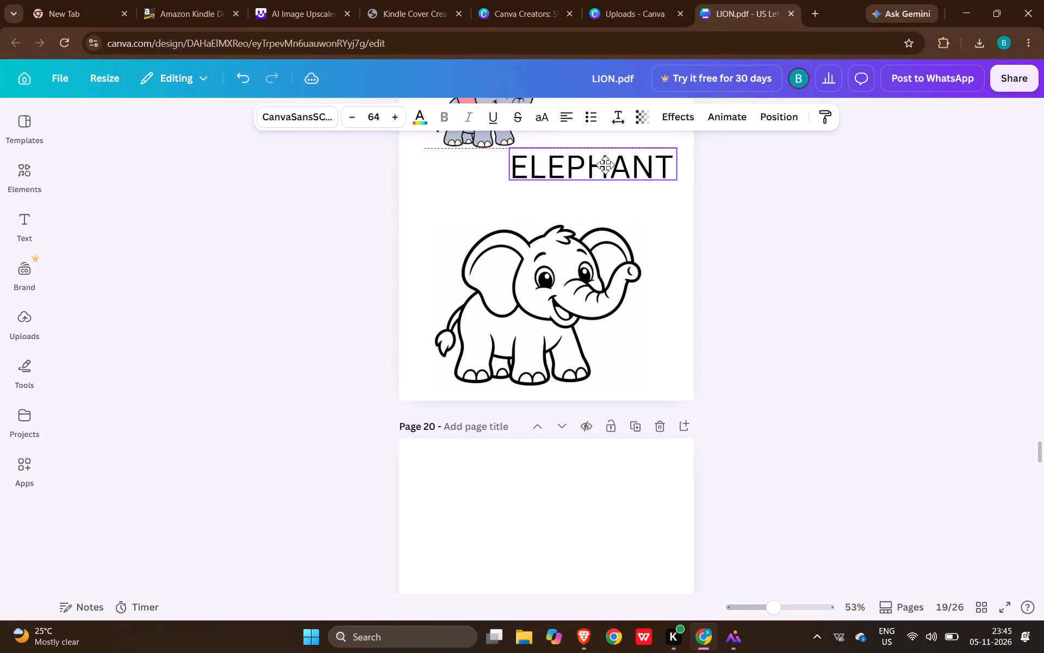
{"action": "left_click_drag", "start_coordinate": [605, 165], "coordinate": [499, 198]}
{"action": "left_click_drag", "start_coordinate": [499, 198], "coordinate": [522, 188]}
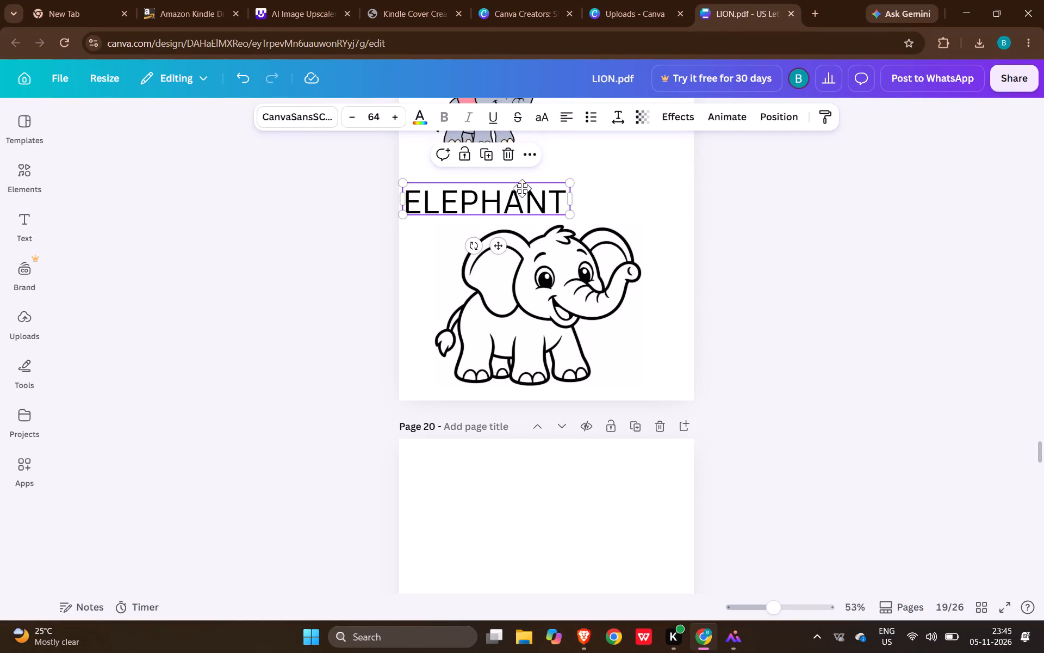
{"action": "left_click_drag", "start_coordinate": [522, 188], "coordinate": [582, 172]}
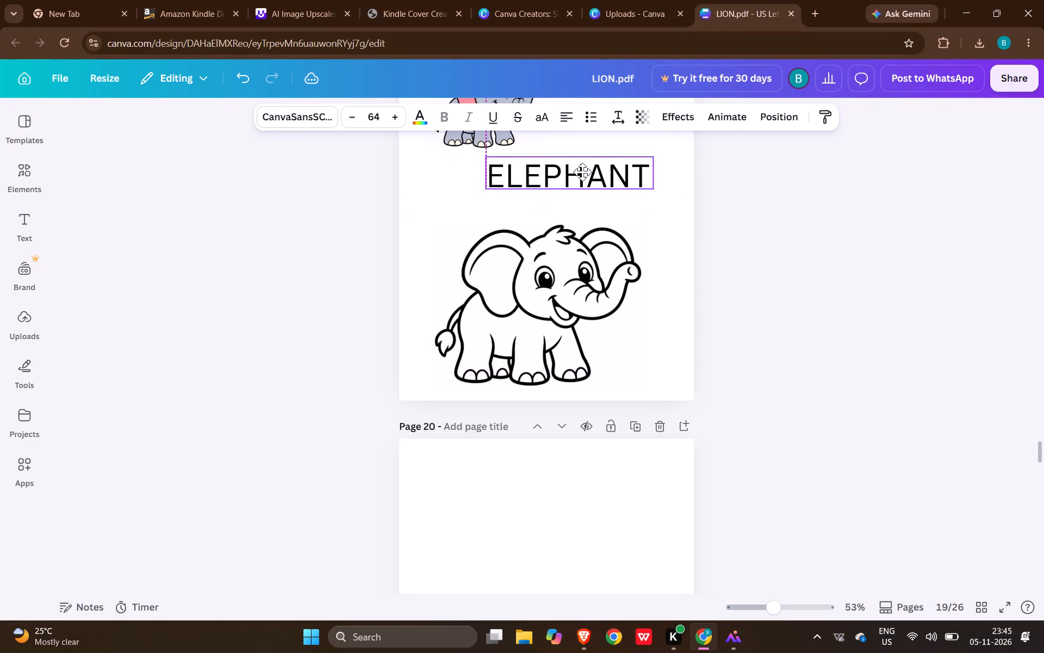
{"action": "left_click_drag", "start_coordinate": [582, 172], "coordinate": [590, 171]}
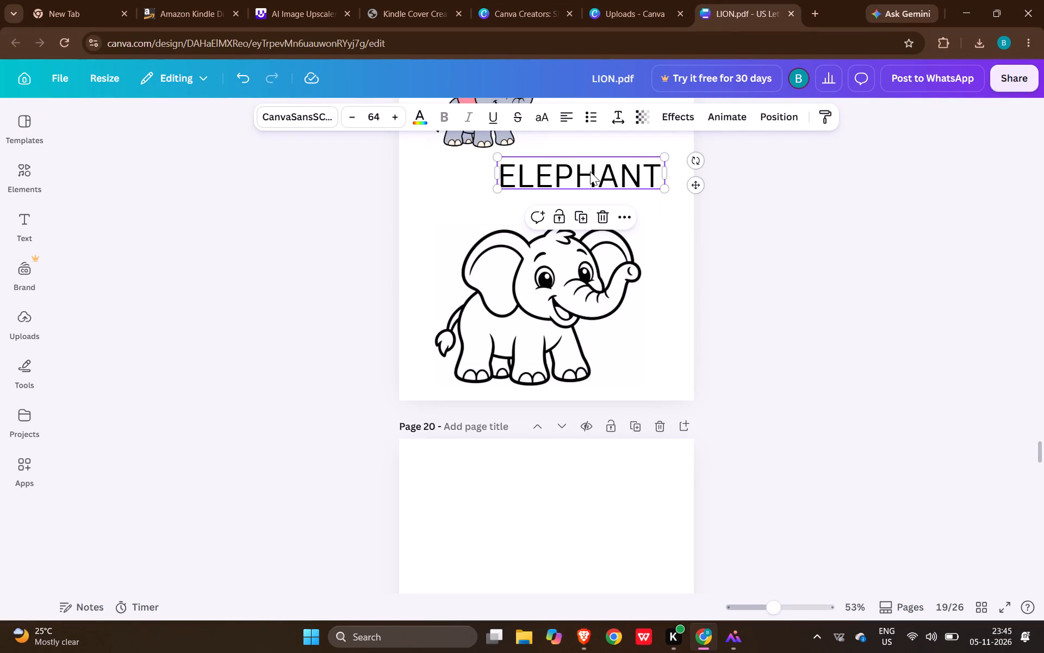
{"action": "left_click", "coordinate": [801, 272]}
Move the coloured elephant picture on page 19 left, towards the page's left edge.
{"action": "scroll", "coordinate": [801, 272], "scroll_direction": "up", "scroll_amount": 3}
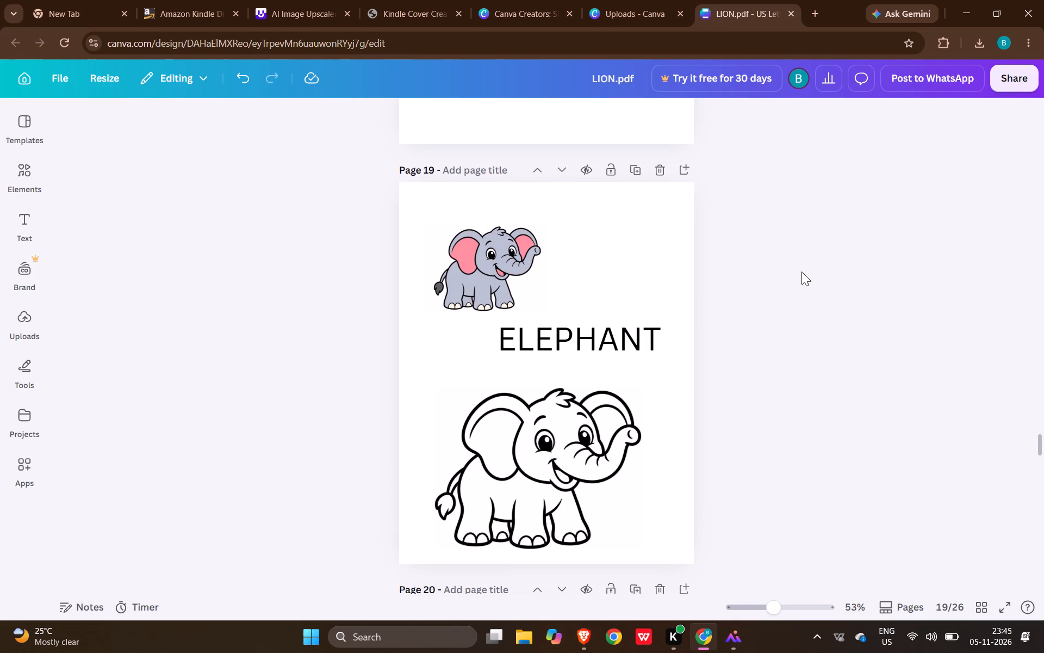
{"action": "left_click_drag", "start_coordinate": [500, 284], "coordinate": [480, 285]}
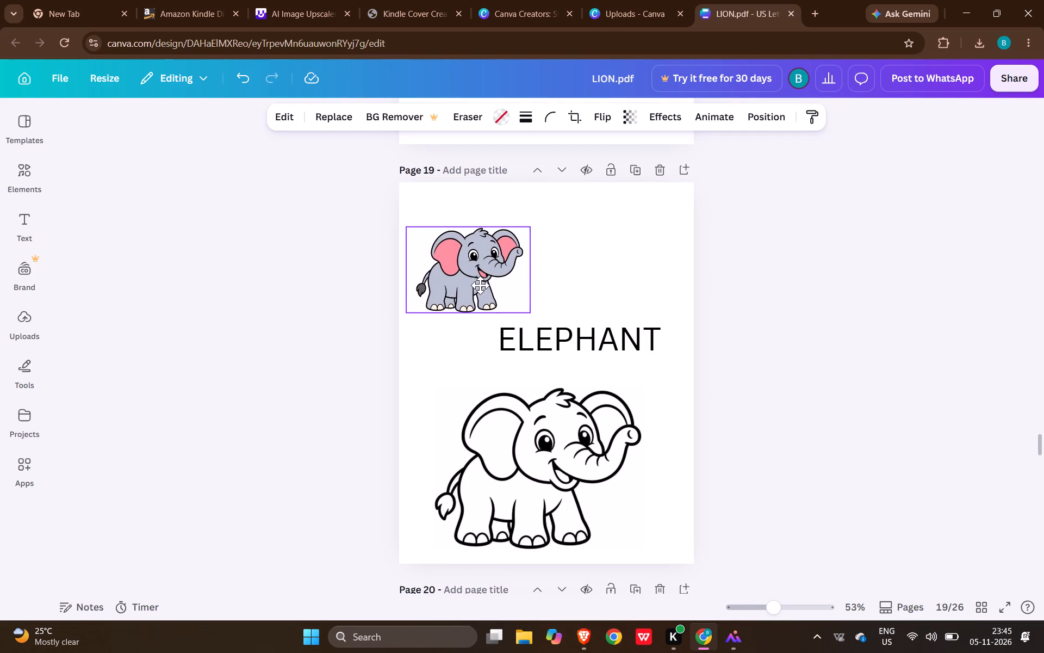
{"action": "left_click_drag", "start_coordinate": [480, 285], "coordinate": [485, 284]}
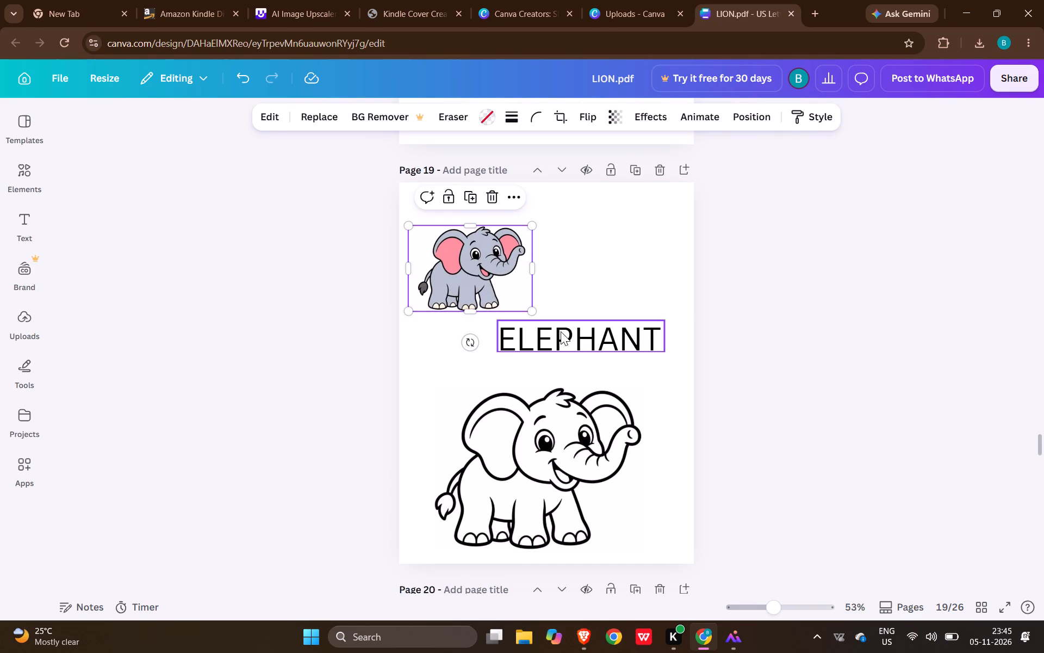
Raise the ELEPHANT title on page 19 so it sits just below and right of the coloured elephant.
{"action": "left_click_drag", "start_coordinate": [561, 331], "coordinate": [565, 289]}
{"action": "left_click_drag", "start_coordinate": [566, 309], "coordinate": [565, 336]}
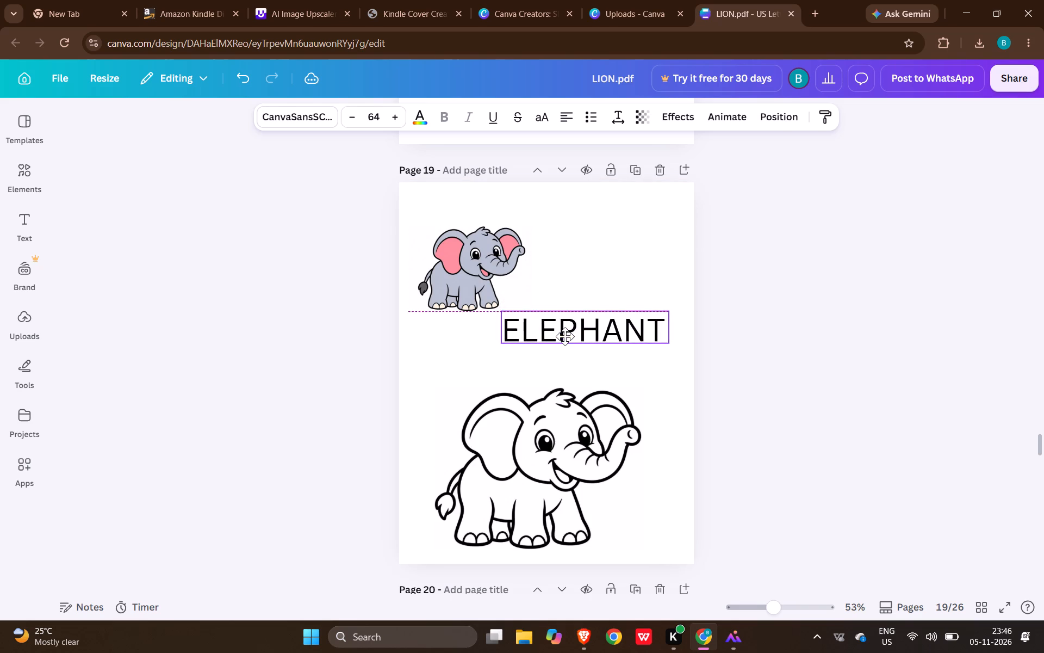
{"action": "left_click_drag", "start_coordinate": [565, 336], "coordinate": [564, 335]}
{"action": "left_click", "coordinate": [852, 292]}
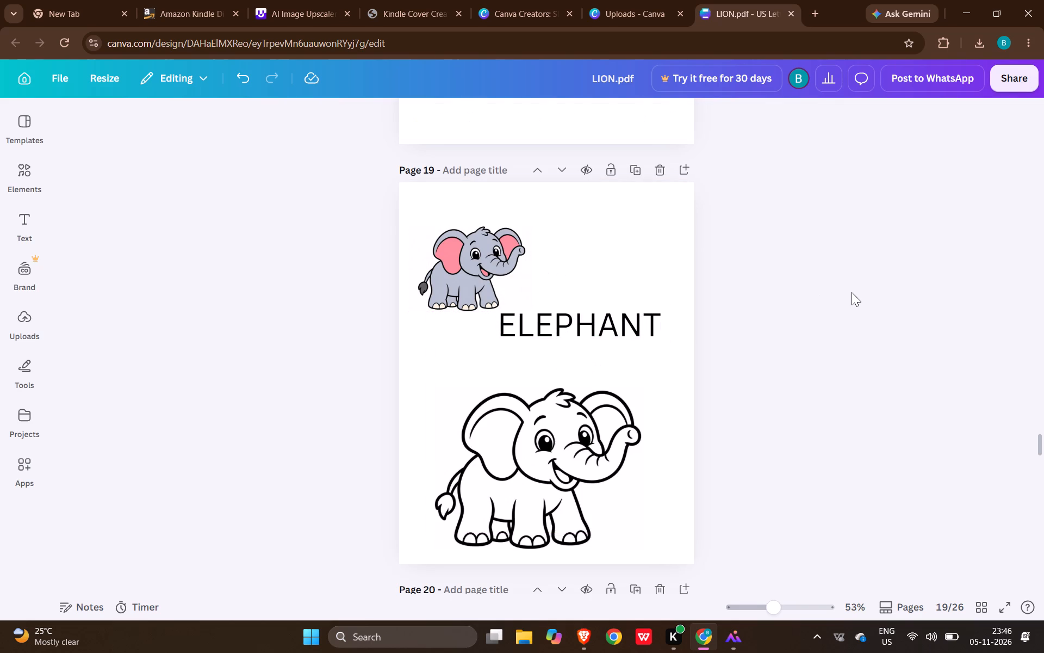
Download all pages of the LION.pdf design as high-quality PNG files and check the finished file in the recent download history.
{"action": "left_click", "coordinate": [1010, 75]}
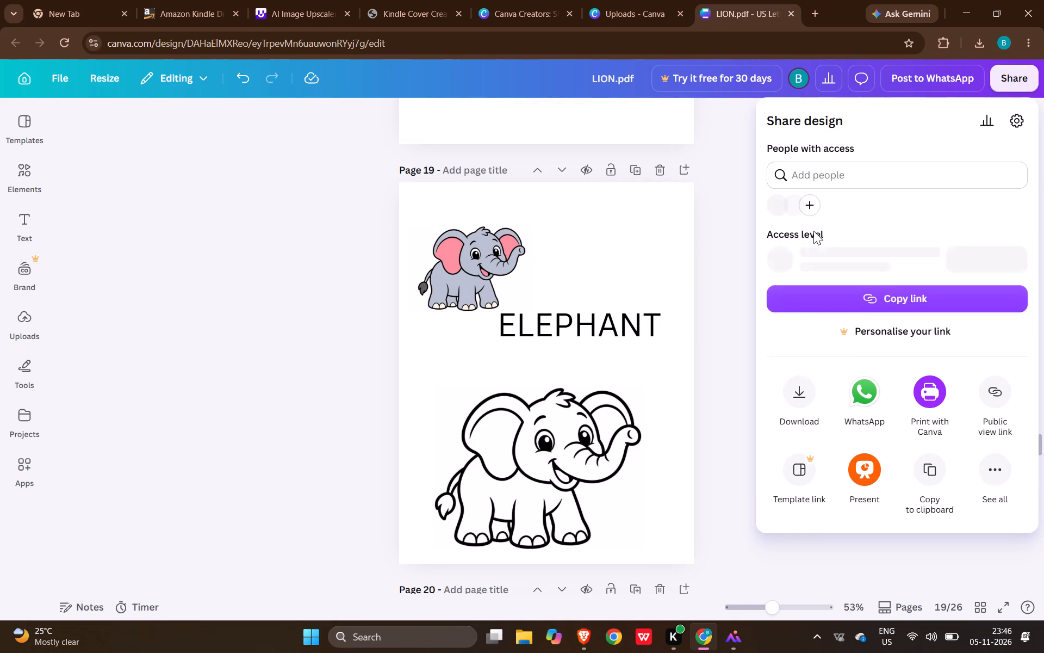
{"action": "left_click", "coordinate": [803, 390]}
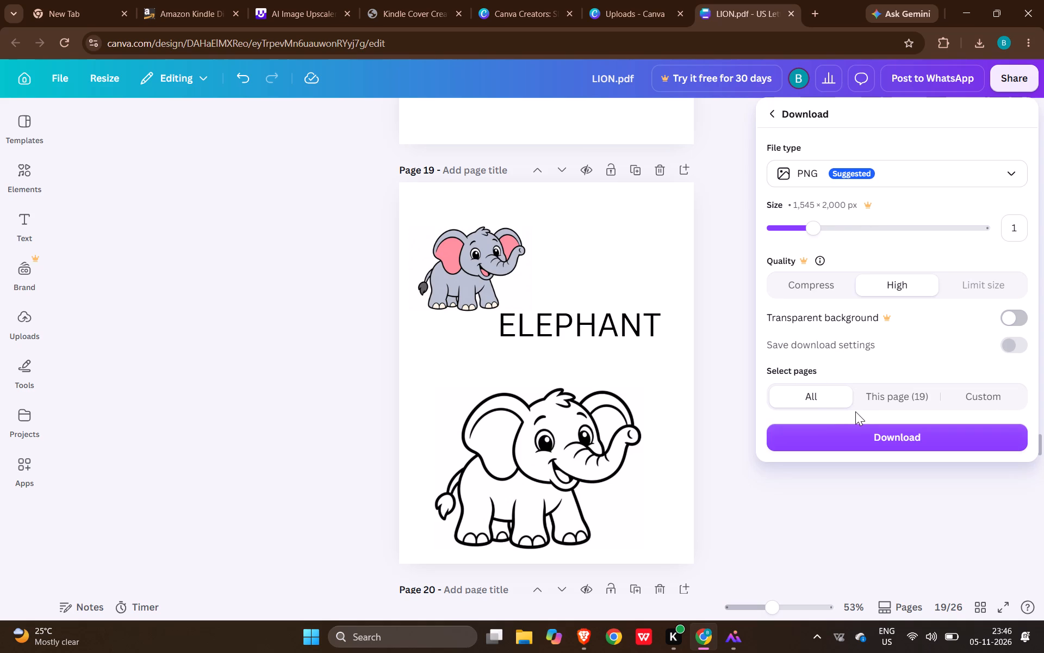
{"action": "left_click", "coordinate": [866, 429]}
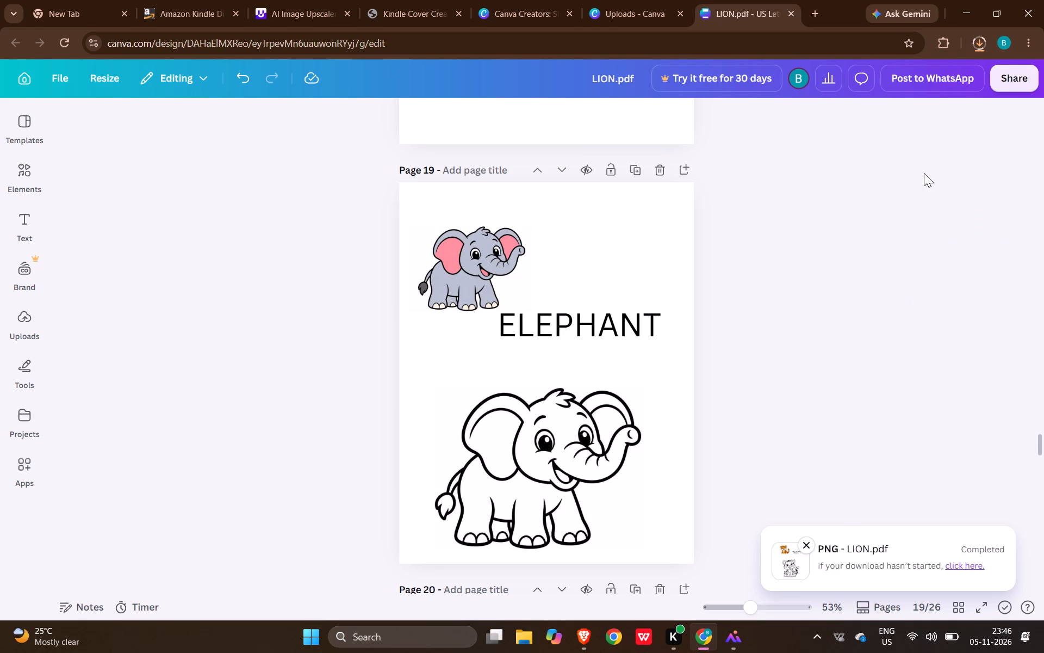
{"action": "left_click", "coordinate": [981, 45]}
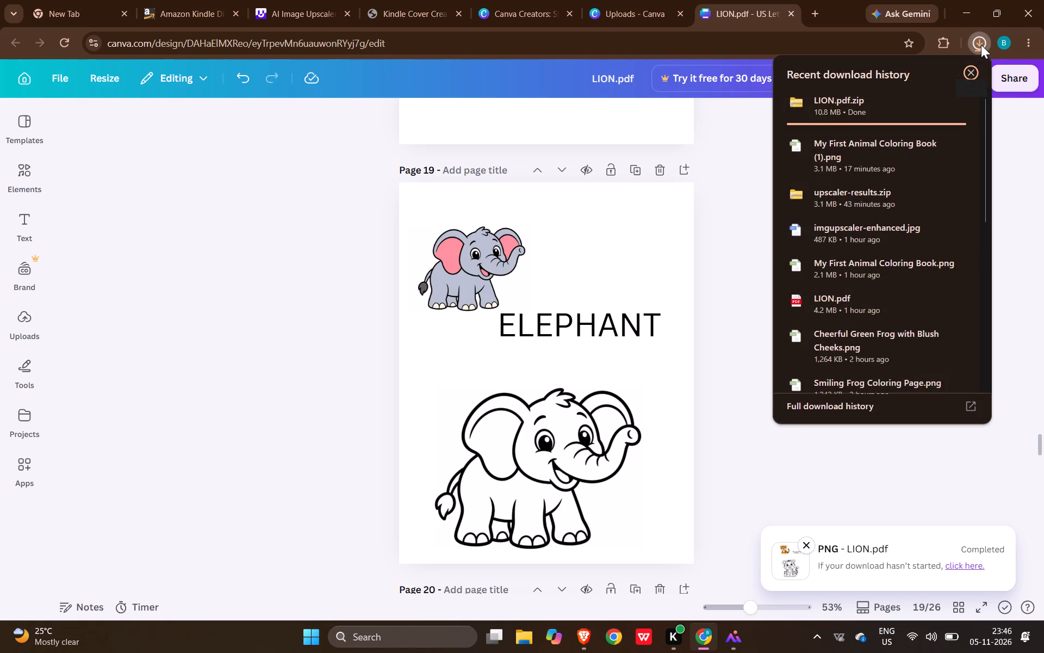
{"action": "left_click", "coordinate": [981, 45]}
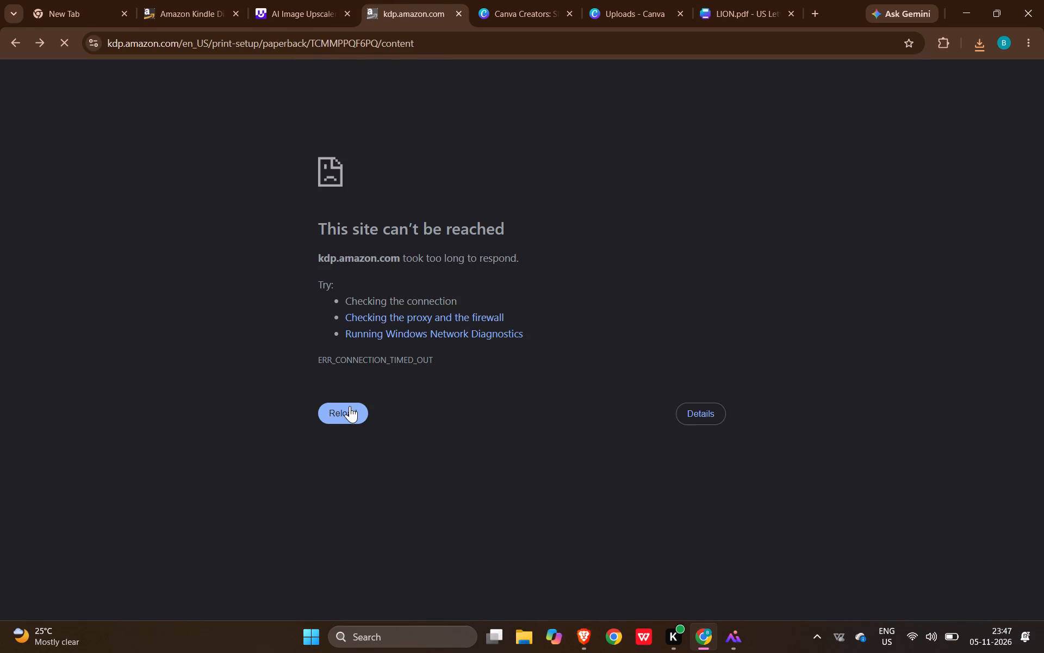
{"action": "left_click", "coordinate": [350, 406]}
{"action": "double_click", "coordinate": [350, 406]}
Switch to Brave, skip ahead in the coloring book tutorial video to about 32:47 and pause it.
{"action": "left_click", "coordinate": [586, 632]}
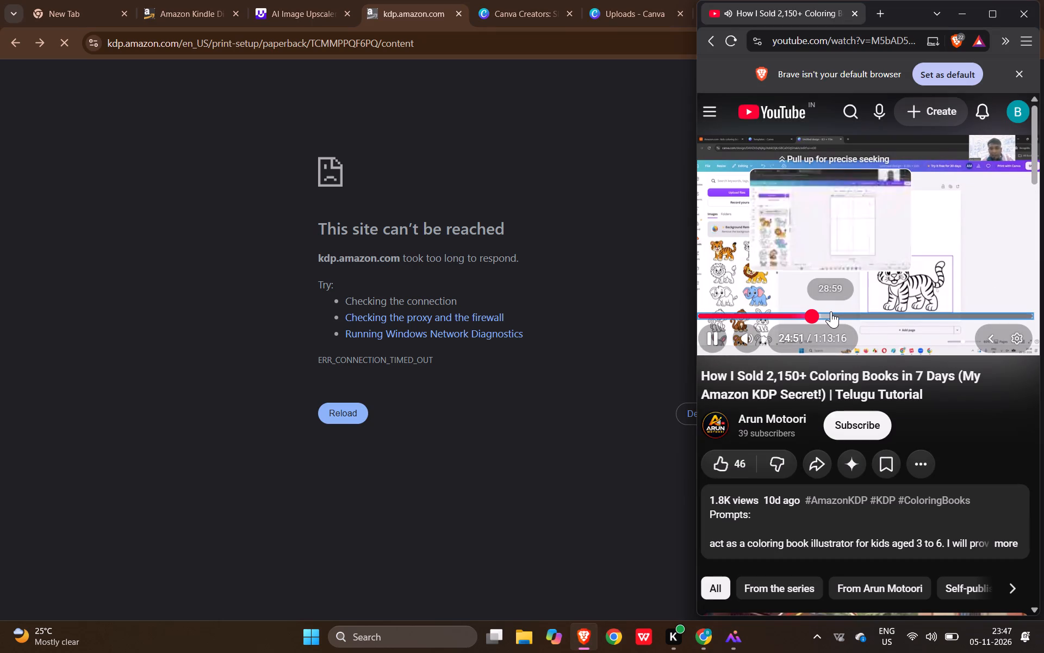
{"action": "left_click", "coordinate": [829, 311]}
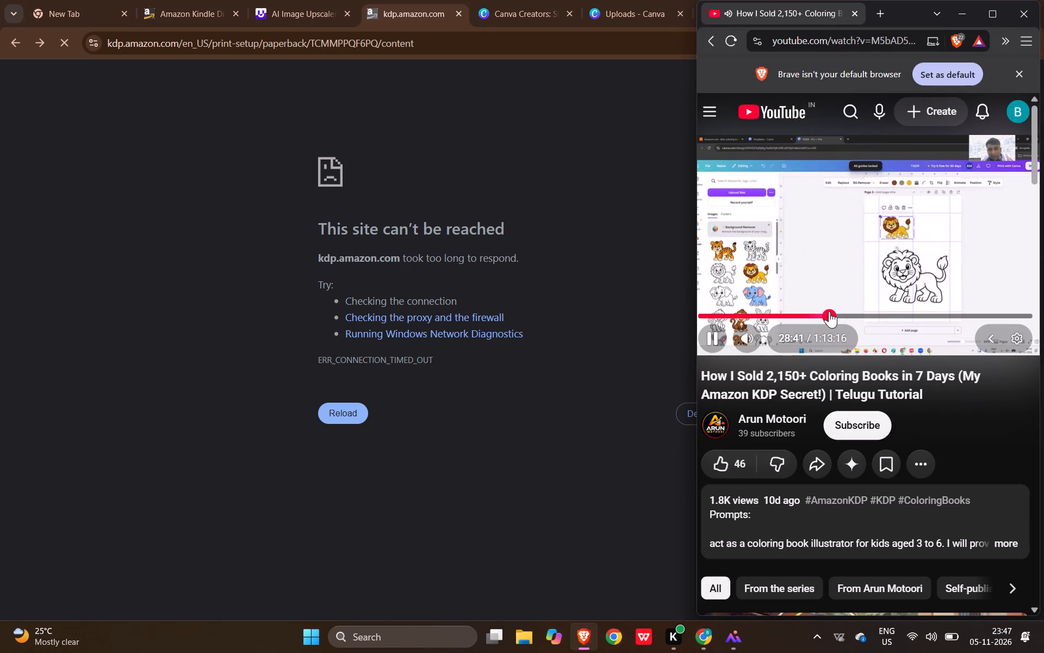
{"action": "left_click", "coordinate": [848, 310]}
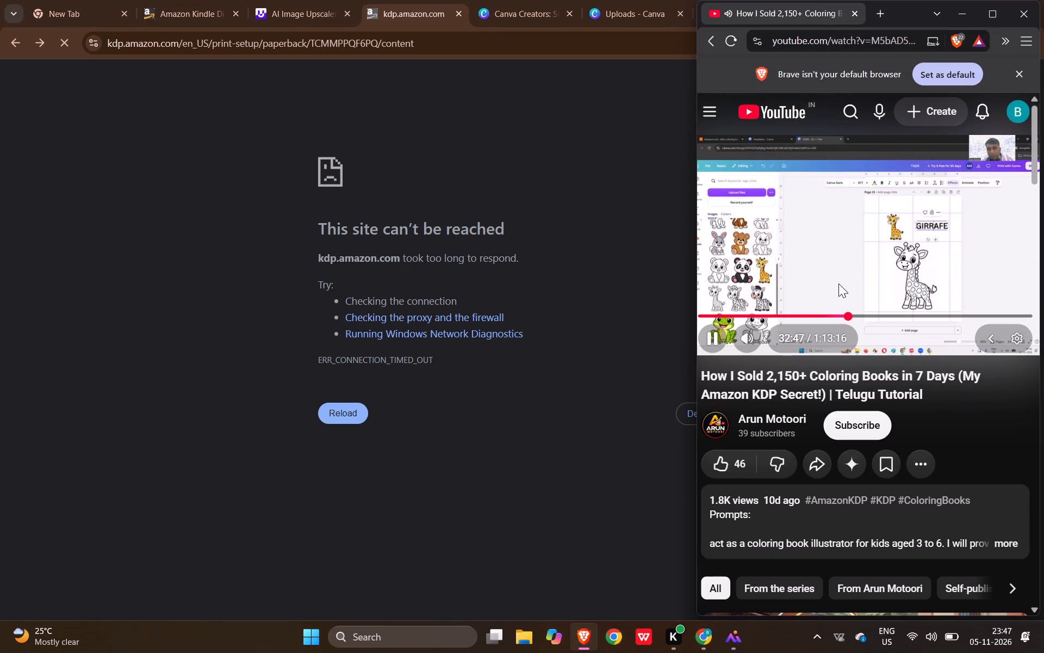
{"action": "left_click", "coordinate": [834, 273]}
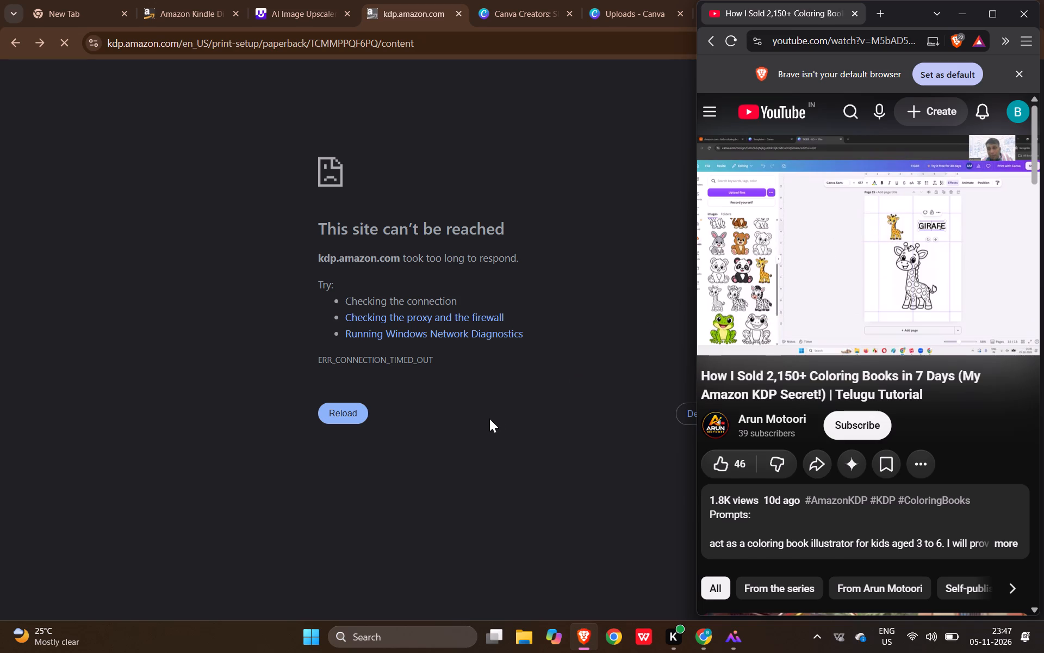
Switch back to Chrome and bring up the KDP paperback content page again.
{"action": "left_click", "coordinate": [489, 418]}
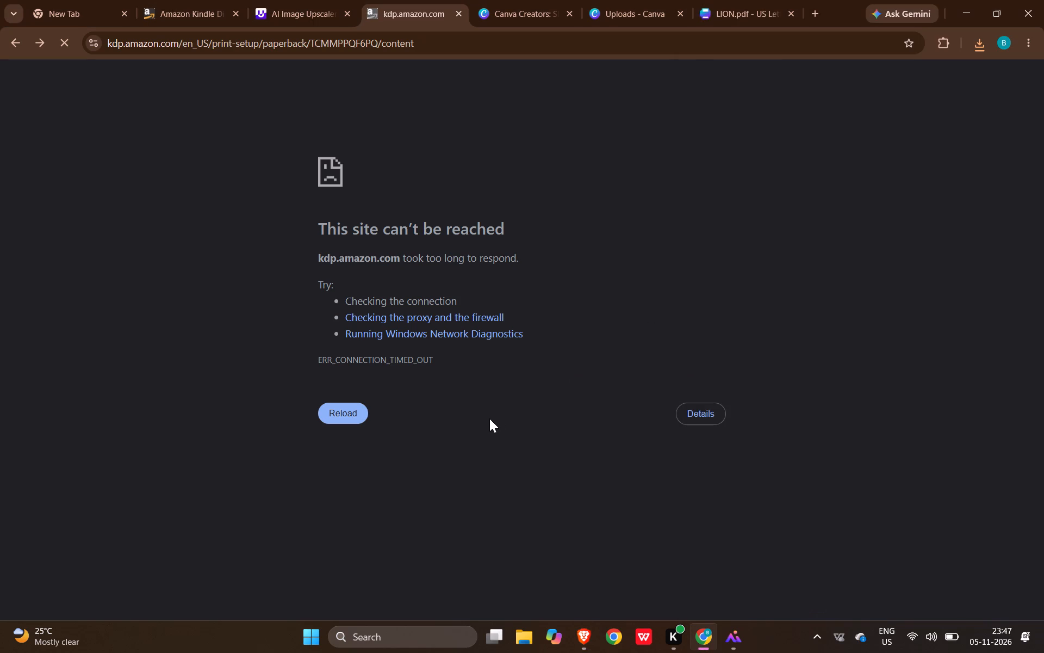
{"action": "double_click", "coordinate": [354, 415]}
{"action": "left_click", "coordinate": [17, 38]}
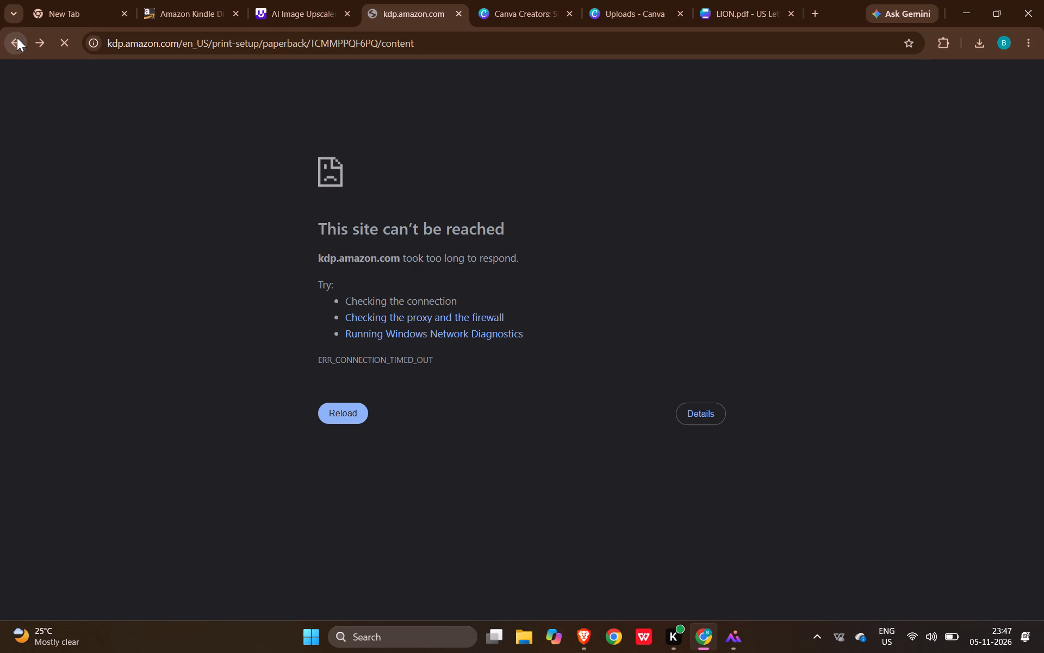
{"action": "left_click", "coordinate": [17, 38]}
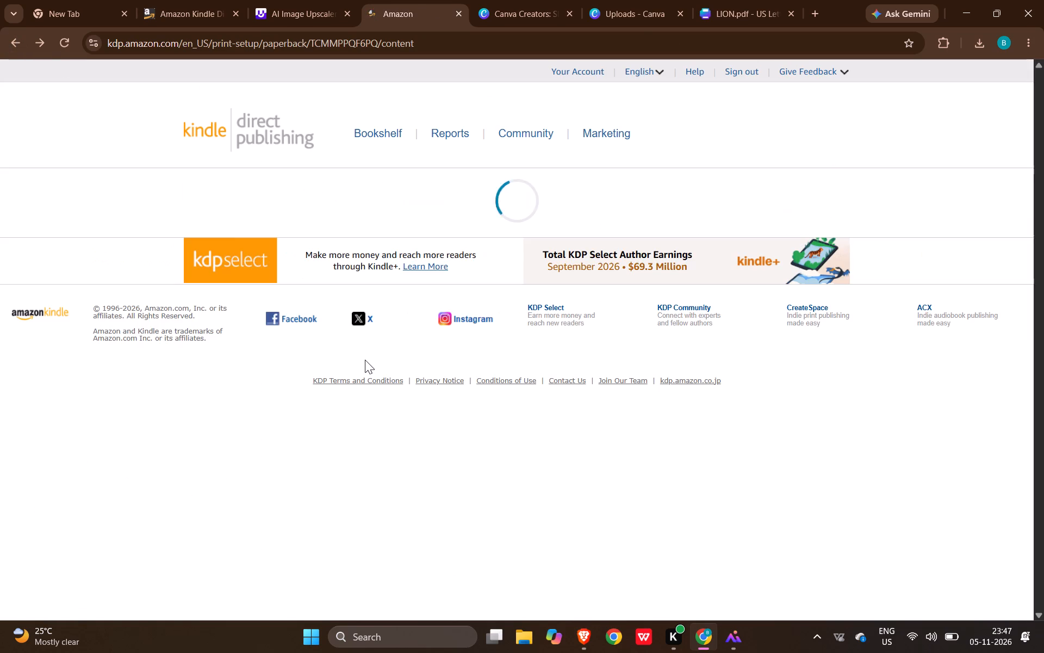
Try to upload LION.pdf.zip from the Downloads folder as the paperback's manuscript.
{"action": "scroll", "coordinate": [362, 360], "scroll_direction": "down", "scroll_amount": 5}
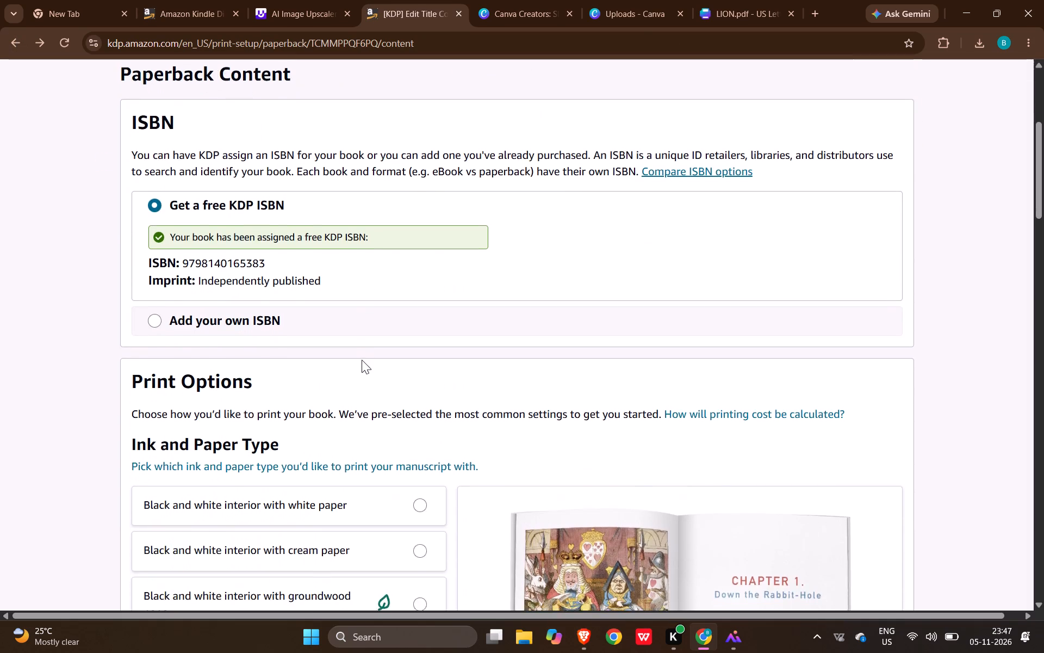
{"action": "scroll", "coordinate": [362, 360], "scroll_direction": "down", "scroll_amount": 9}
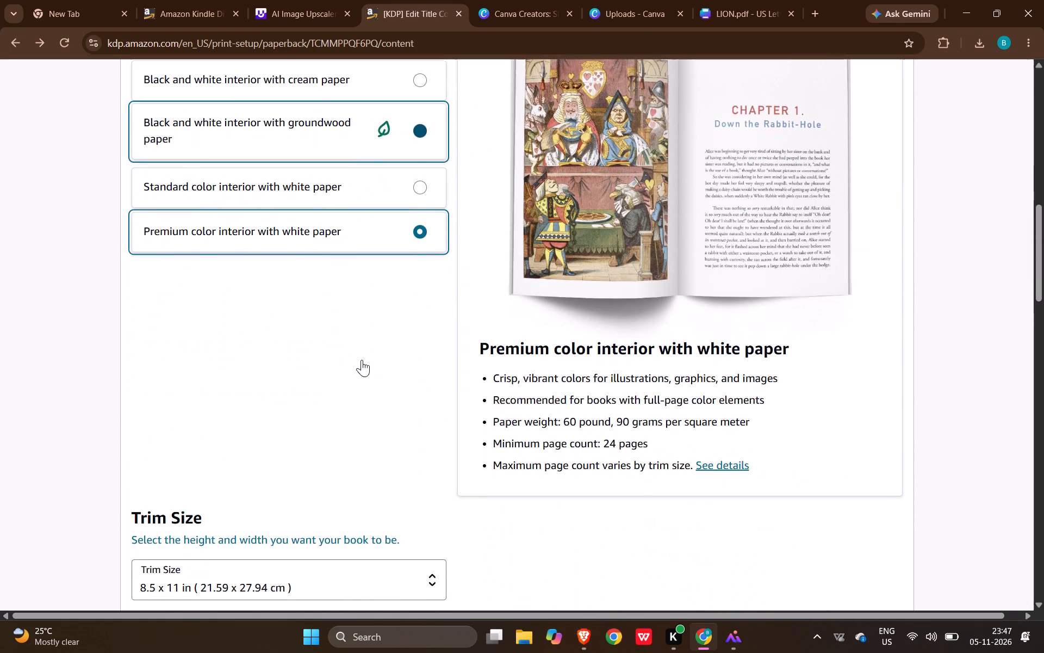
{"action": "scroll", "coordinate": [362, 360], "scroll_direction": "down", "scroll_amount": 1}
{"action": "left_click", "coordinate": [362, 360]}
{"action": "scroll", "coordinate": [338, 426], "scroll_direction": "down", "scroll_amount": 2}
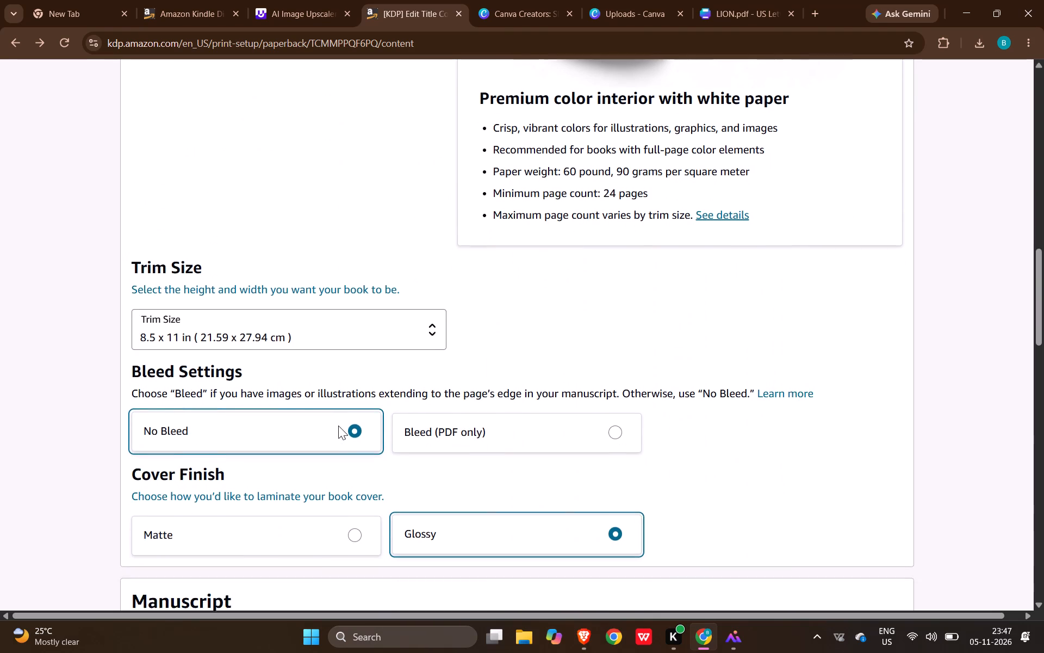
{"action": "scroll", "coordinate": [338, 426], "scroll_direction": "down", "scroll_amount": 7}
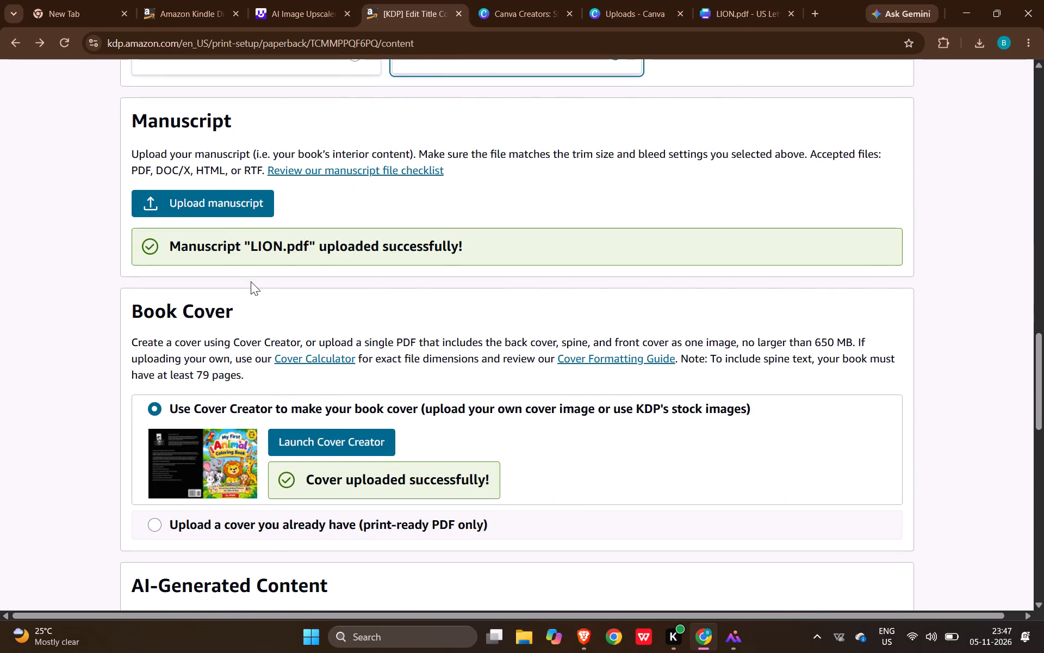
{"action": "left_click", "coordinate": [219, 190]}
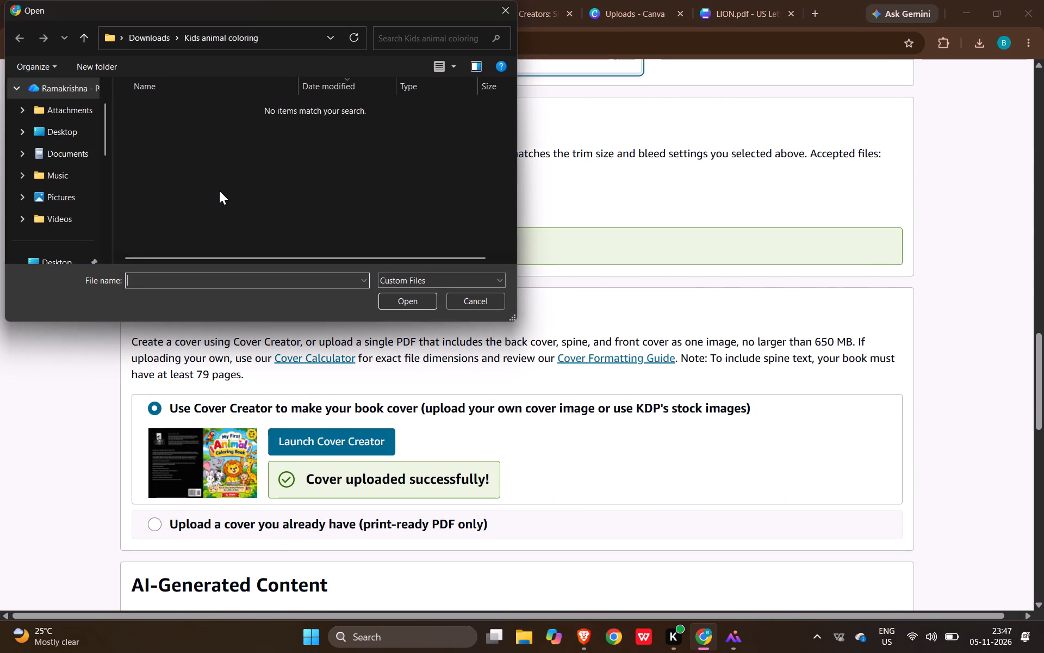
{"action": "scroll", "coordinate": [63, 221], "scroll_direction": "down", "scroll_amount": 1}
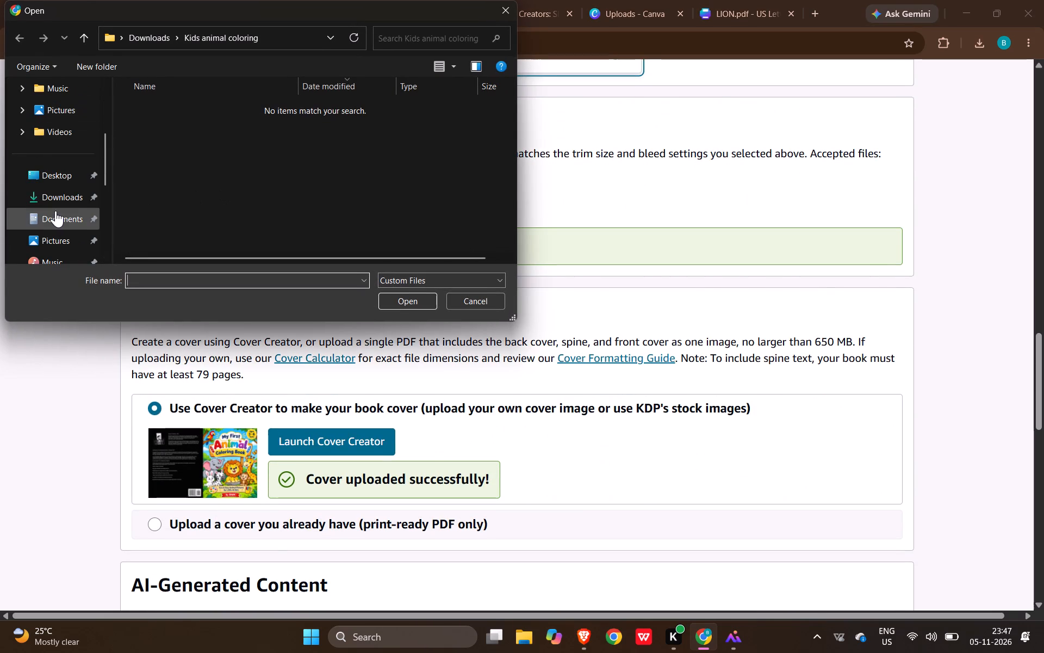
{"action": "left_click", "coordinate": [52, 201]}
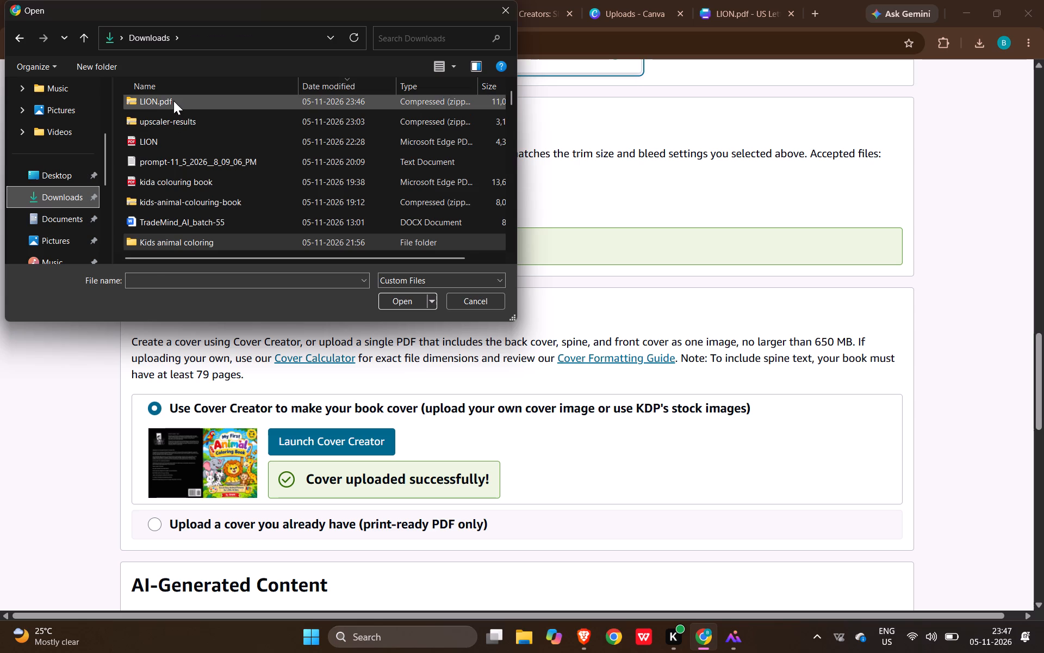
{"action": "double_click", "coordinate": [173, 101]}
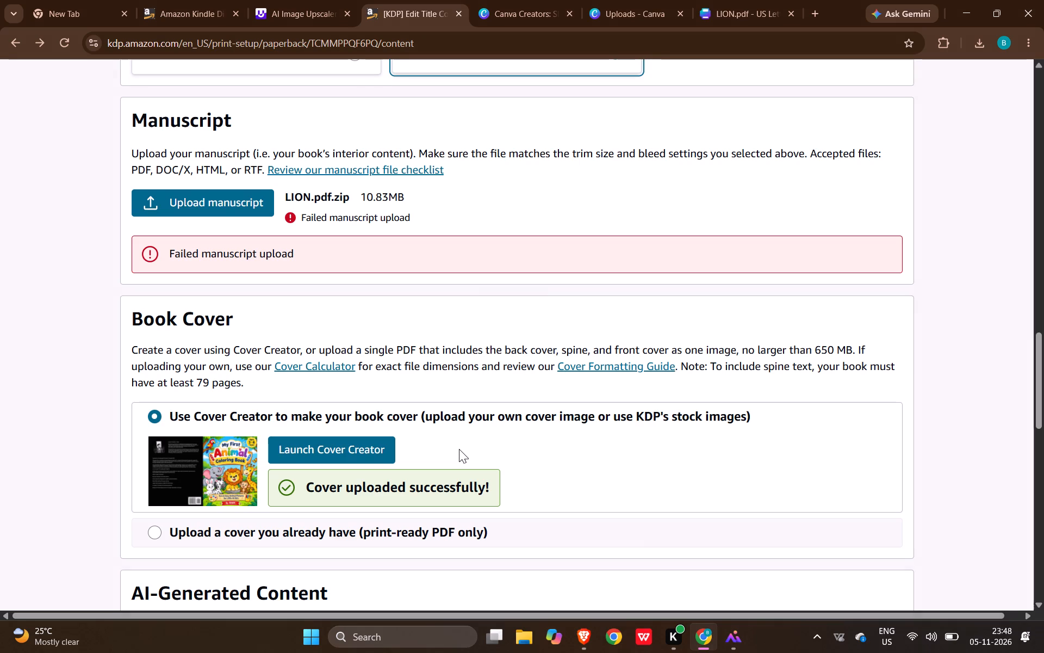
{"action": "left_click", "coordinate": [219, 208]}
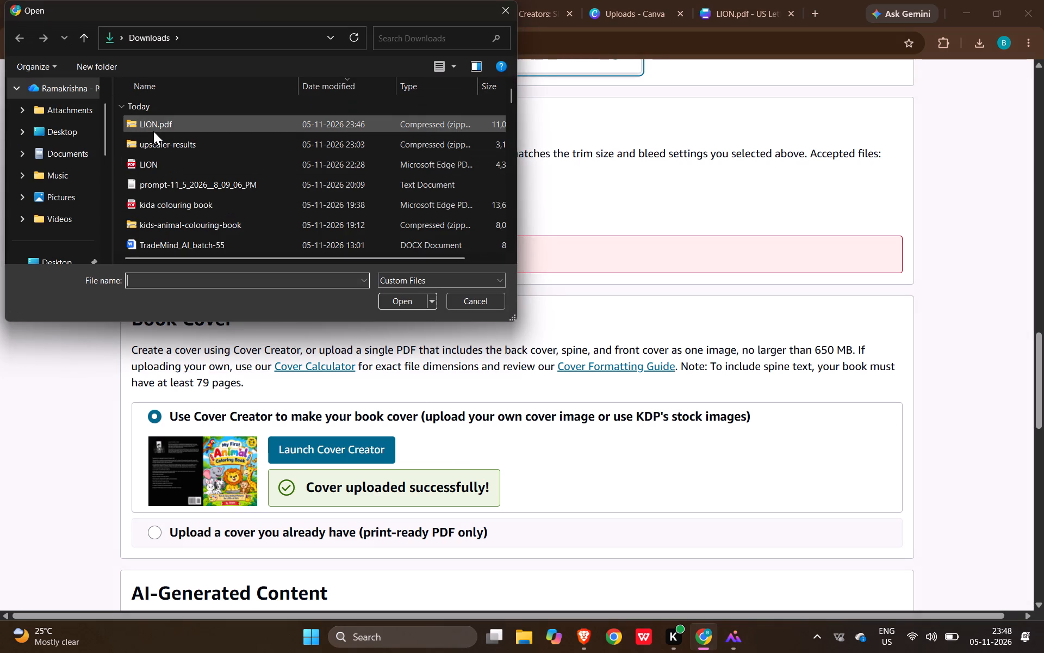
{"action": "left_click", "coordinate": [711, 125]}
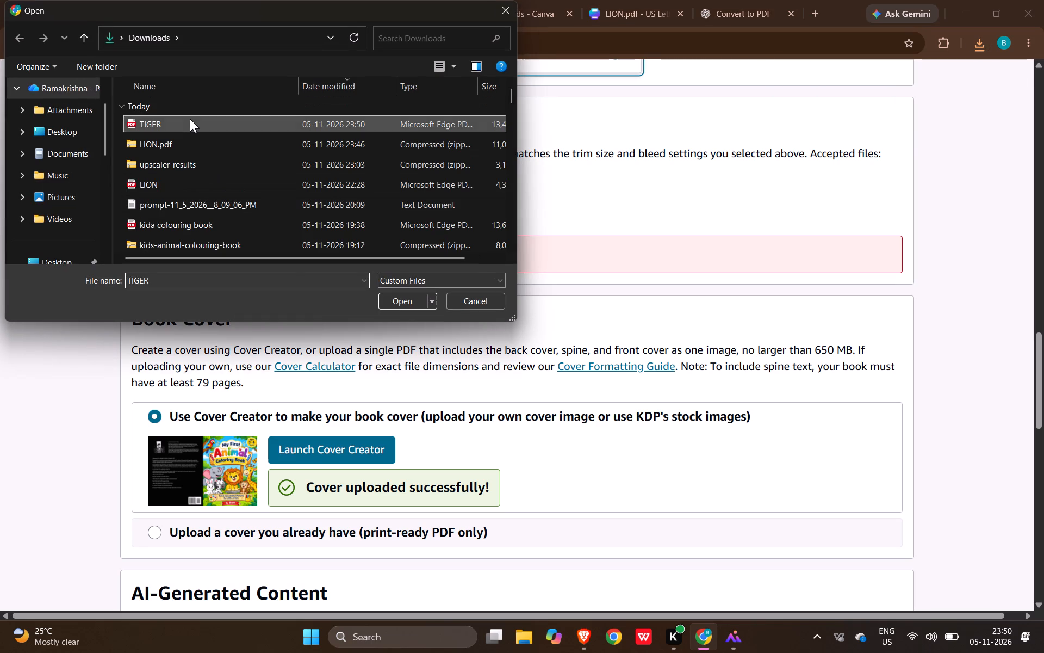
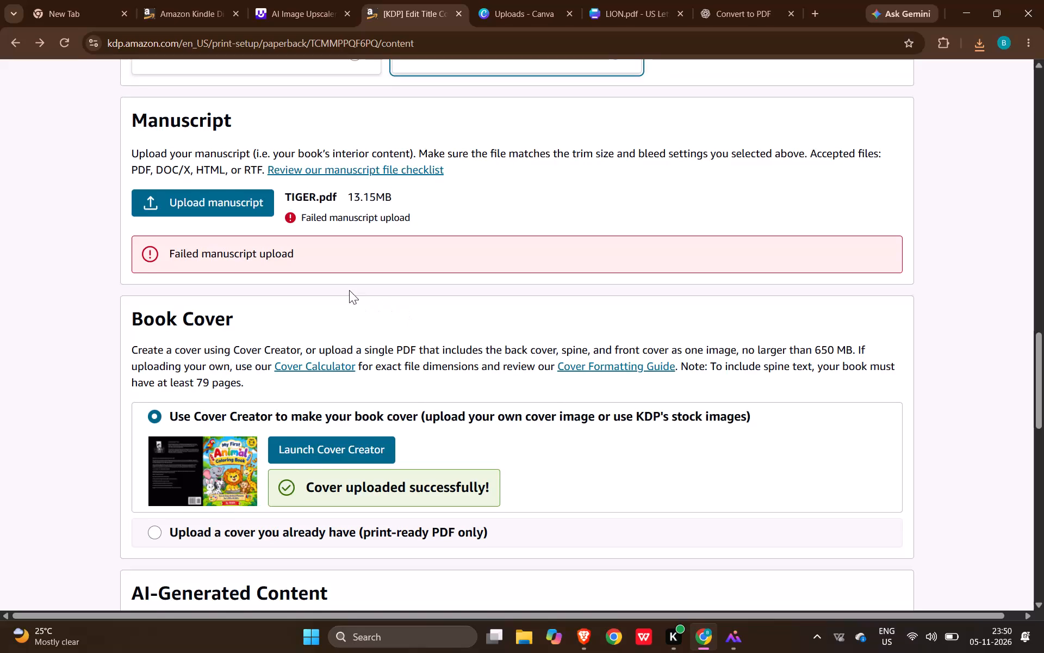
Open KDP's manuscript file checklist and read its file guidelines and file specifications.
{"action": "scroll", "coordinate": [349, 290], "scroll_direction": "down", "scroll_amount": 2}
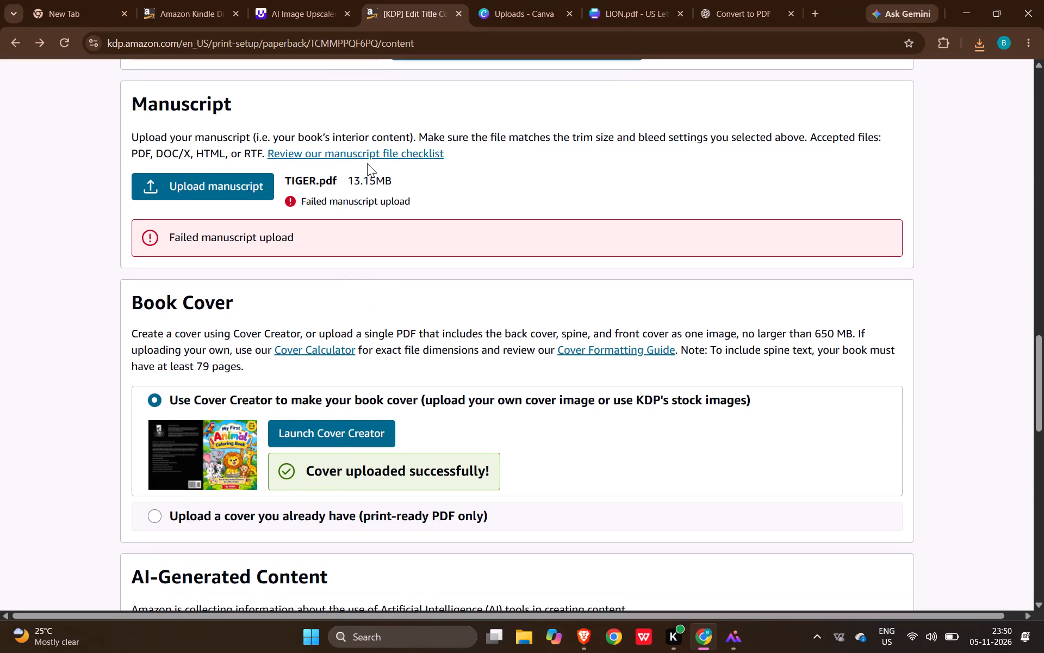
{"action": "left_click", "coordinate": [369, 153]}
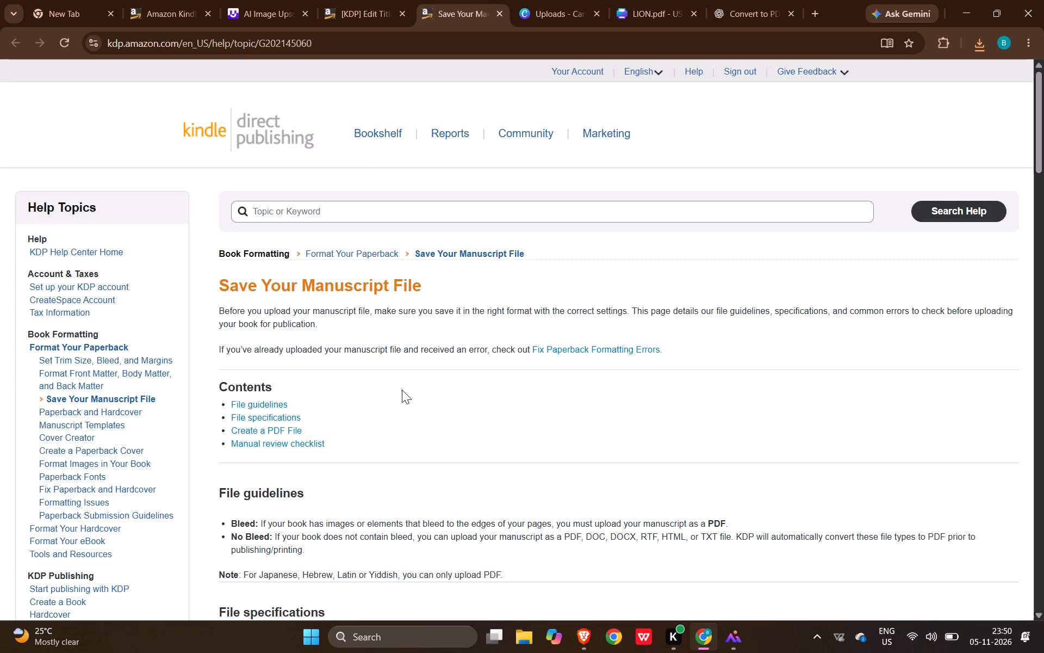
{"action": "scroll", "coordinate": [402, 390], "scroll_direction": "down", "scroll_amount": 4}
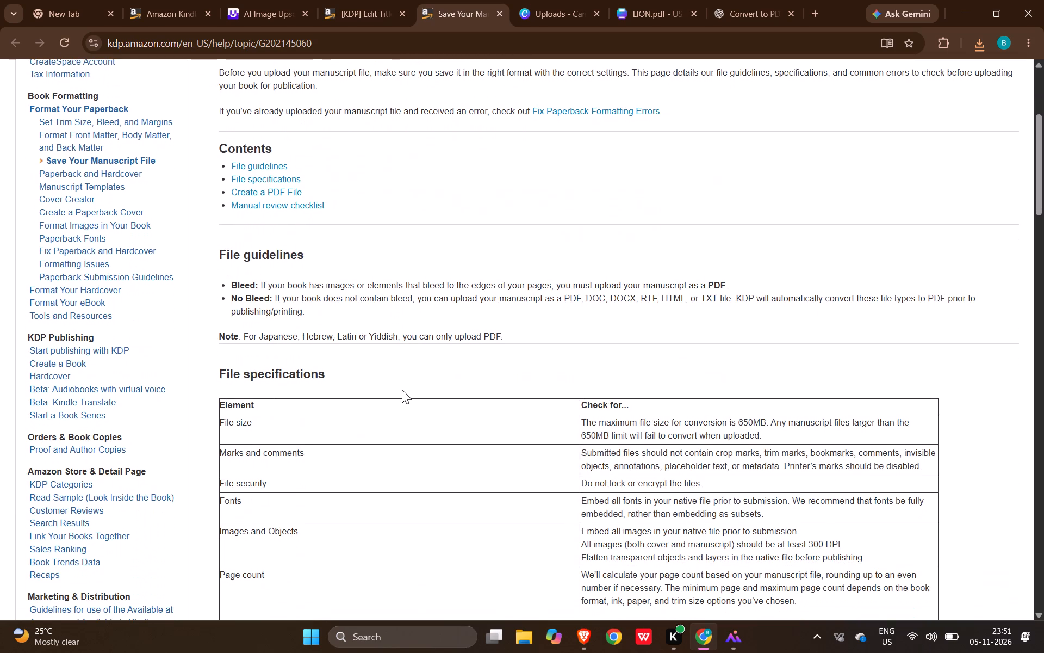
Return to the paperback content page and review the print options, manuscript, cover, AI-generated content and preview sections.
{"action": "left_click", "coordinate": [358, 17]}
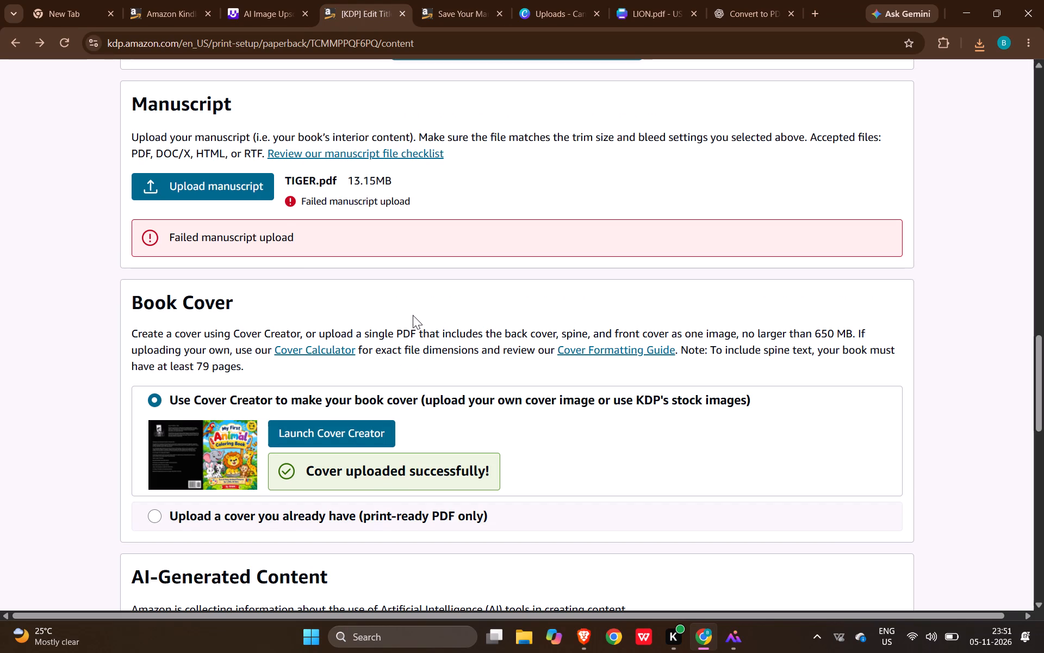
{"action": "scroll", "coordinate": [409, 312], "scroll_direction": "down", "scroll_amount": 5}
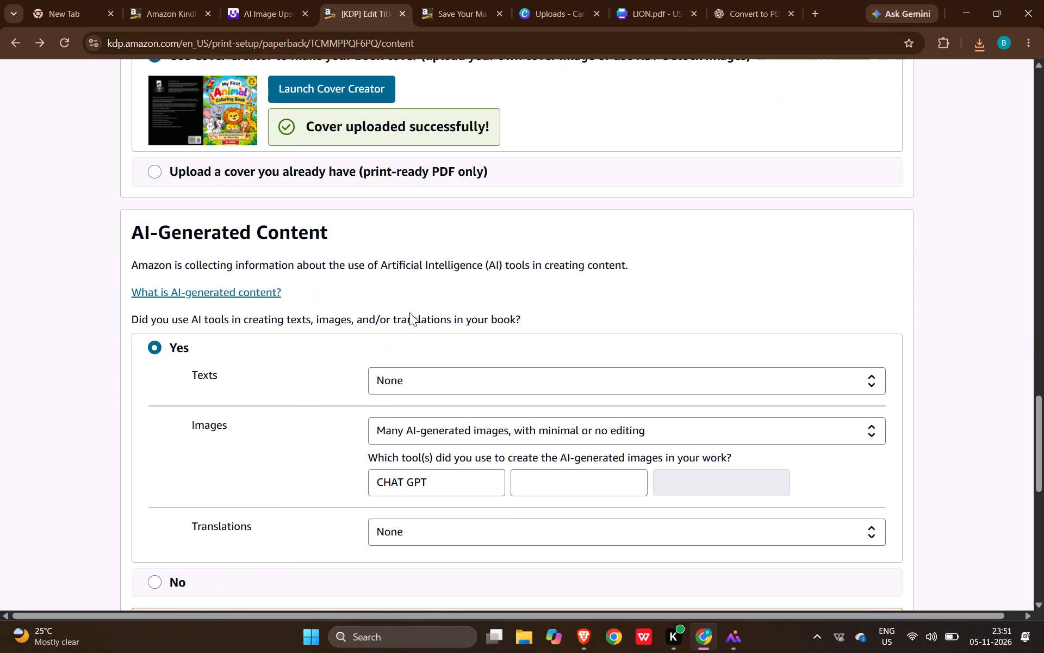
{"action": "scroll", "coordinate": [410, 306], "scroll_direction": "down", "scroll_amount": 3}
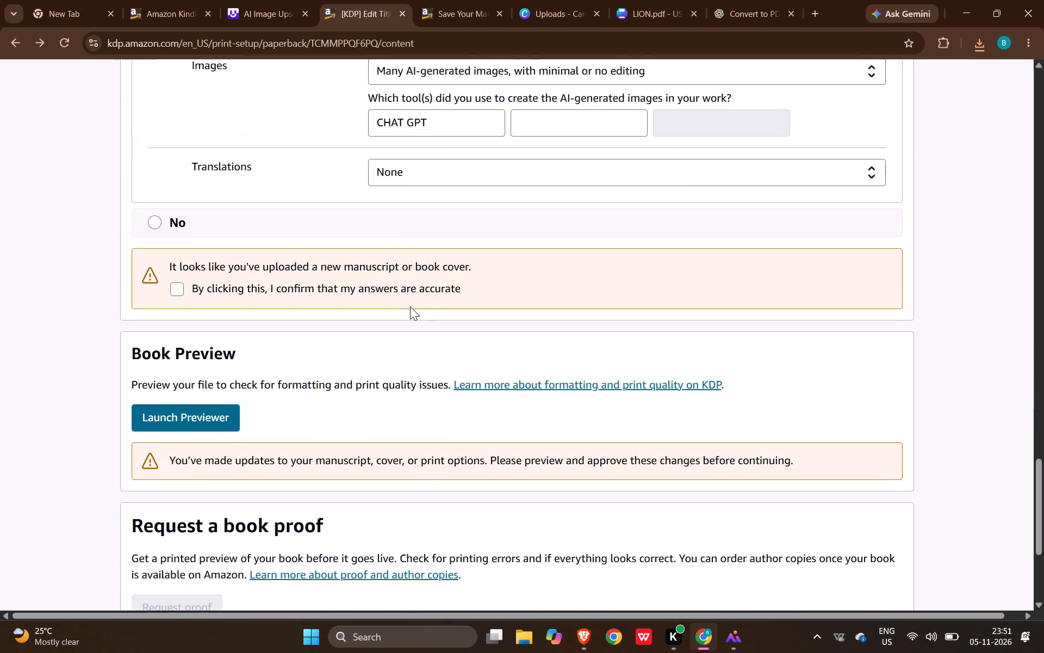
{"action": "scroll", "coordinate": [410, 306], "scroll_direction": "down", "scroll_amount": 1}
{"action": "scroll", "coordinate": [410, 306], "scroll_direction": "up", "scroll_amount": 6}
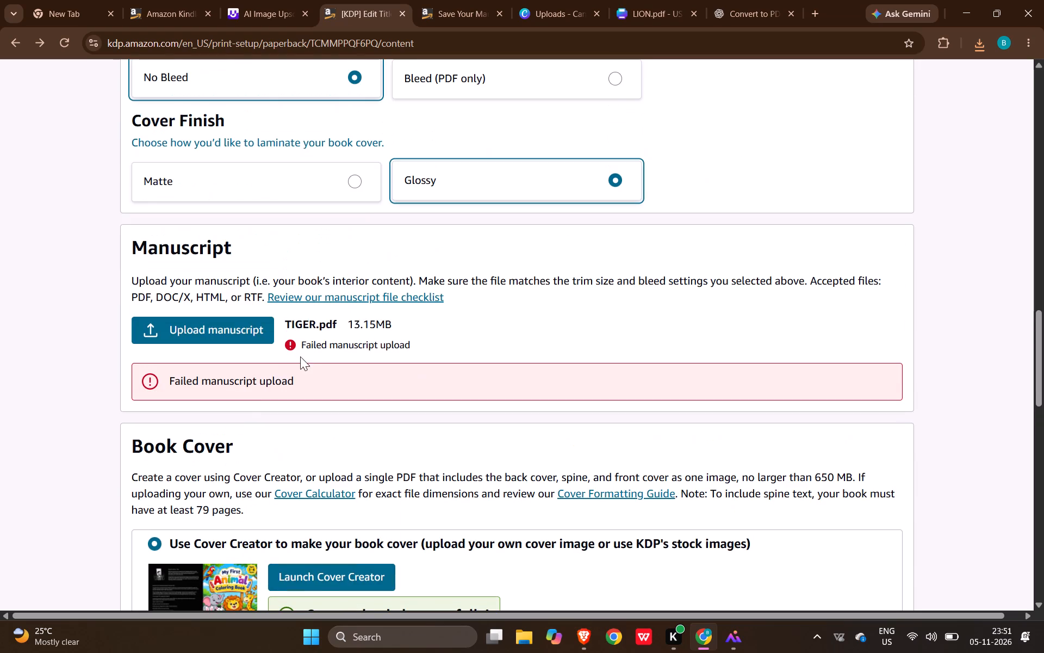
{"action": "left_click", "coordinate": [296, 378]}
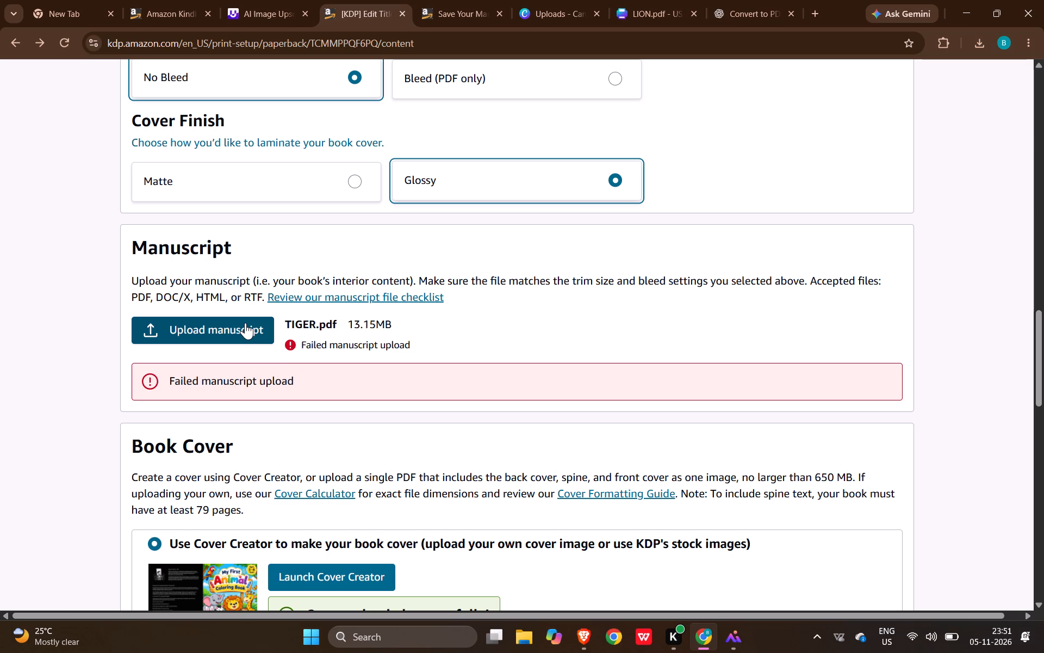
{"action": "scroll", "coordinate": [245, 323], "scroll_direction": "up", "scroll_amount": 1}
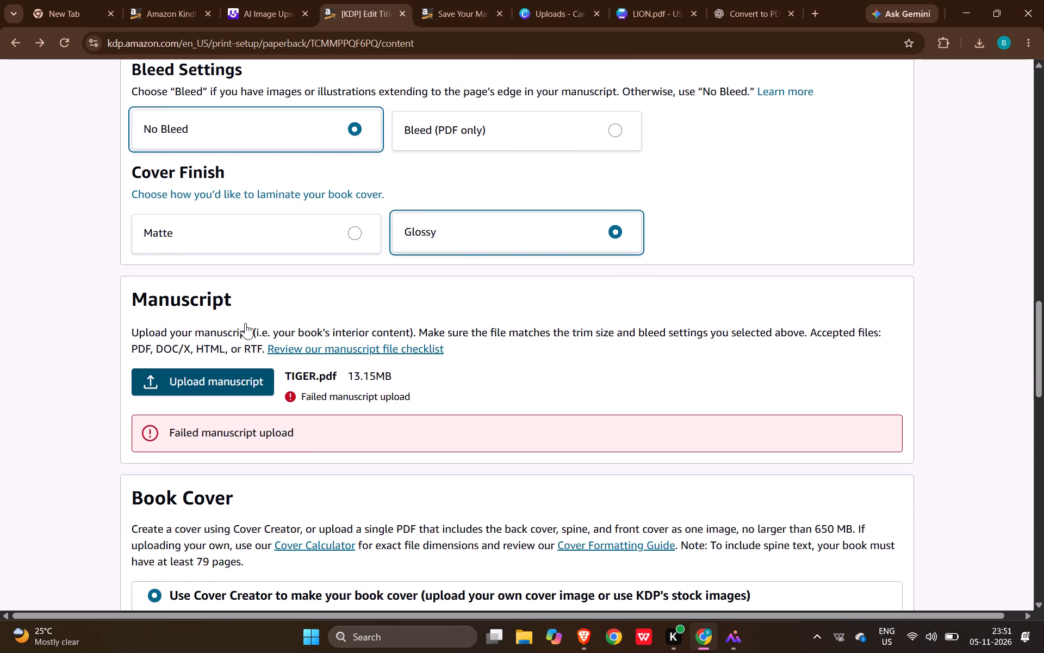
{"action": "scroll", "coordinate": [245, 323], "scroll_direction": "up", "scroll_amount": 2}
{"action": "scroll", "coordinate": [245, 323], "scroll_direction": "down", "scroll_amount": 9}
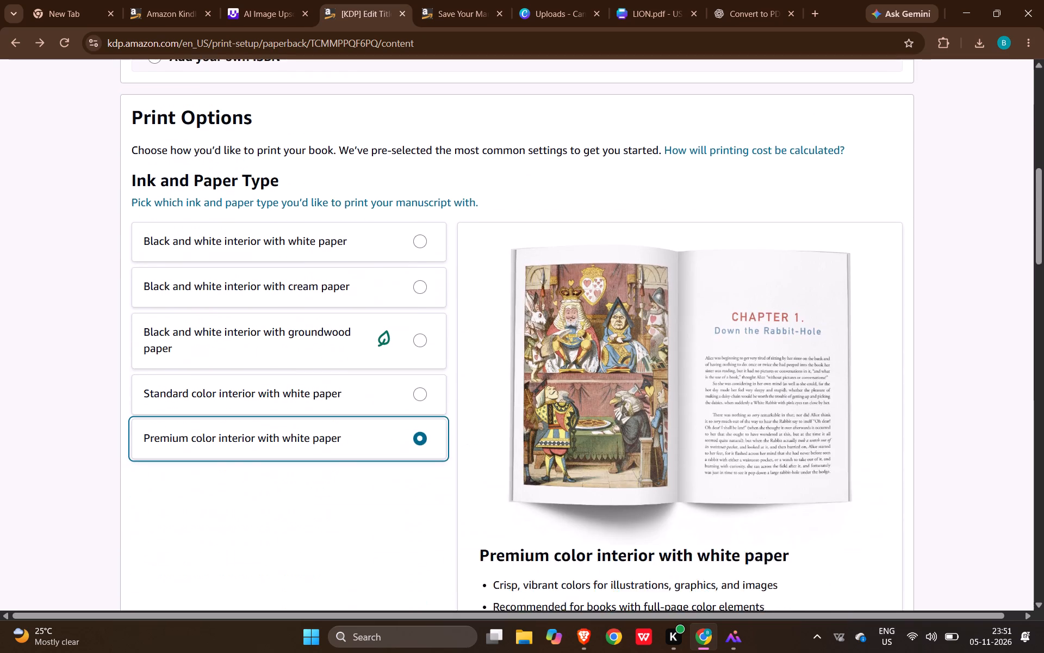
{"action": "scroll", "coordinate": [245, 323], "scroll_direction": "down", "scroll_amount": 8}
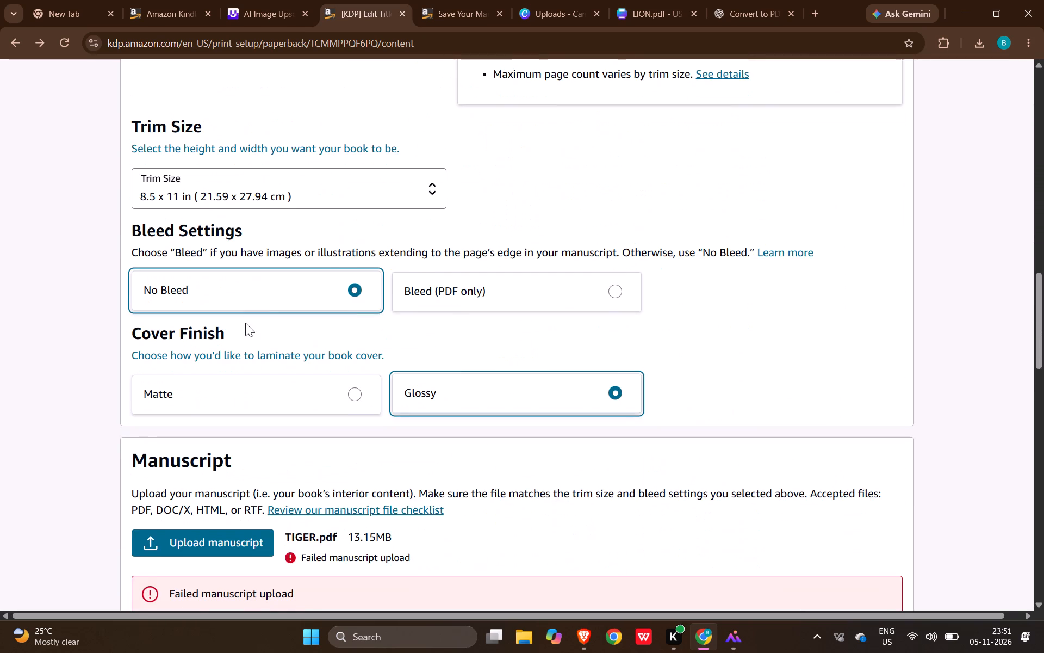
{"action": "scroll", "coordinate": [245, 323], "scroll_direction": "down", "scroll_amount": 1}
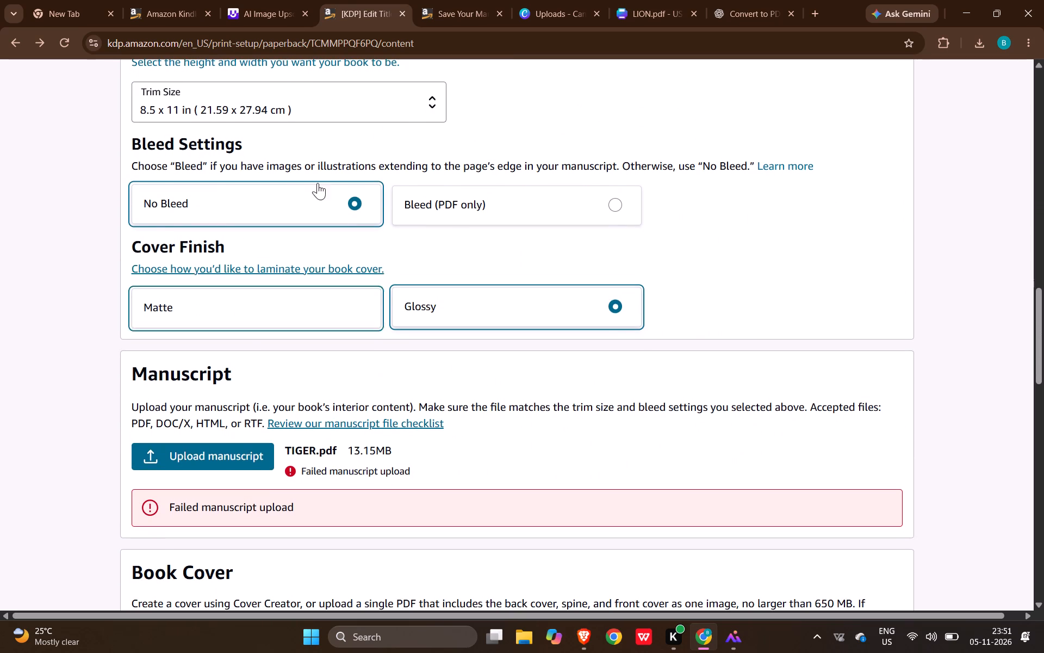
Reselect 8.5 x 11 in (21.59 x 27.94 cm) as the trim size.
{"action": "left_click", "coordinate": [430, 107]}
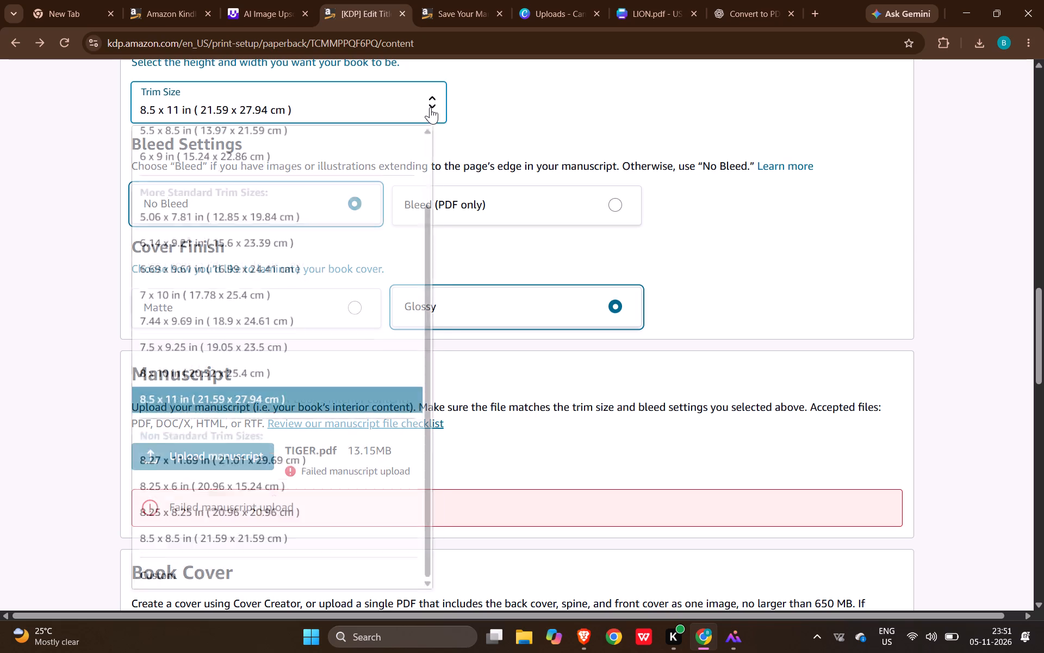
{"action": "scroll", "coordinate": [286, 394], "scroll_direction": "down", "scroll_amount": 6}
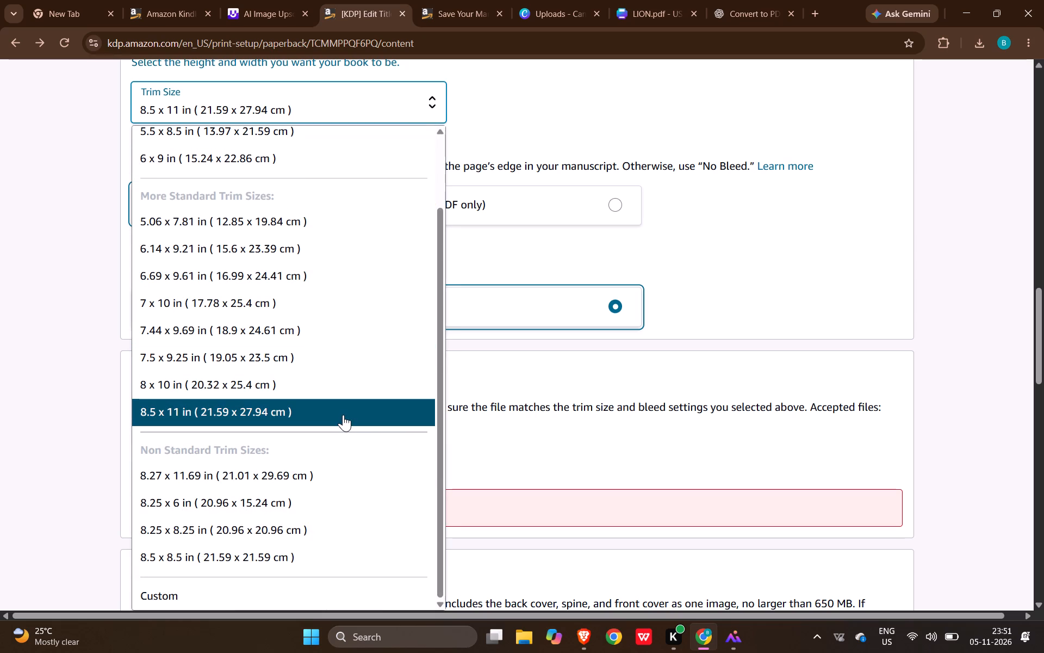
{"action": "left_click", "coordinate": [343, 415]}
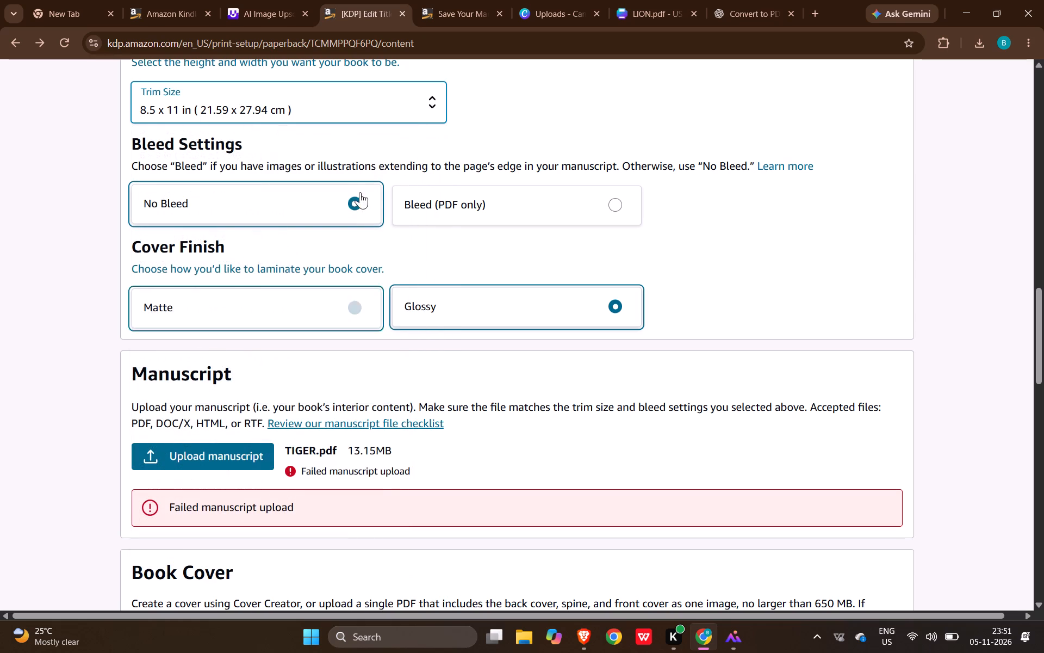
{"action": "left_click", "coordinate": [362, 106]}
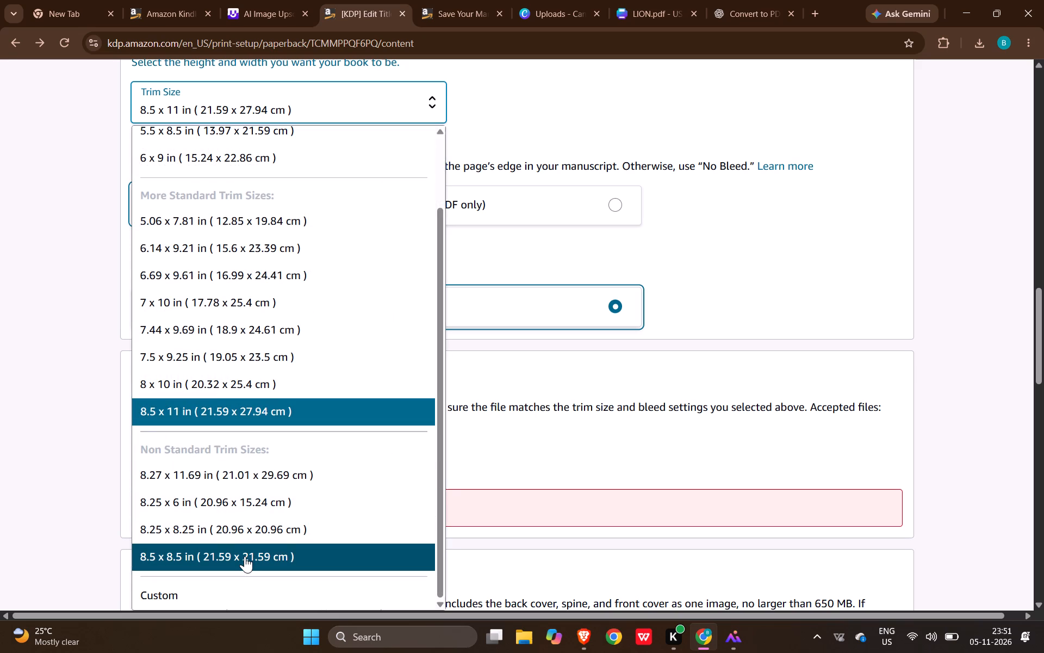
{"action": "left_click", "coordinate": [244, 410]}
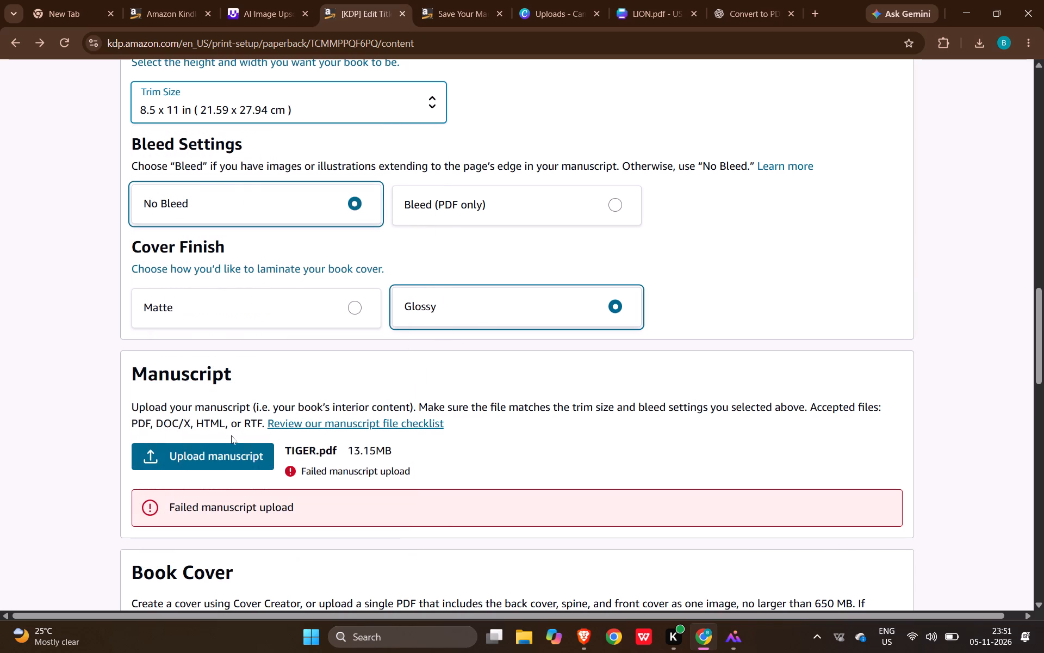
Upload TIGER.pdf from the Downloads folder again as the manuscript.
{"action": "left_click", "coordinate": [227, 458]}
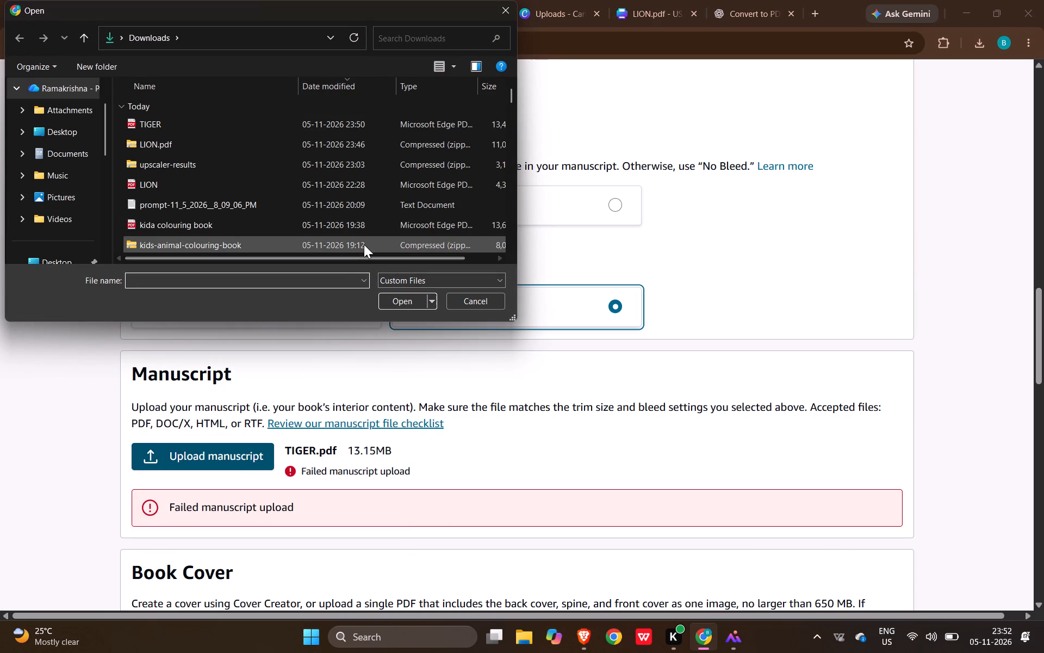
{"action": "scroll", "coordinate": [364, 244], "scroll_direction": "left", "scroll_amount": 2}
{"action": "scroll", "coordinate": [443, 162], "scroll_direction": "left", "scroll_amount": 1}
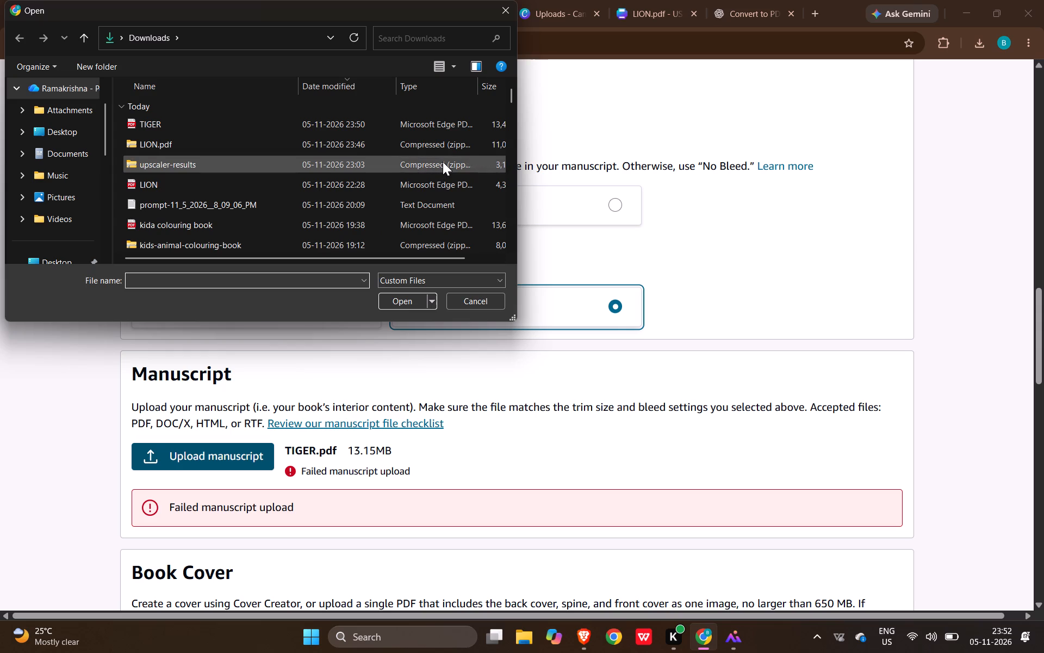
{"action": "scroll", "coordinate": [443, 162], "scroll_direction": "left", "scroll_amount": 1}
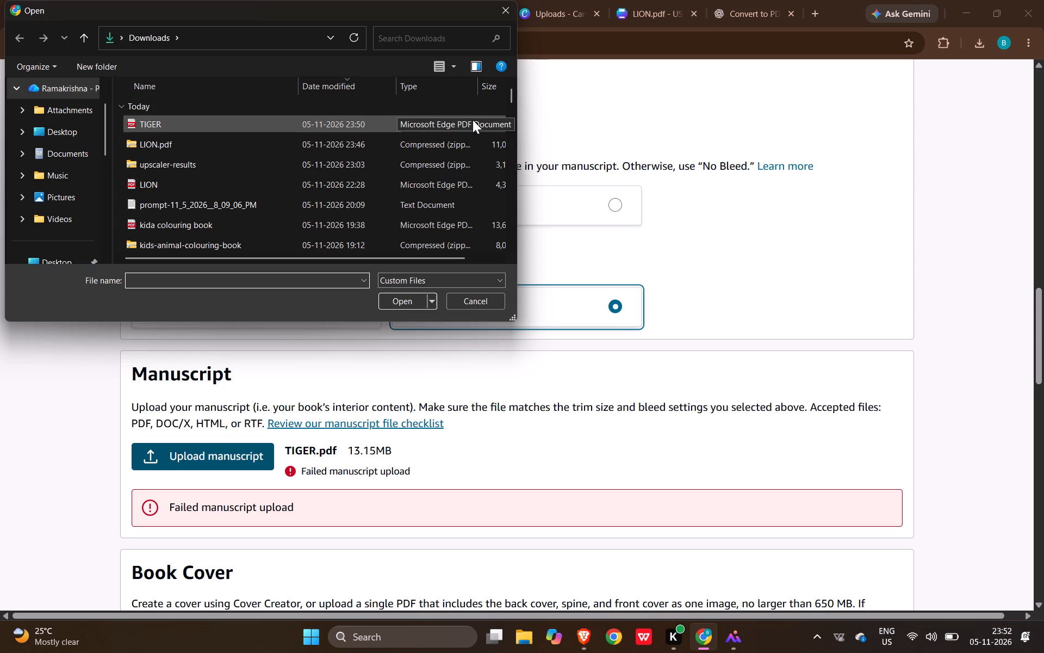
{"action": "left_click", "coordinate": [473, 120]}
{"action": "double_click", "coordinate": [473, 120]}
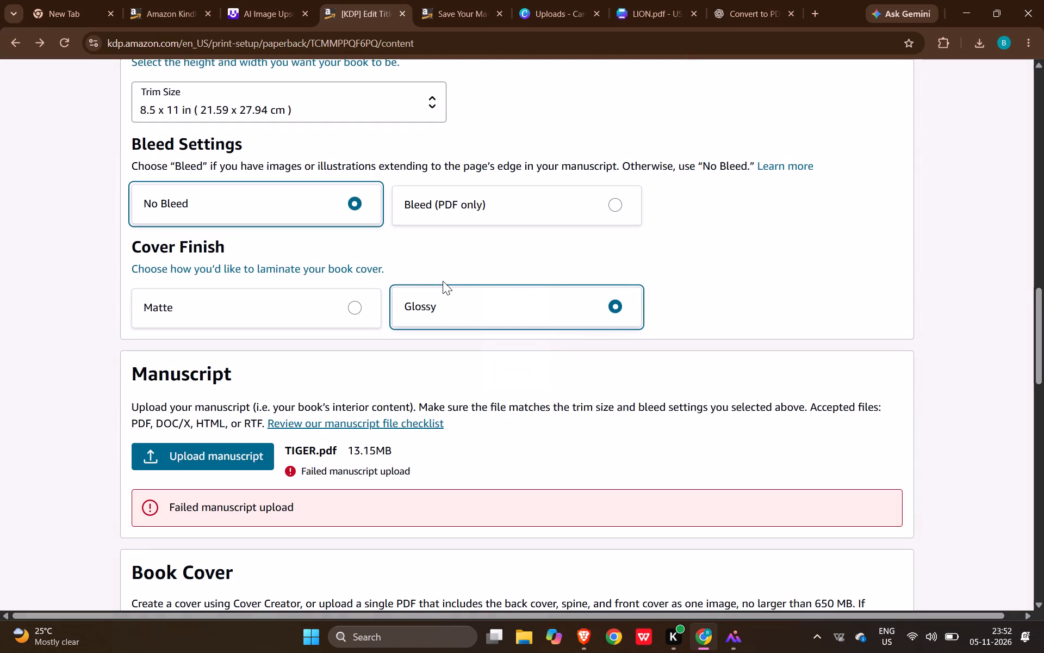
{"action": "scroll", "coordinate": [441, 281], "scroll_direction": "down", "scroll_amount": 7}
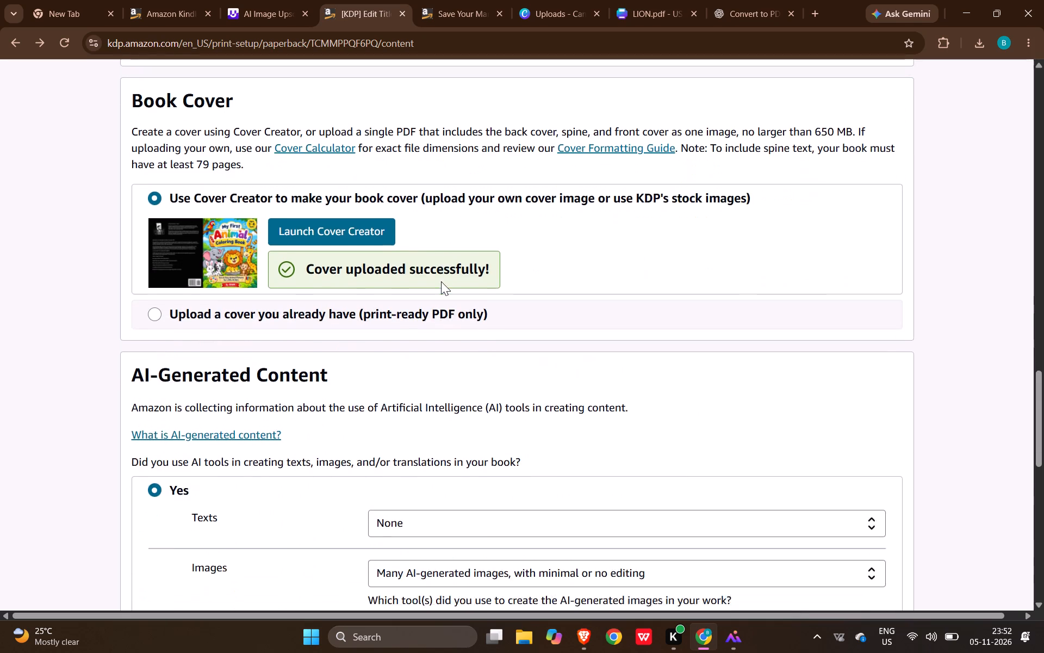
{"action": "scroll", "coordinate": [441, 281], "scroll_direction": "up", "scroll_amount": 3}
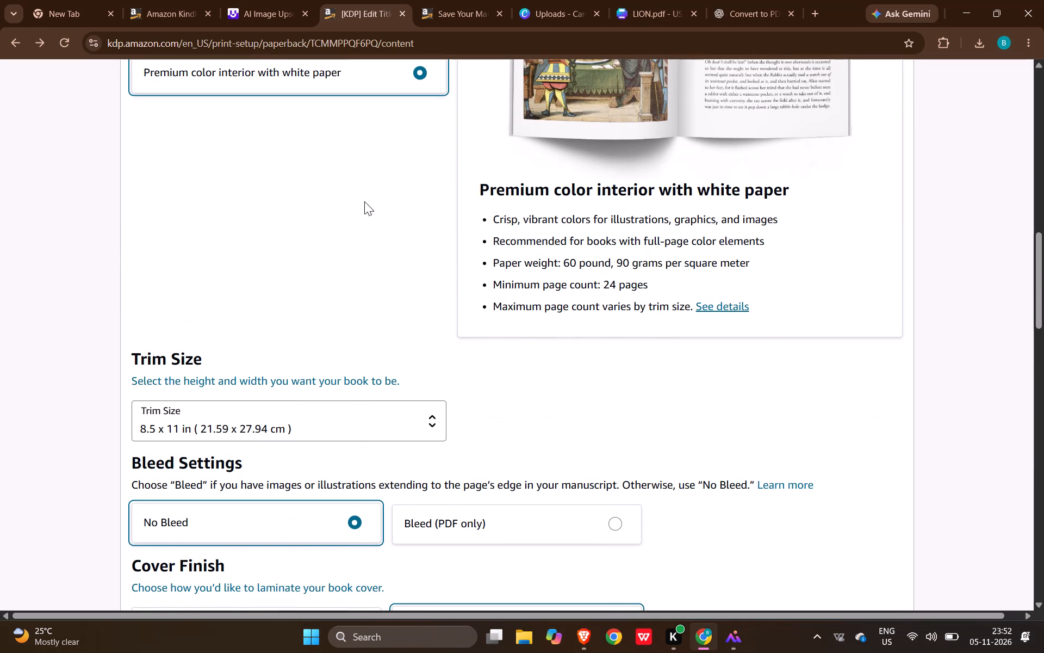
Switch to File Explorer and compress TIGER.pdf in the Downloads folder to a TAR file, keeping the suggested name.
{"action": "left_click", "coordinate": [523, 639]}
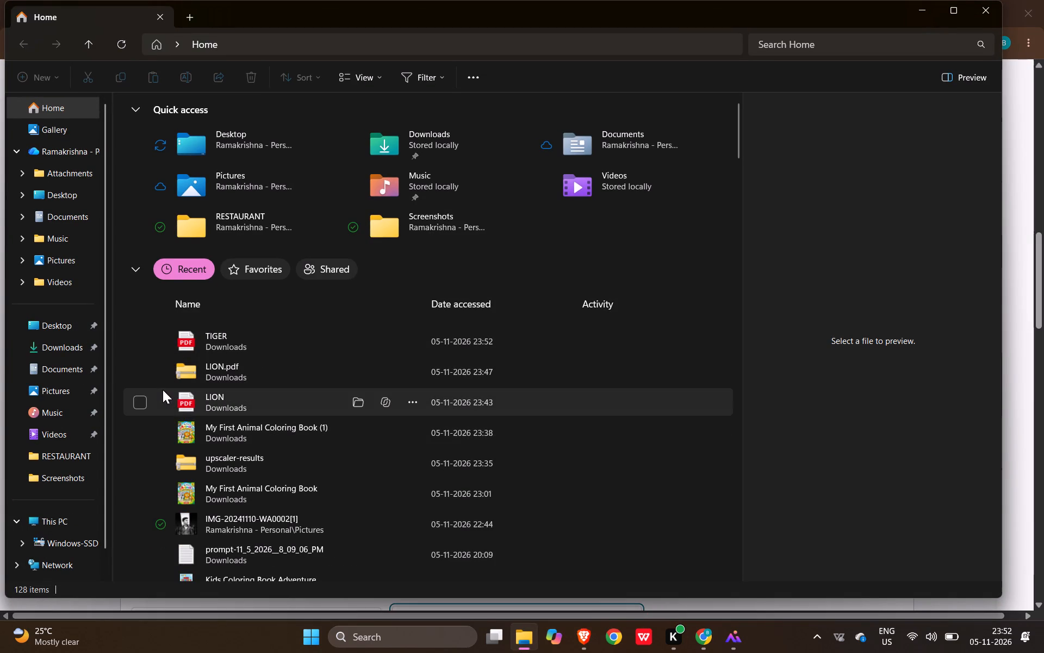
{"action": "left_click", "coordinate": [54, 352]}
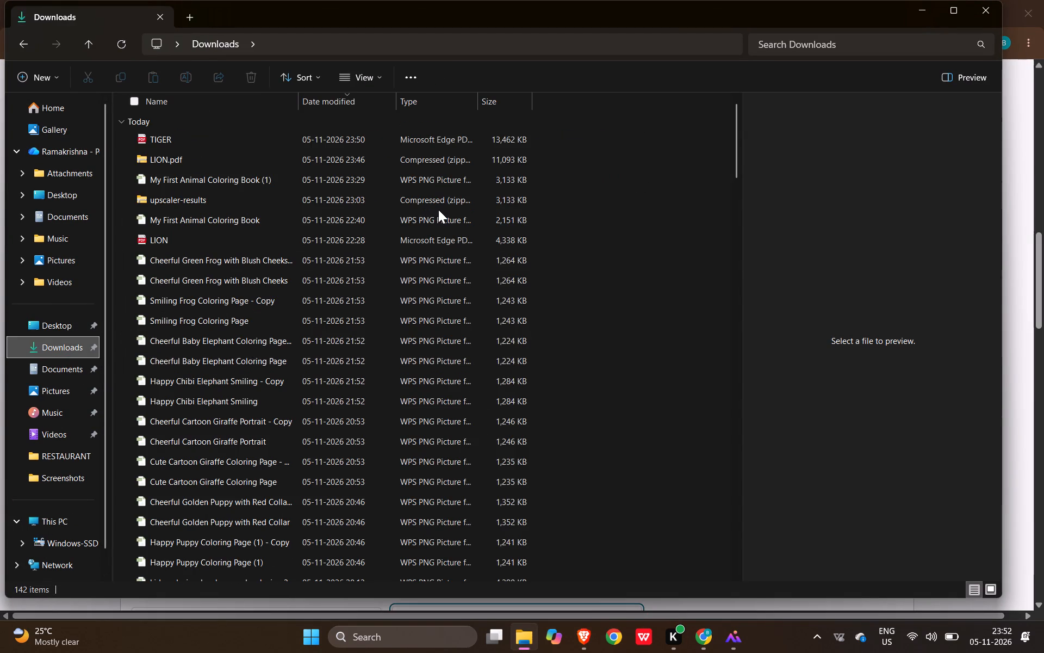
{"action": "left_click", "coordinate": [456, 237]}
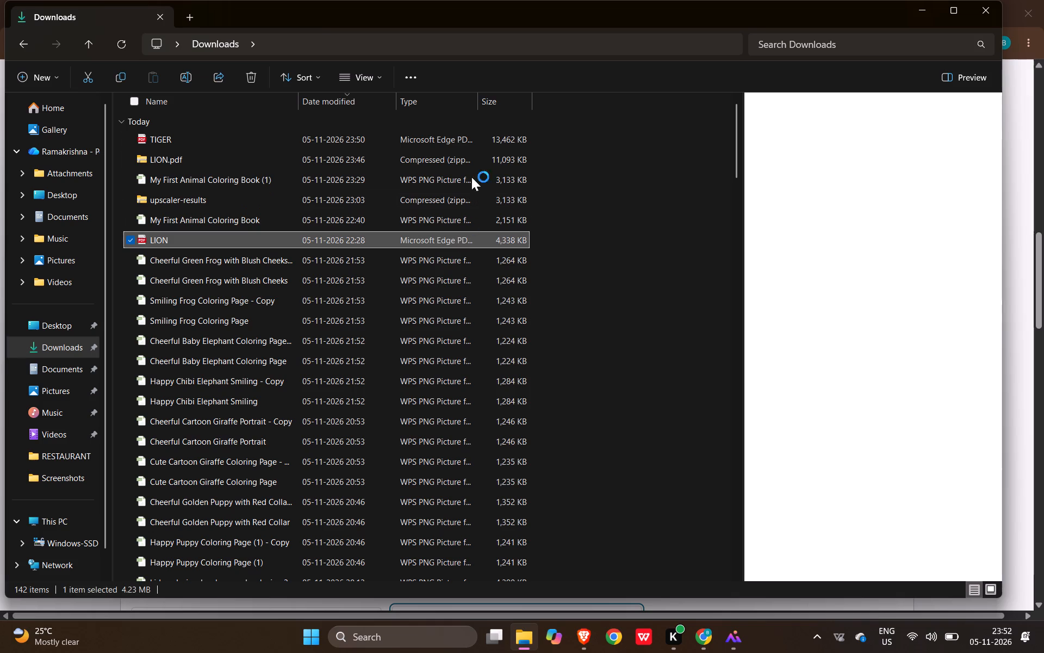
{"action": "left_click", "coordinate": [480, 145]}
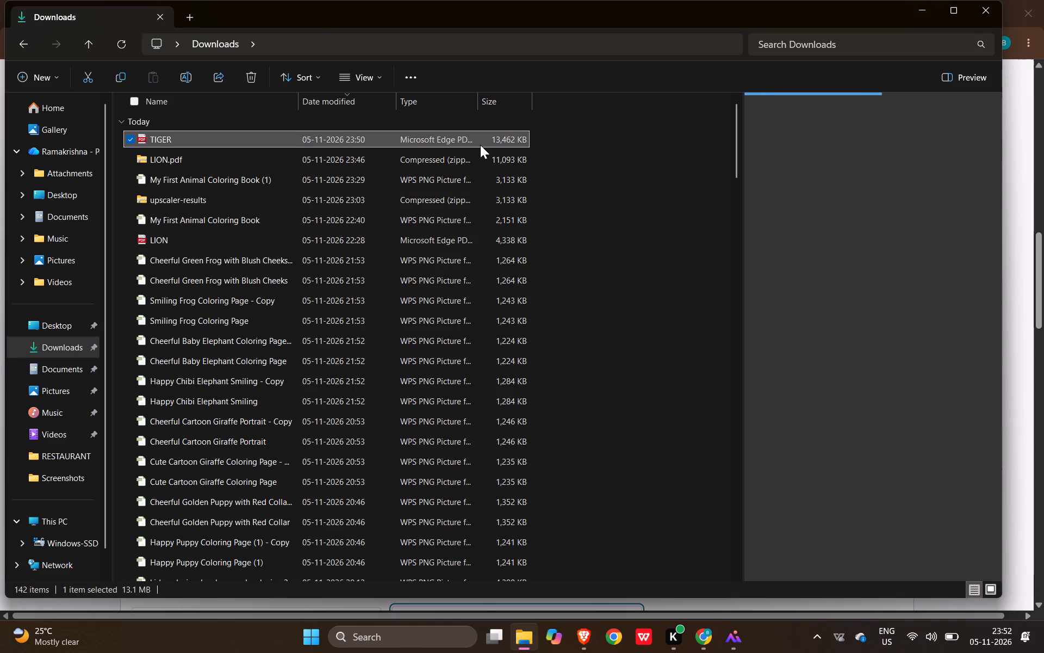
{"action": "right_click", "coordinate": [480, 145]}
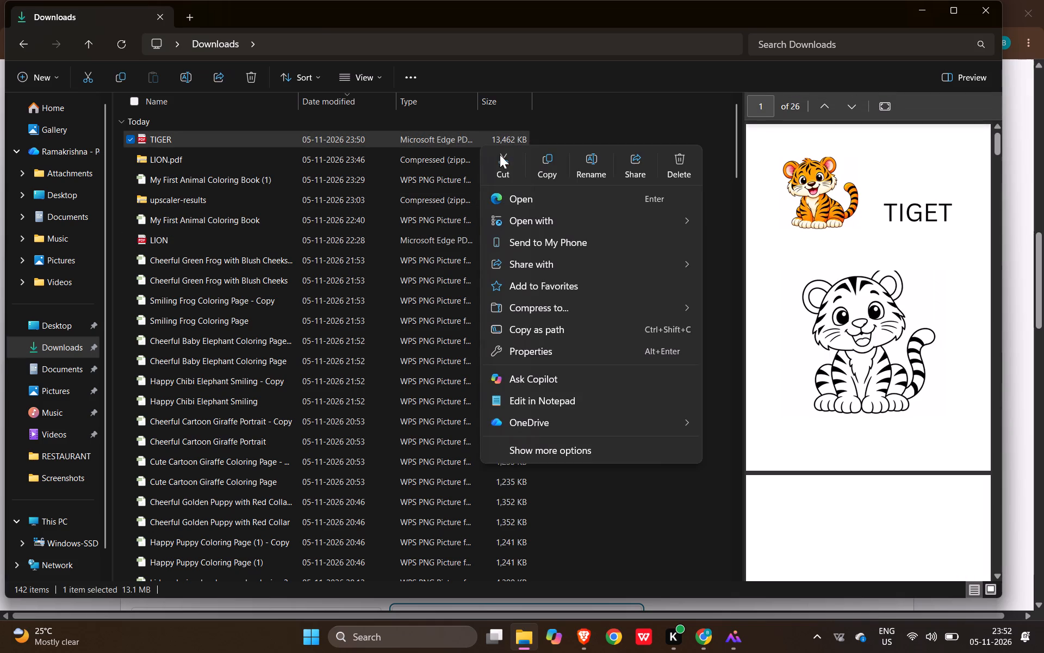
{"action": "left_click", "coordinate": [546, 310]}
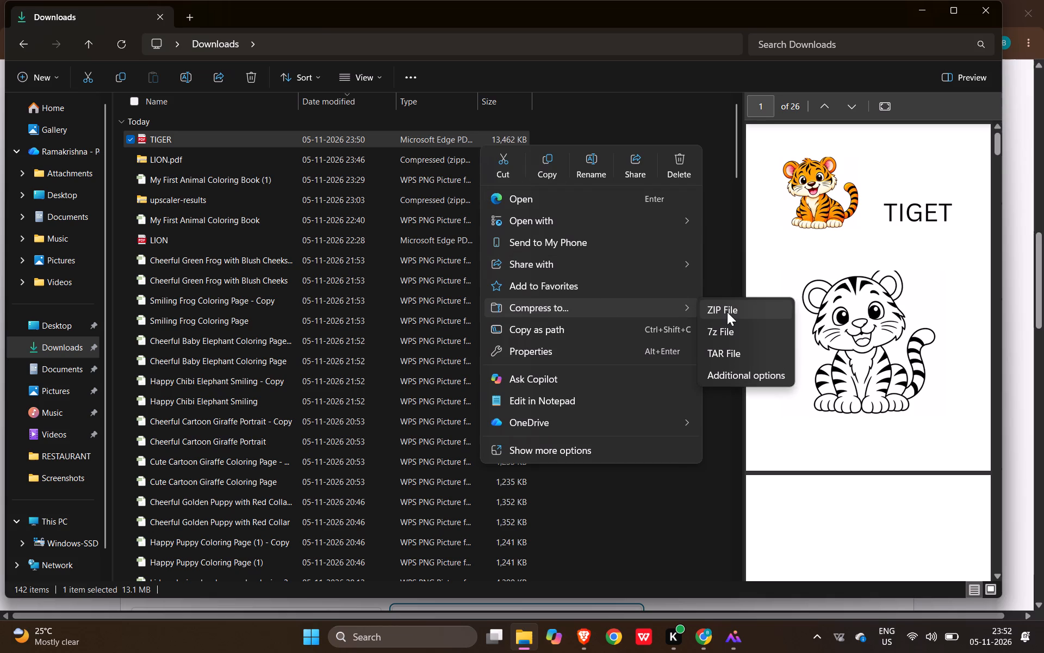
{"action": "left_click", "coordinate": [723, 350]}
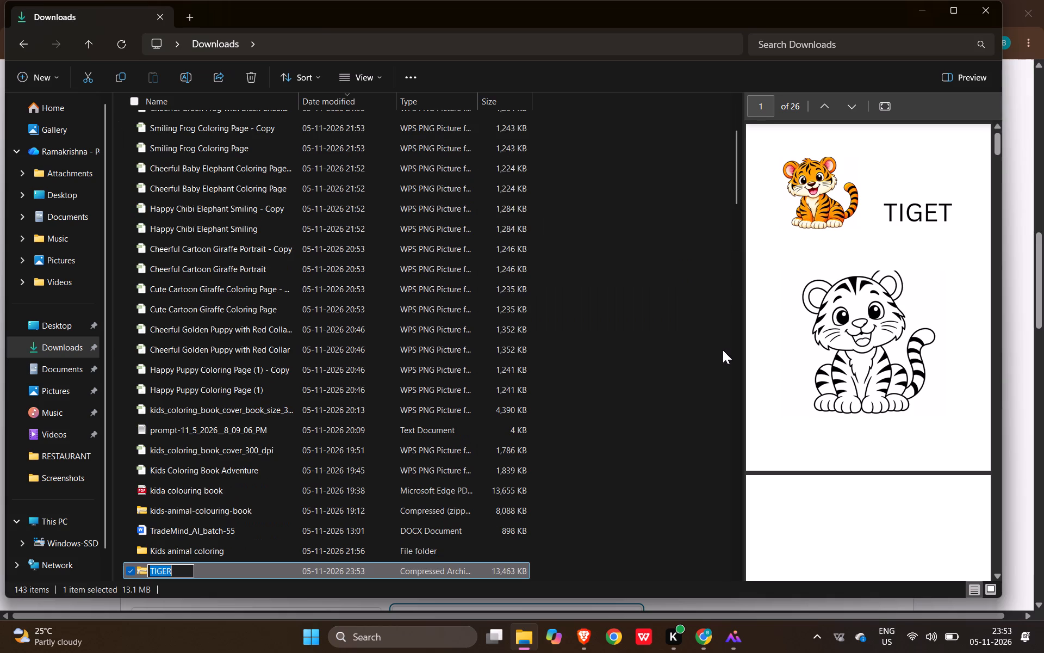
{"action": "scroll", "coordinate": [723, 350], "scroll_direction": "up", "scroll_amount": 3}
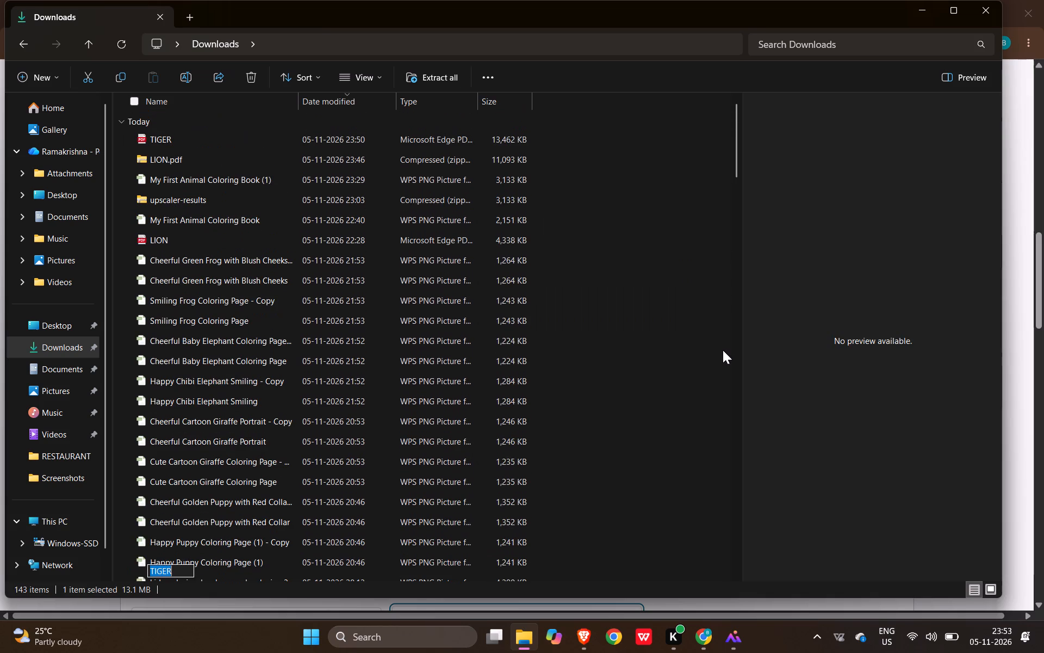
Compress TIGER.pdf with the additional archive options into TIGER.pdf.bz2, using BZip2 at compression level 9.
{"action": "left_click", "coordinate": [502, 137]}
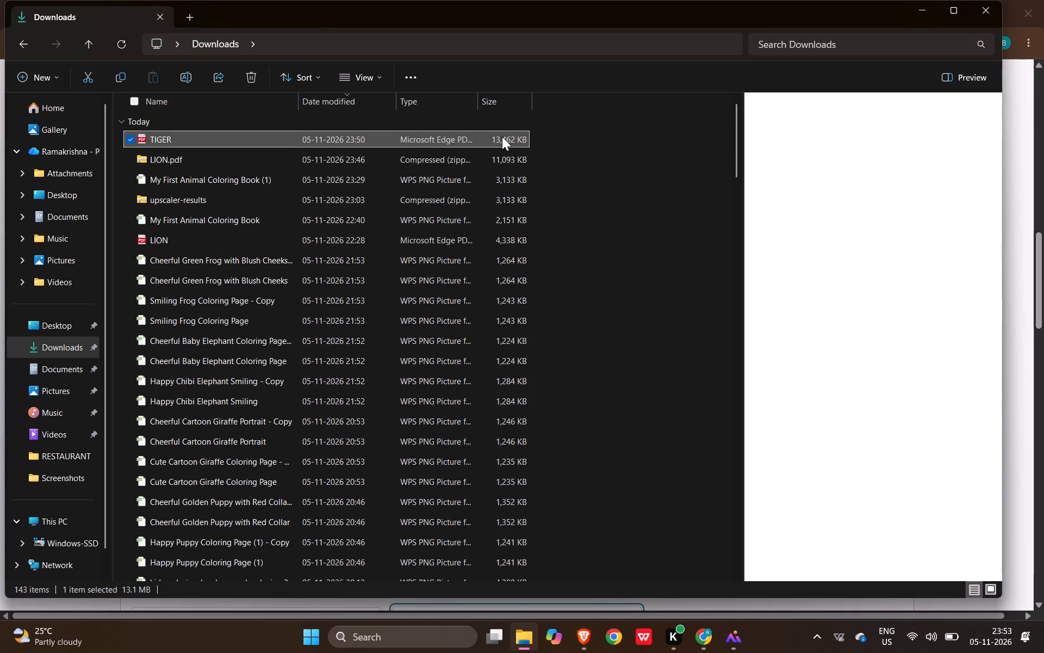
{"action": "left_click", "coordinate": [502, 137]}
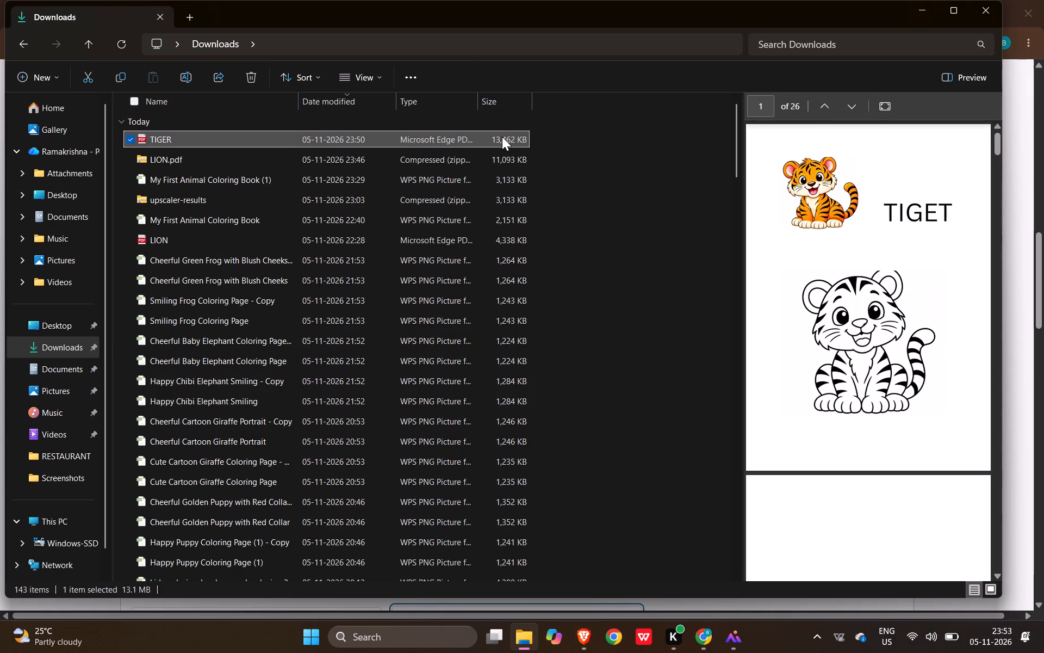
{"action": "right_click", "coordinate": [502, 137]}
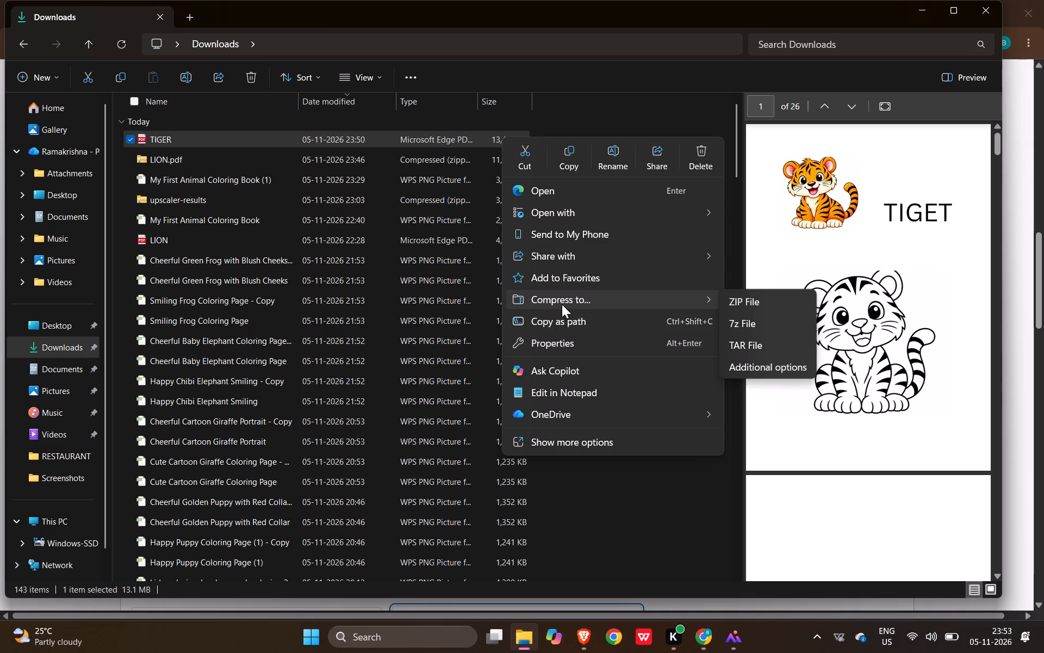
{"action": "left_click", "coordinate": [765, 367]}
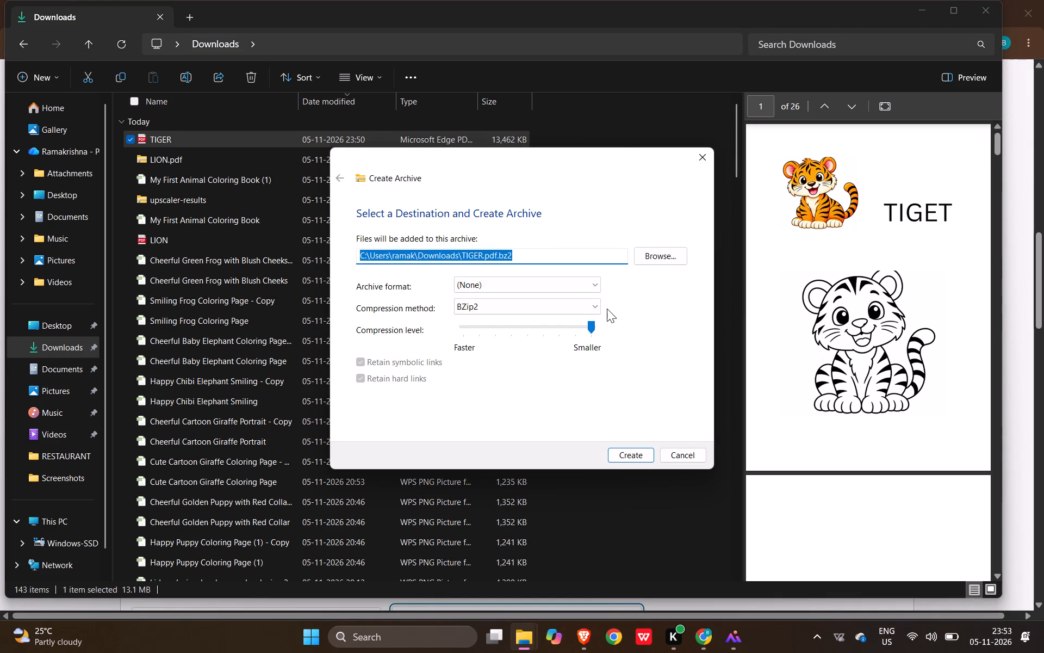
{"action": "left_click", "coordinate": [595, 306]}
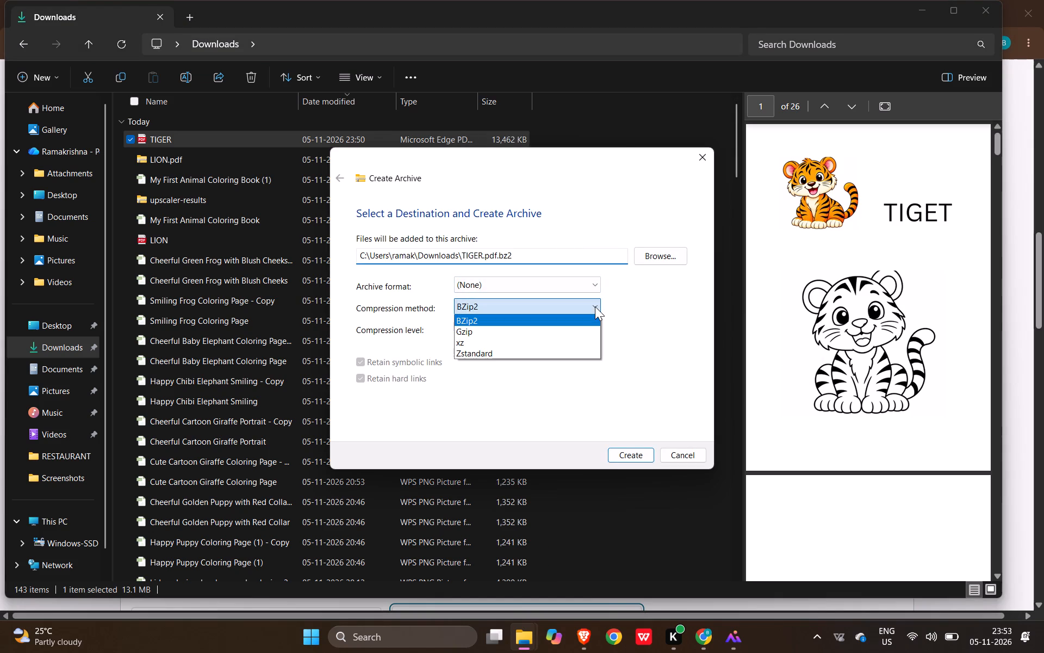
{"action": "left_click", "coordinate": [595, 306]}
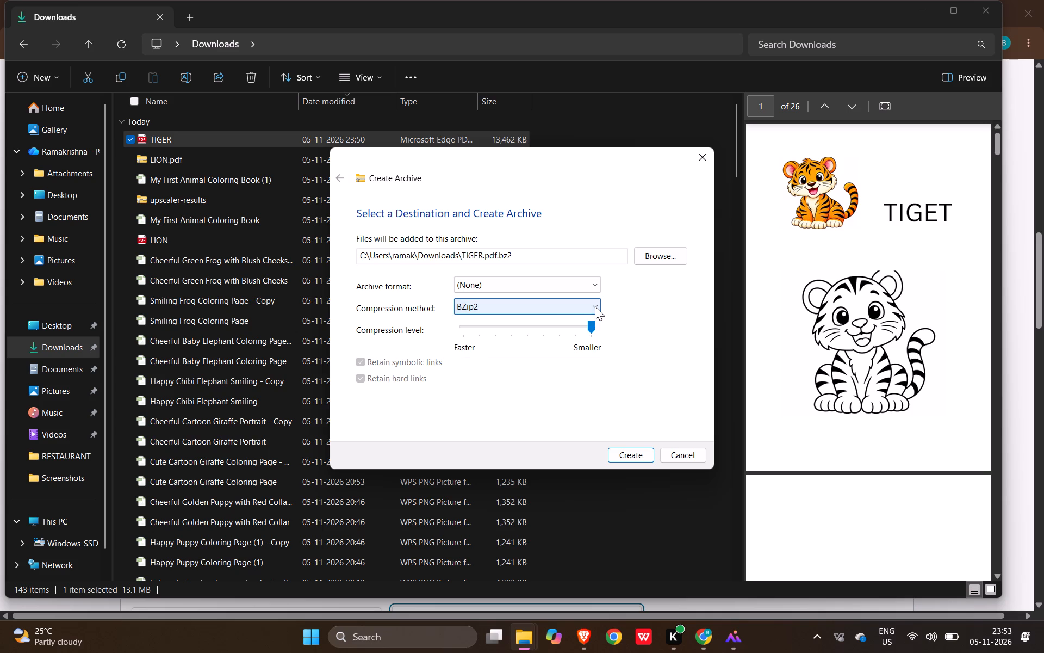
{"action": "left_click_drag", "start_coordinate": [593, 327], "coordinate": [632, 321]}
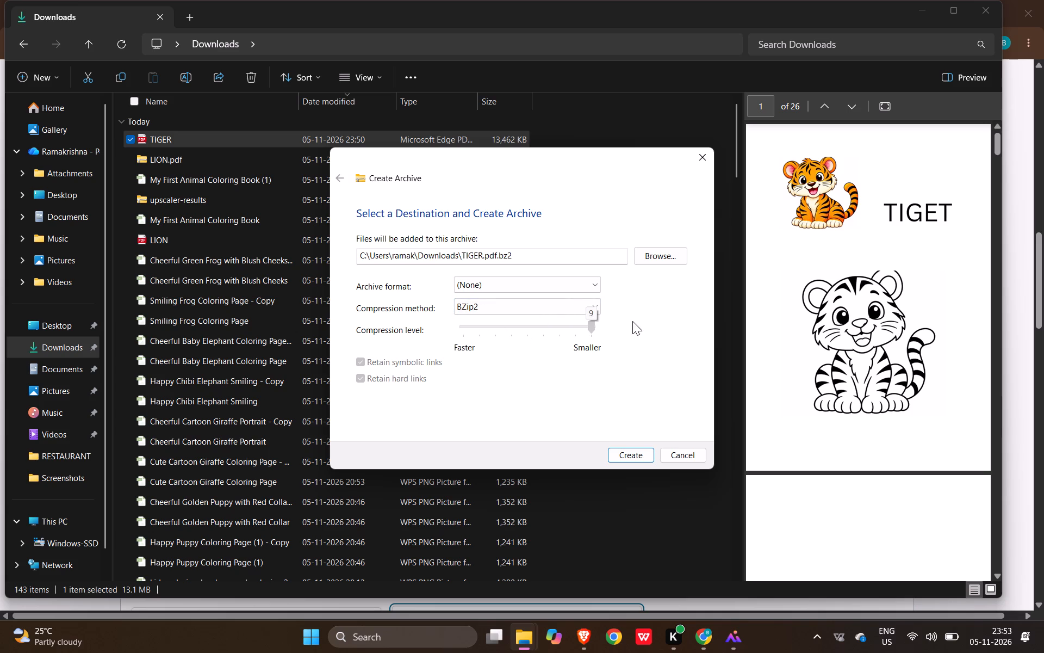
{"action": "left_click_drag", "start_coordinate": [632, 321], "coordinate": [644, 325]}
{"action": "left_click", "coordinate": [644, 325]}
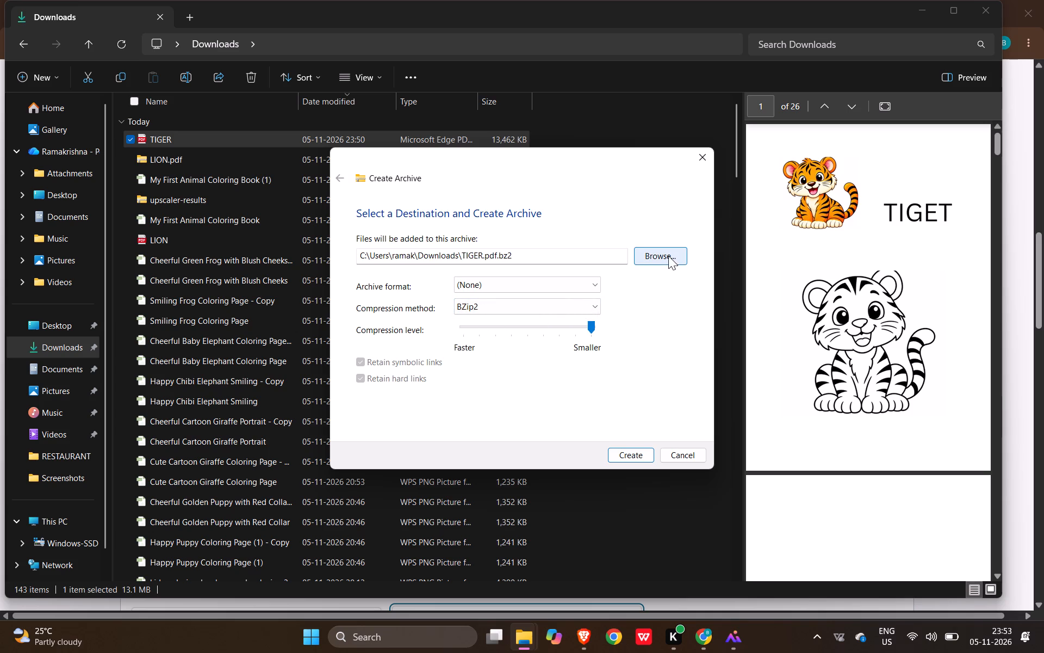
{"action": "left_click", "coordinate": [637, 454]}
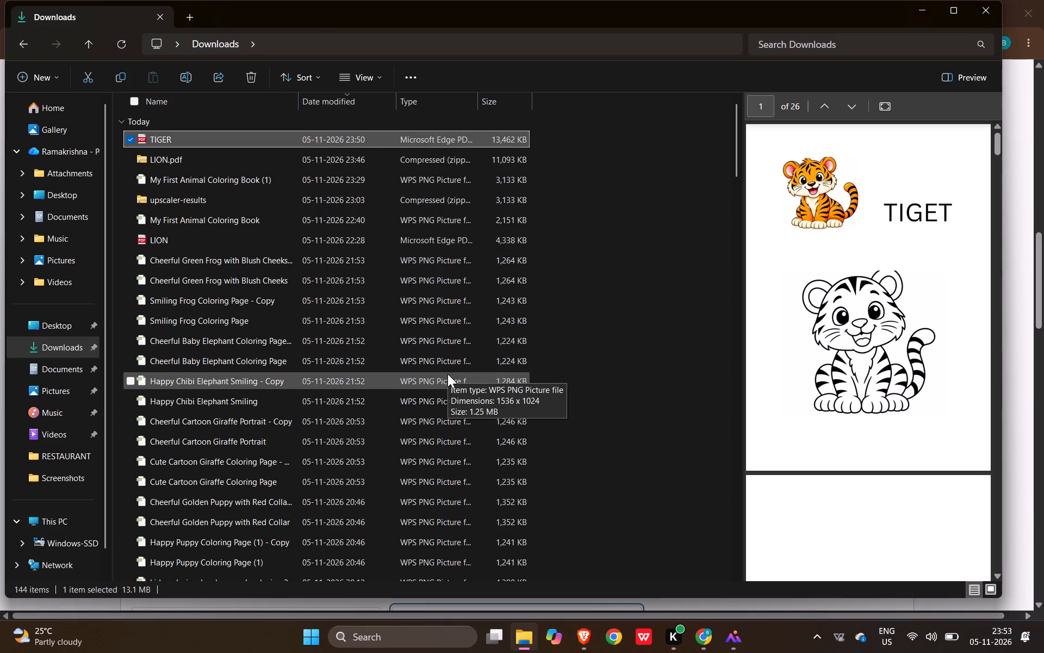
Look through the Downloads folder for the new TIGER archives and reload the folder by leaving and reopening it.
{"action": "scroll", "coordinate": [448, 374], "scroll_direction": "up", "scroll_amount": 3}
{"action": "scroll", "coordinate": [448, 374], "scroll_direction": "down", "scroll_amount": 2}
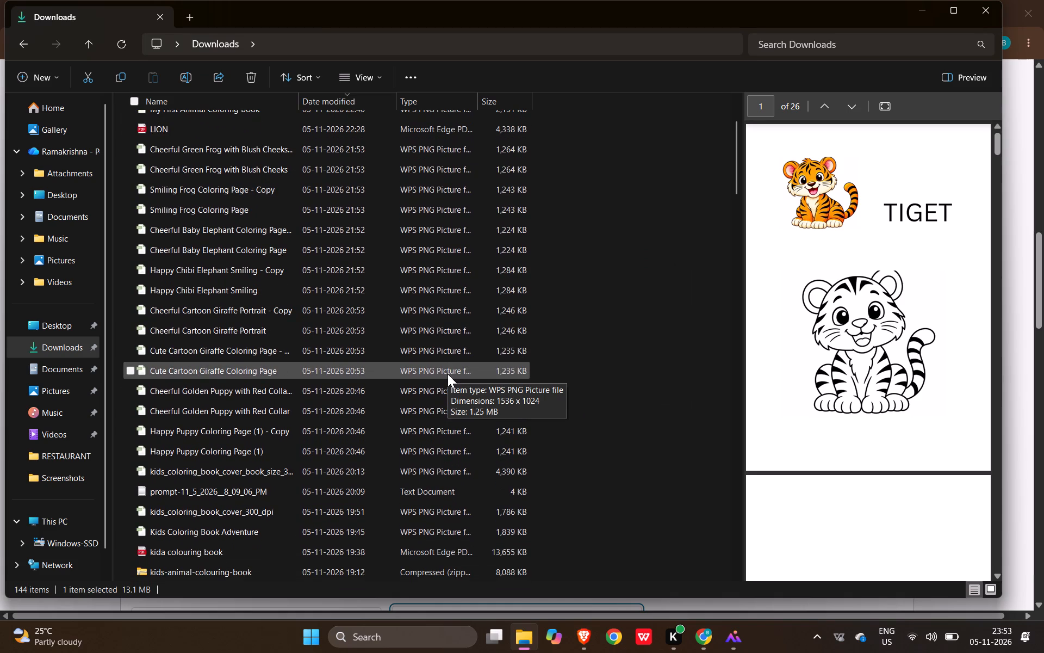
{"action": "scroll", "coordinate": [448, 374], "scroll_direction": "down", "scroll_amount": 1}
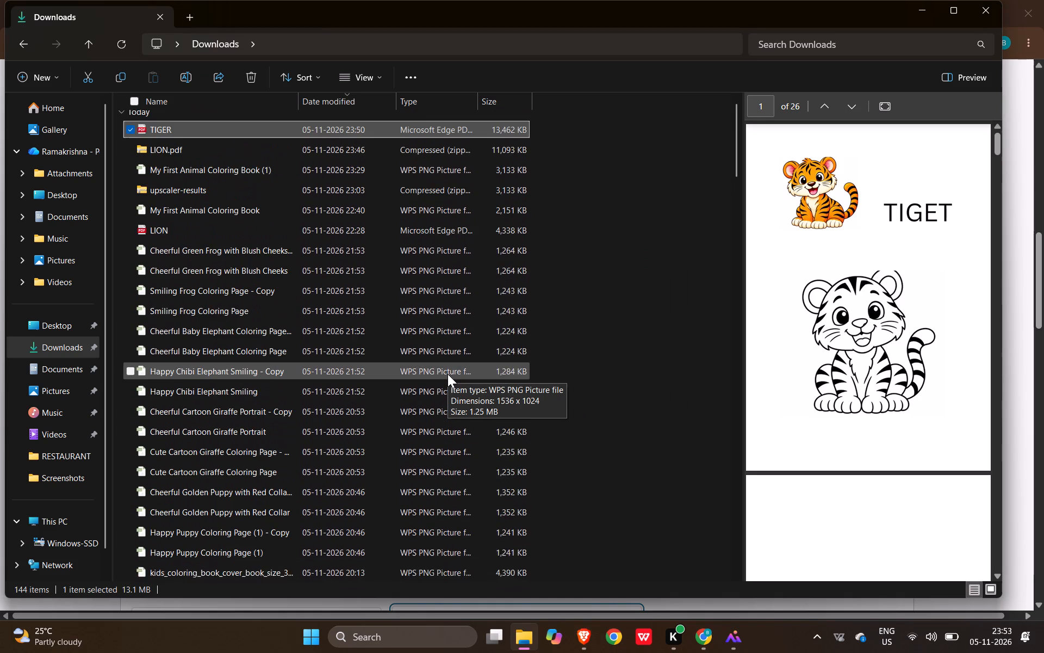
{"action": "scroll", "coordinate": [448, 374], "scroll_direction": "down", "scroll_amount": 6}
{"action": "scroll", "coordinate": [448, 374], "scroll_direction": "up", "scroll_amount": 7}
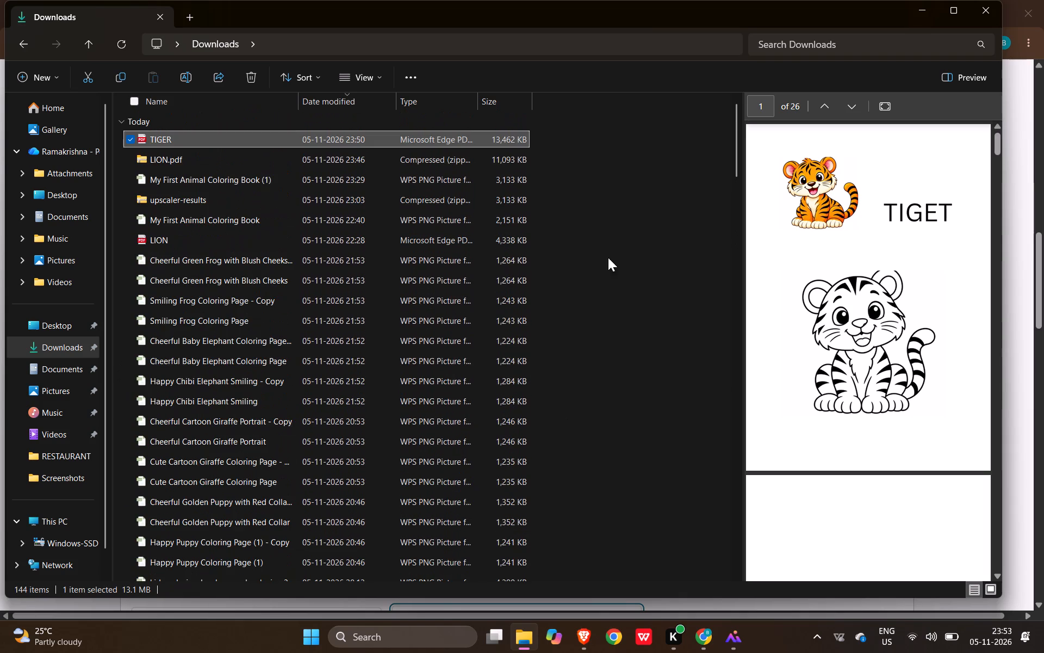
{"action": "left_click", "coordinate": [665, 263]}
{"action": "scroll", "coordinate": [458, 327], "scroll_direction": "up", "scroll_amount": 6}
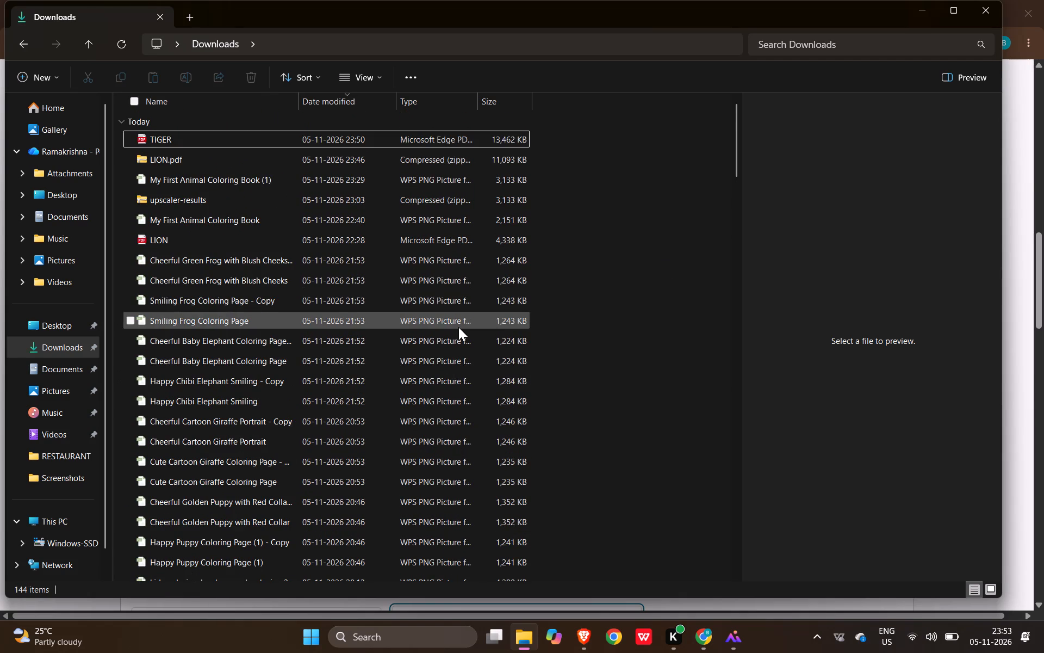
{"action": "left_click", "coordinate": [63, 322]}
{"action": "left_click", "coordinate": [63, 344]}
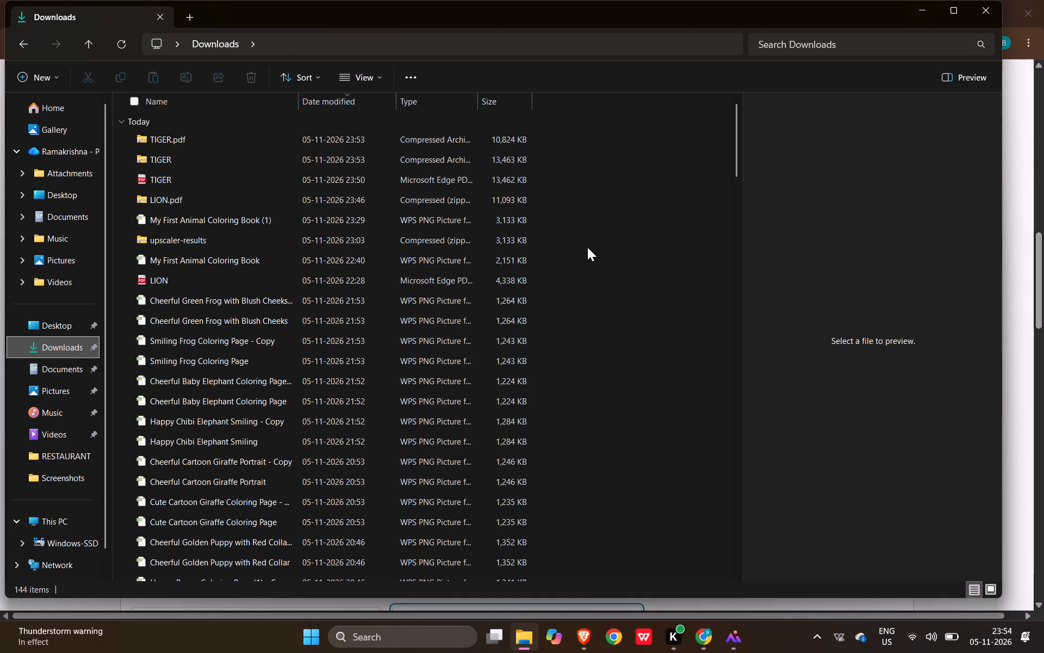
Switch back to the KDP page in Chrome and upload the zipped LION.pdf from Downloads as the manuscript.
{"action": "left_click", "coordinate": [1012, 281]}
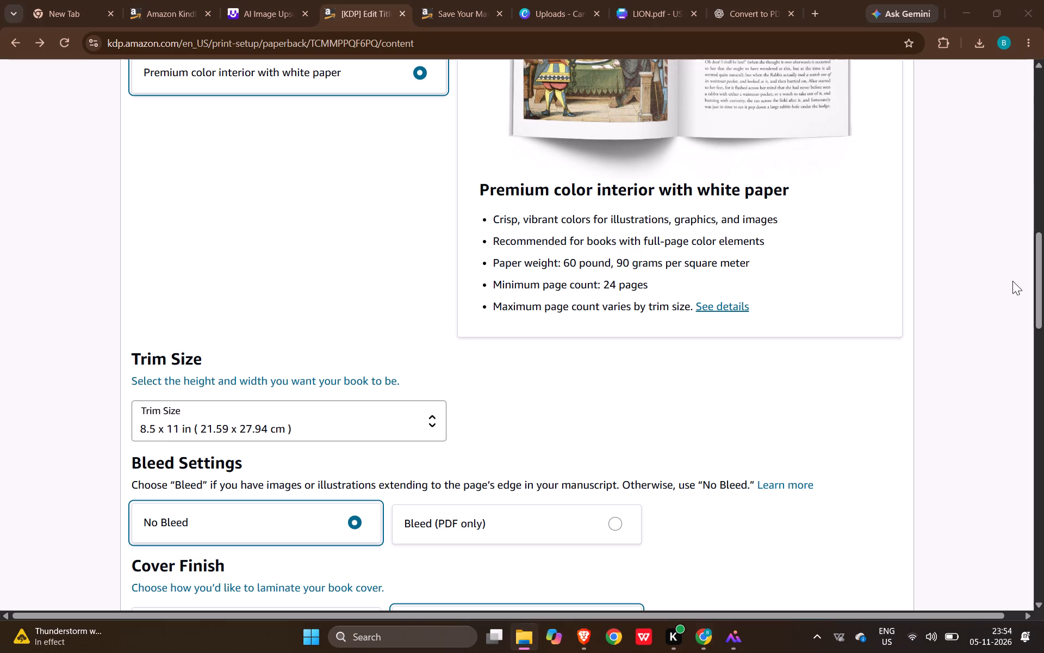
{"action": "scroll", "coordinate": [370, 420], "scroll_direction": "down", "scroll_amount": 3}
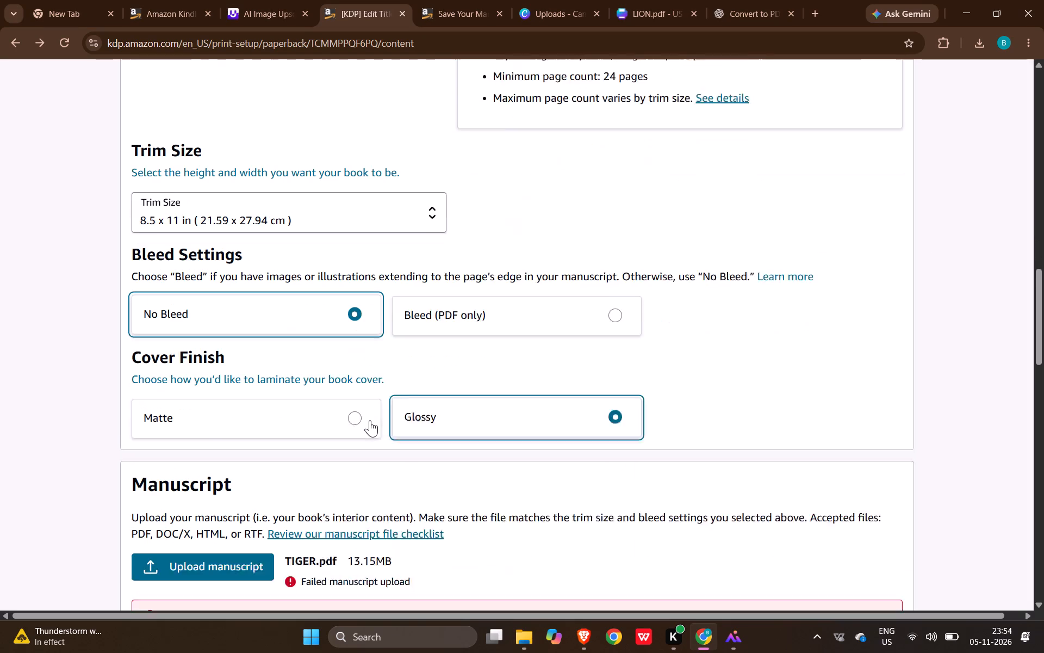
{"action": "scroll", "coordinate": [370, 420], "scroll_direction": "down", "scroll_amount": 1}
{"action": "left_click", "coordinate": [221, 475]}
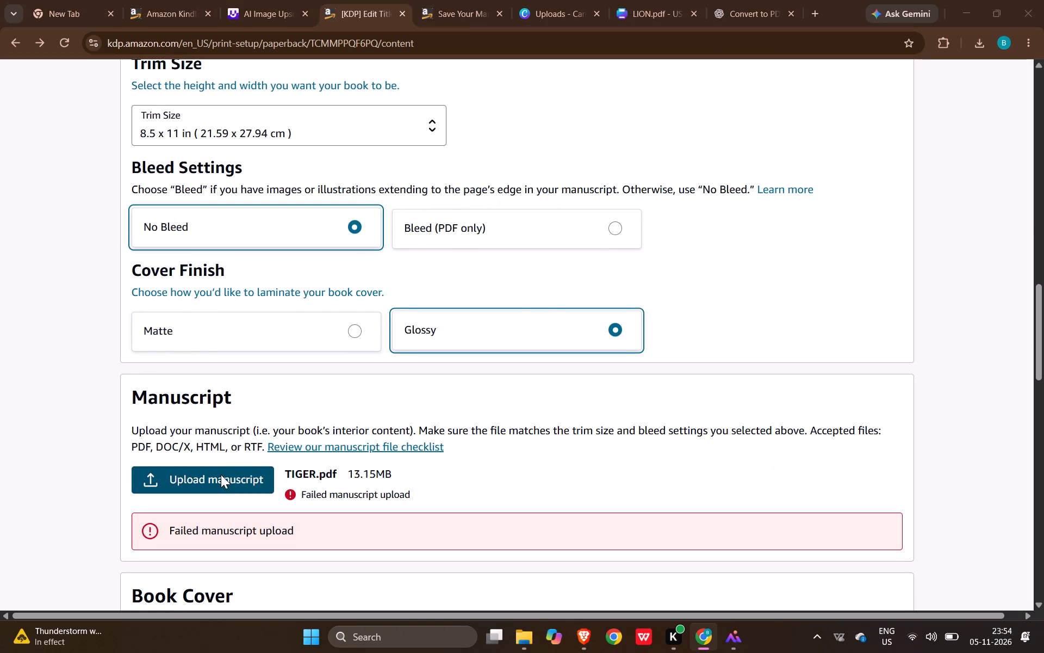
{"action": "scroll", "coordinate": [251, 169], "scroll_direction": "up", "scroll_amount": 4}
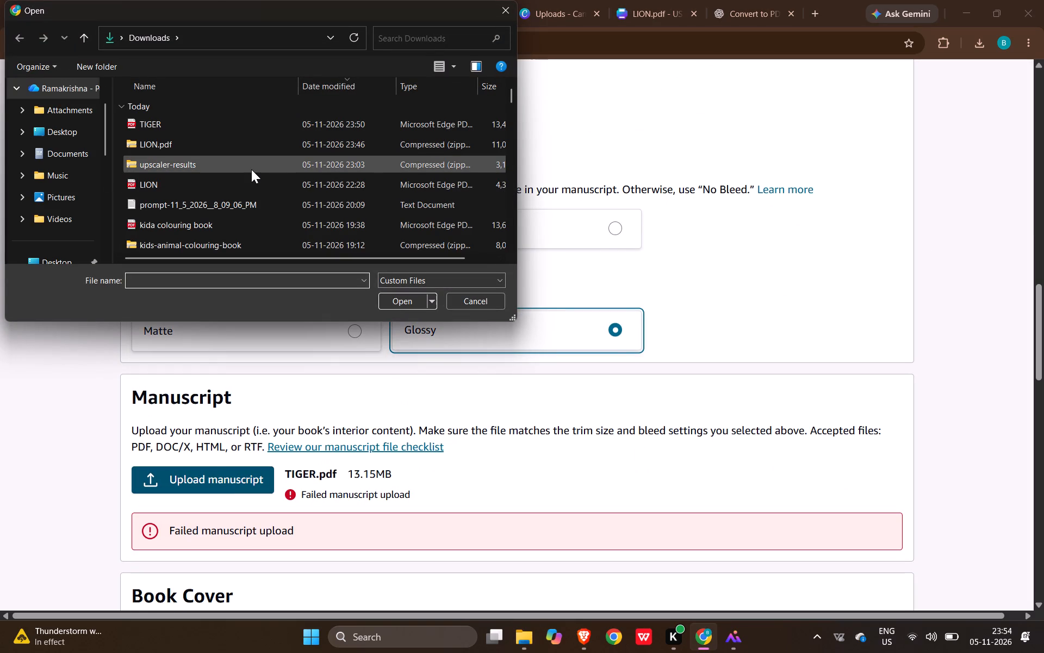
{"action": "scroll", "coordinate": [55, 218], "scroll_direction": "down", "scroll_amount": 1}
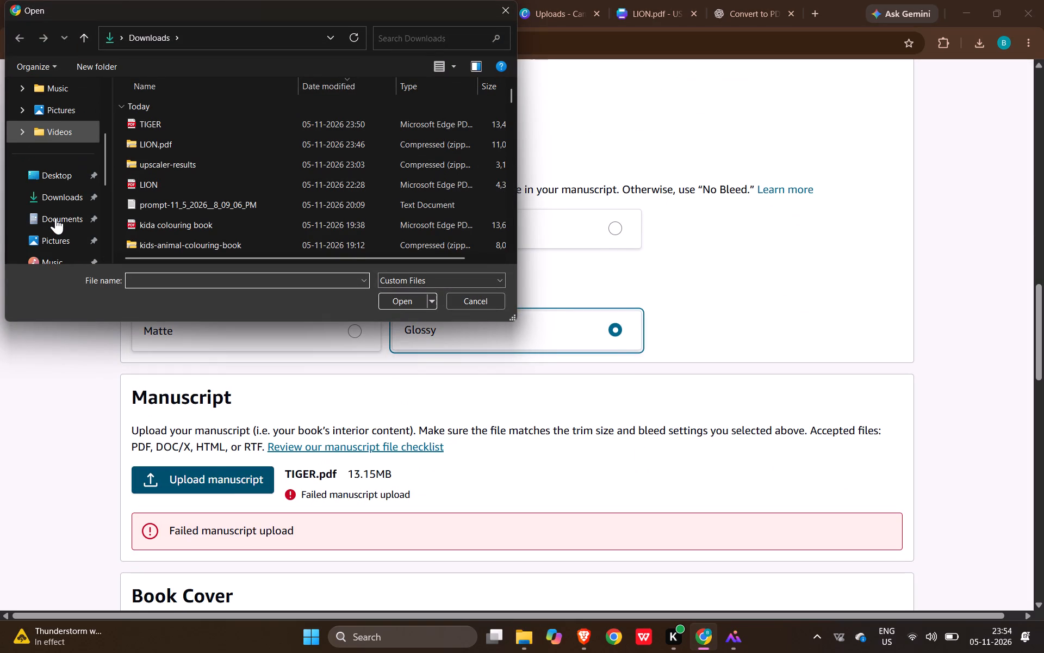
{"action": "left_click", "coordinate": [55, 218]}
{"action": "left_click", "coordinate": [55, 195]}
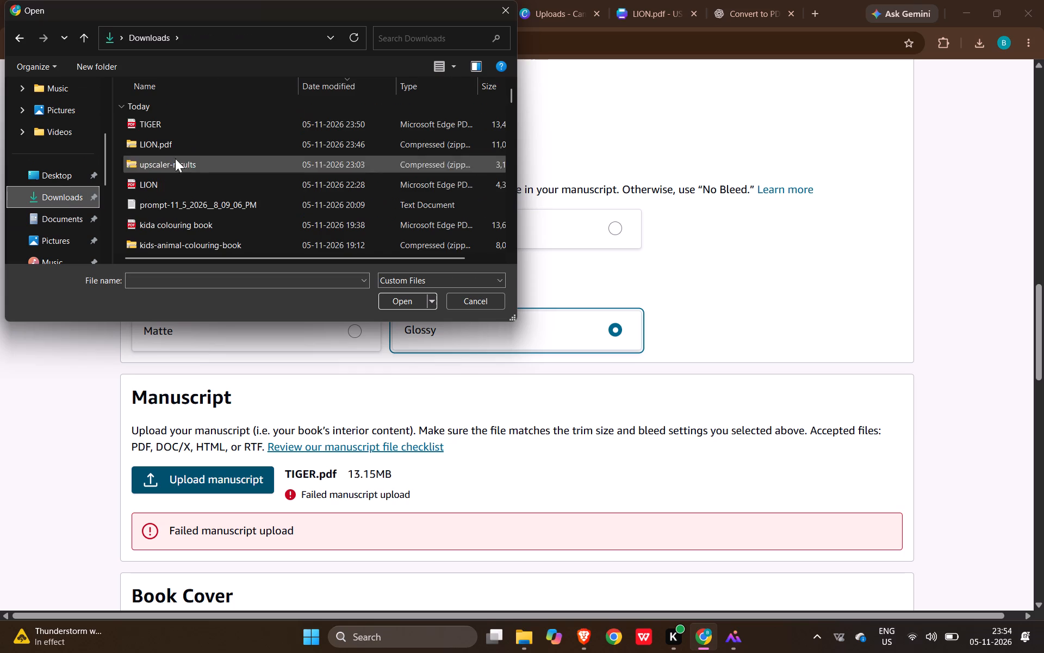
{"action": "scroll", "coordinate": [289, 169], "scroll_direction": "up", "scroll_amount": 3}
{"action": "scroll", "coordinate": [289, 169], "scroll_direction": "down", "scroll_amount": 1}
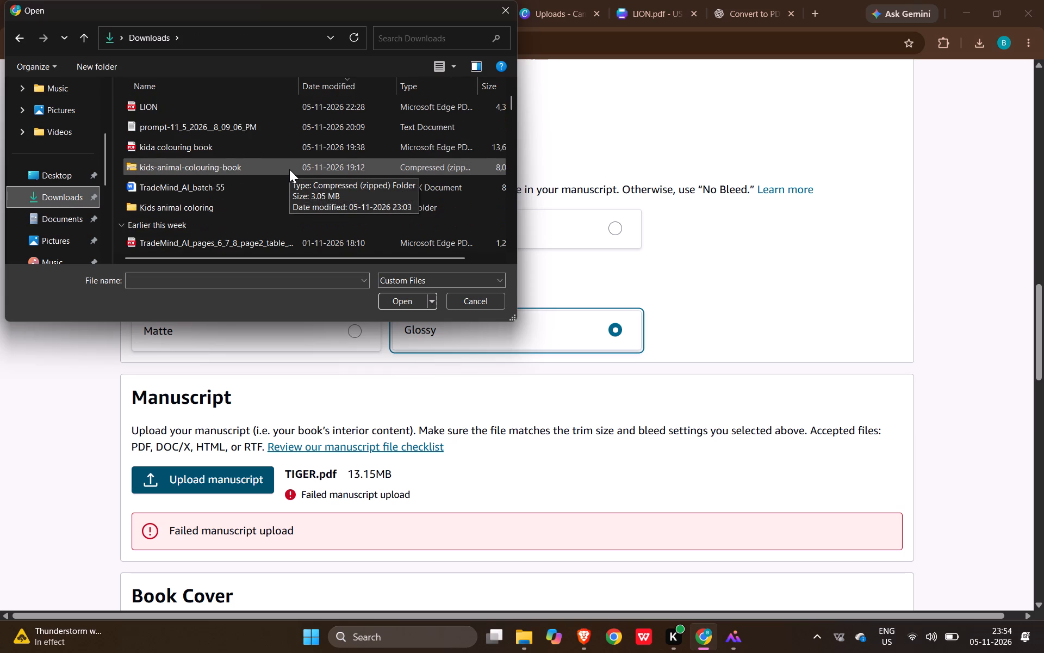
{"action": "scroll", "coordinate": [289, 169], "scroll_direction": "down", "scroll_amount": 3}
{"action": "scroll", "coordinate": [289, 169], "scroll_direction": "up", "scroll_amount": 8}
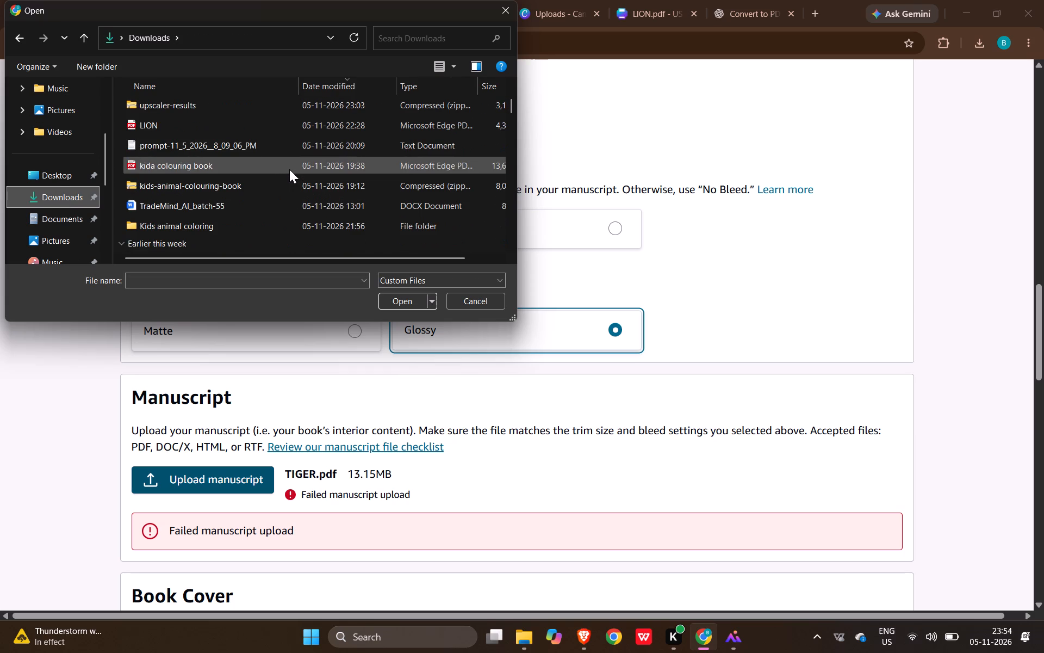
{"action": "scroll", "coordinate": [289, 169], "scroll_direction": "up", "scroll_amount": 9}
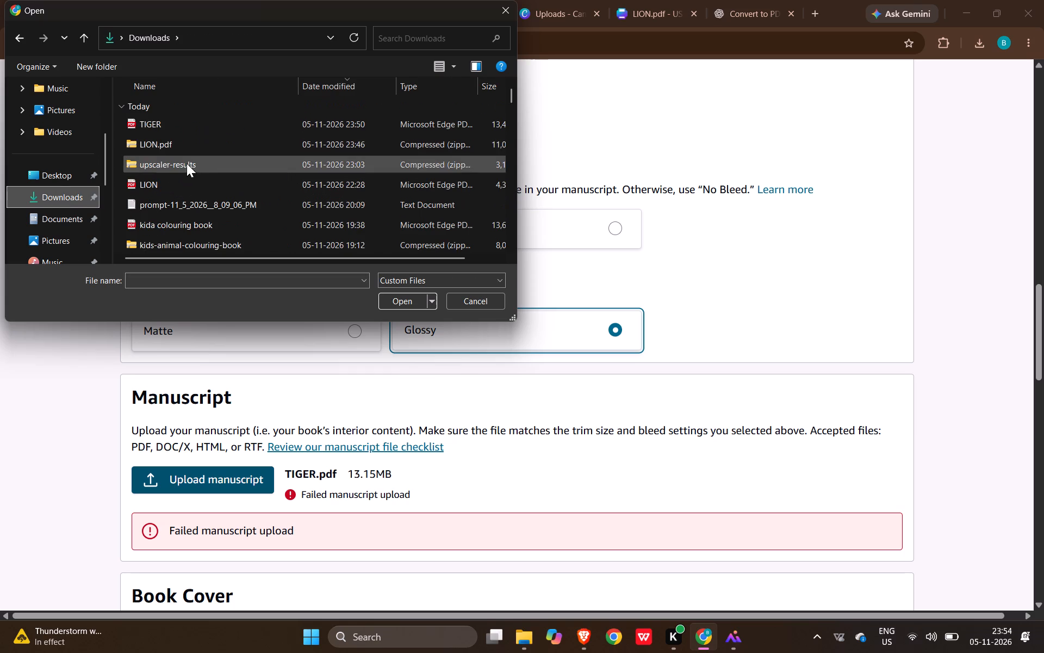
{"action": "double_click", "coordinate": [223, 145]}
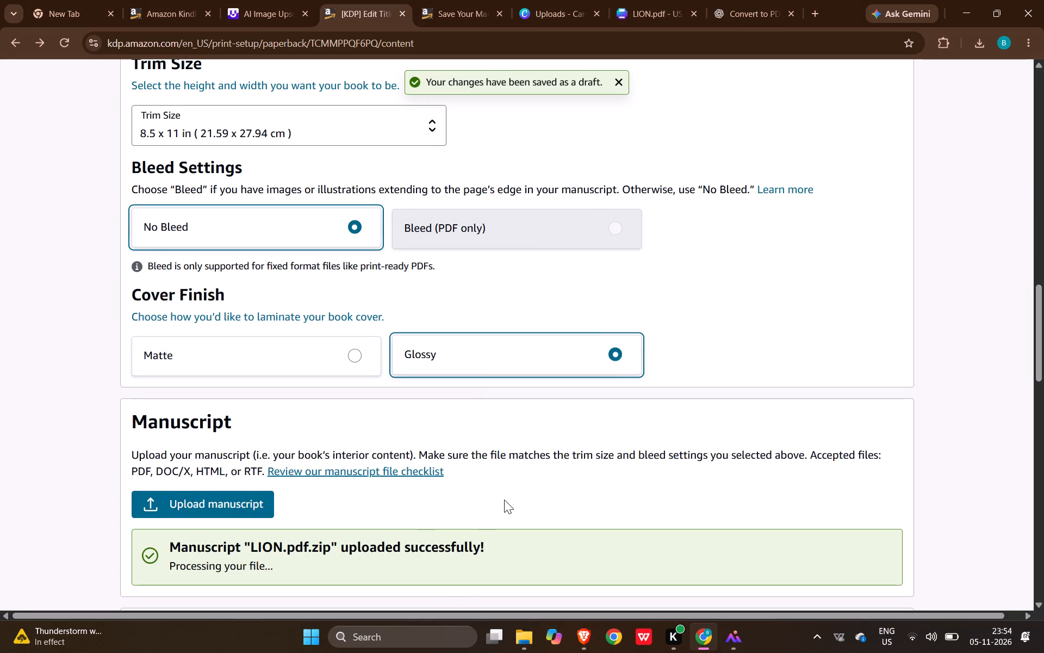
Confirm that the AI-generated content answers are accurate and launch the book previewer.
{"action": "scroll", "coordinate": [504, 500], "scroll_direction": "down", "scroll_amount": 8}
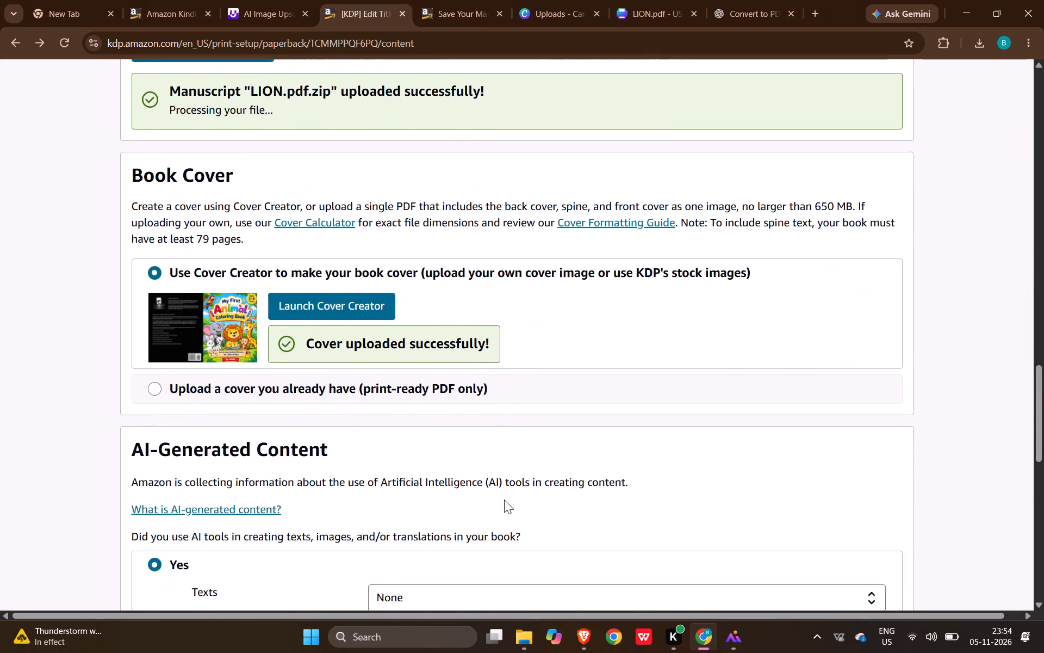
{"action": "scroll", "coordinate": [504, 500], "scroll_direction": "down", "scroll_amount": 2}
{"action": "left_click", "coordinate": [175, 348]}
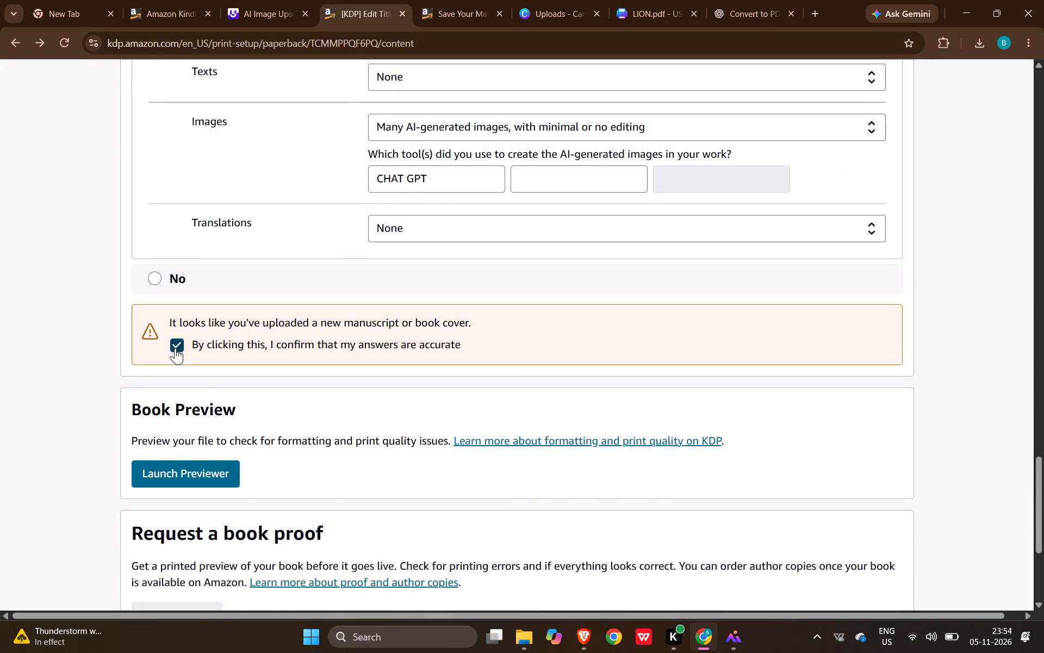
{"action": "left_click", "coordinate": [214, 475]}
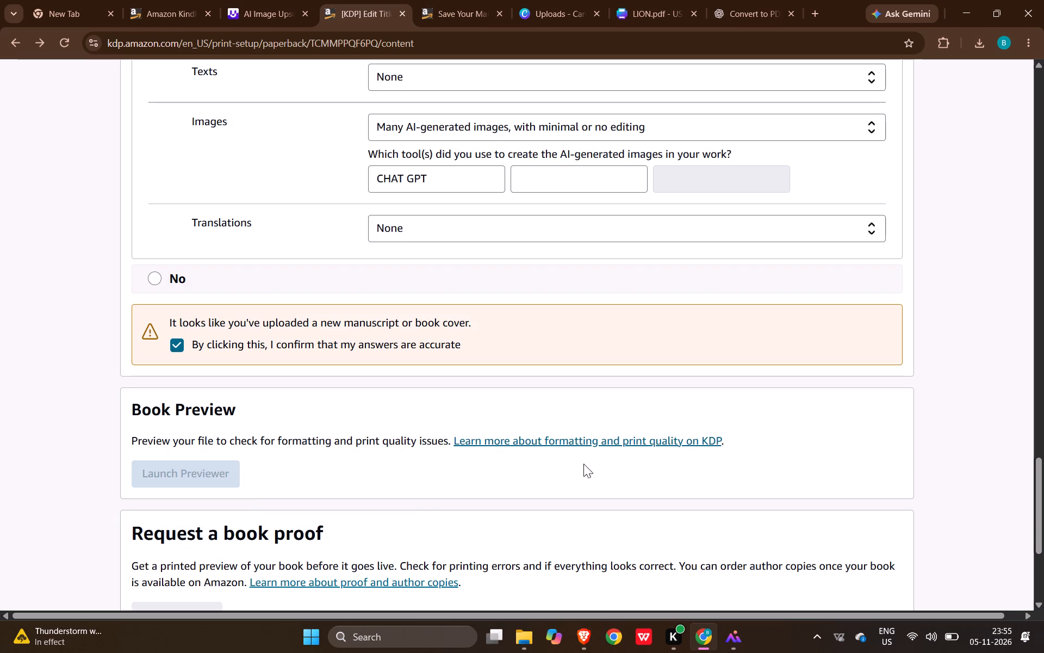
Examine the content page's preview, AI-generated content, manuscript, cover and print option sections for the processing status.
{"action": "scroll", "coordinate": [472, 459], "scroll_direction": "down", "scroll_amount": 3}
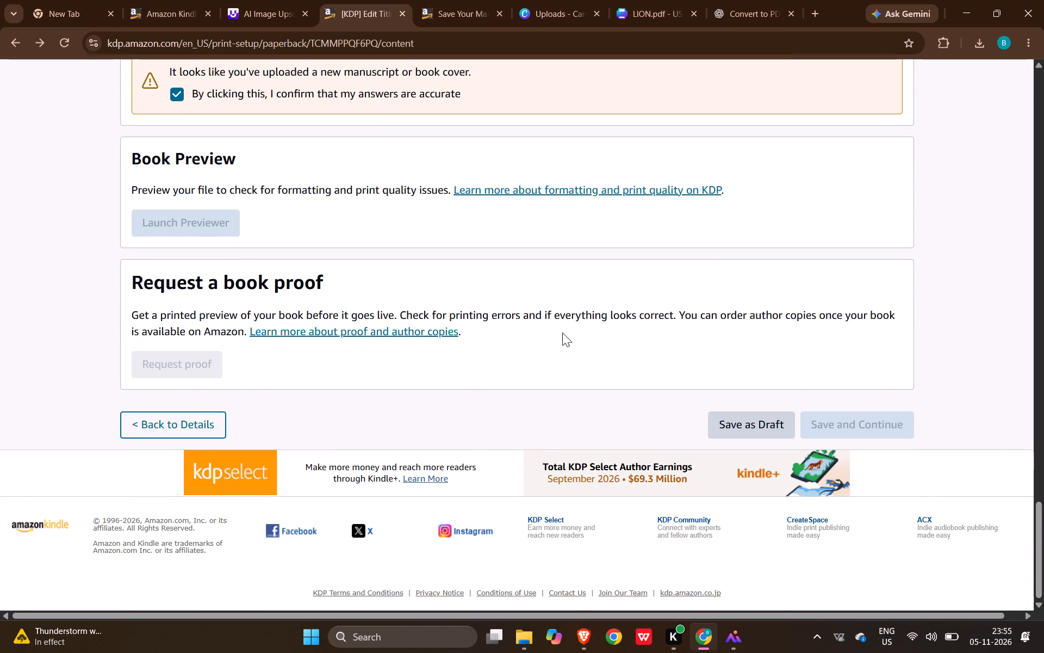
{"action": "scroll", "coordinate": [562, 332], "scroll_direction": "up", "scroll_amount": 6}
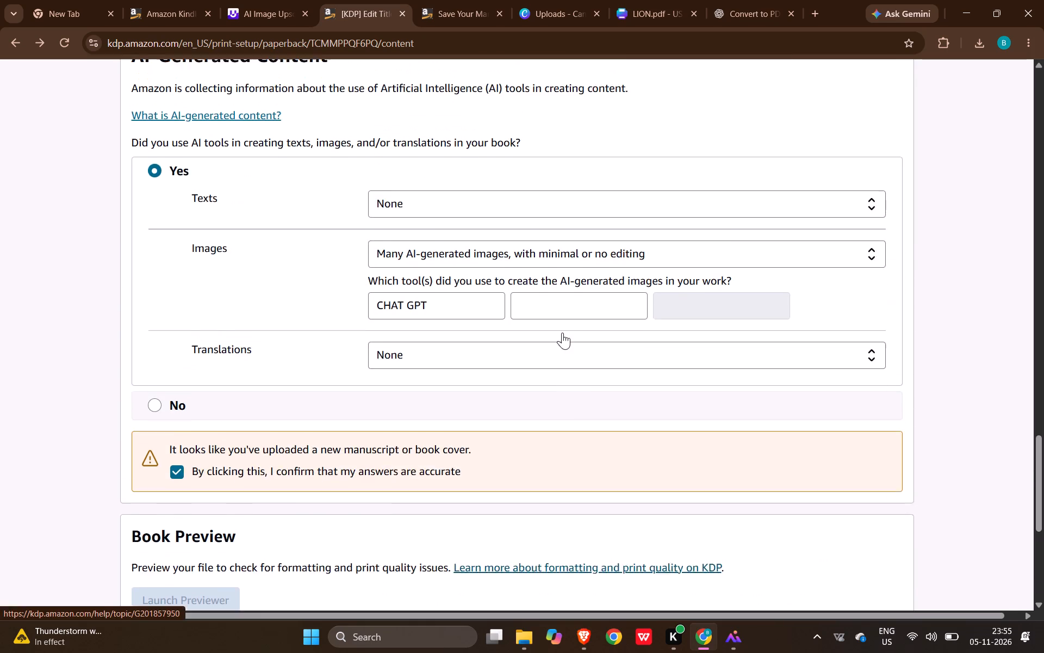
{"action": "scroll", "coordinate": [562, 332], "scroll_direction": "up", "scroll_amount": 3}
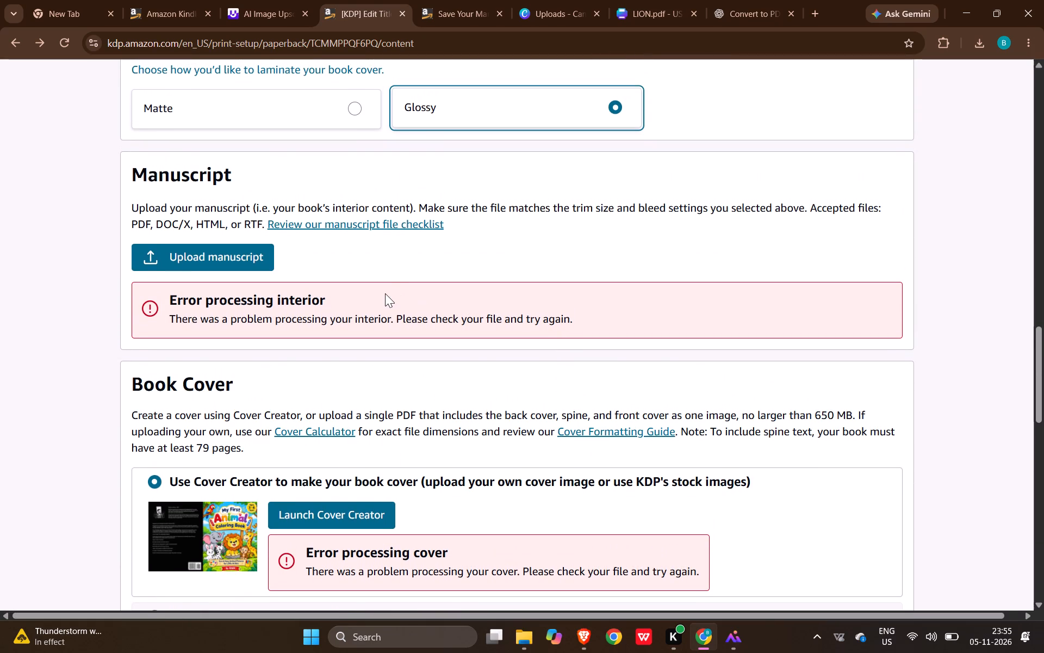
{"action": "scroll", "coordinate": [385, 293], "scroll_direction": "down", "scroll_amount": 1}
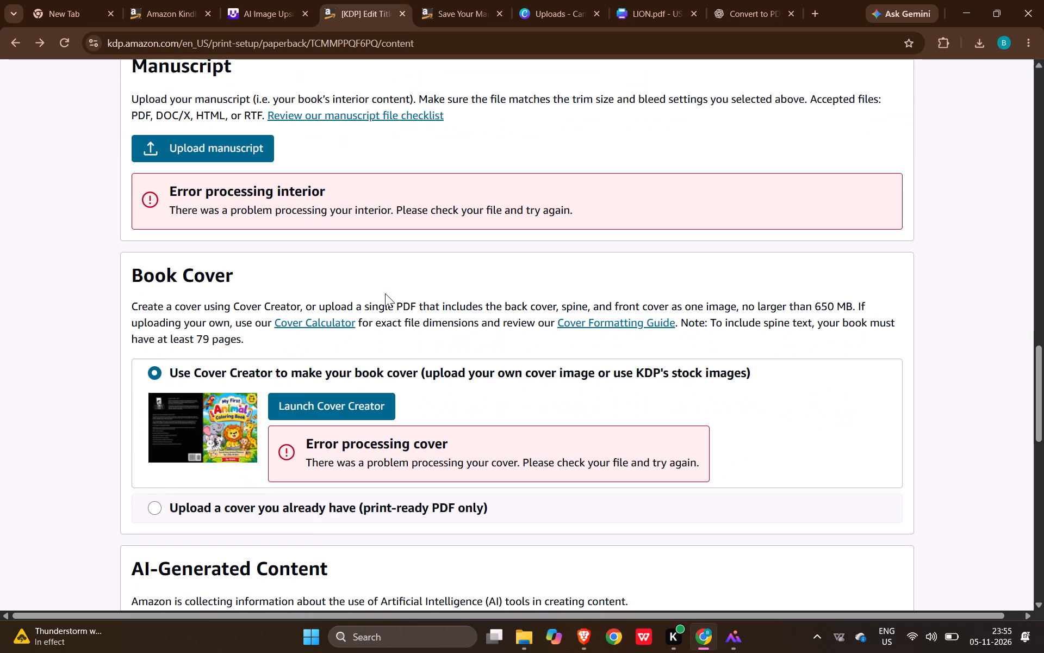
{"action": "scroll", "coordinate": [385, 293], "scroll_direction": "up", "scroll_amount": 9}
Upload the zipped LION.pdf from the Downloads folder again as the manuscript.
{"action": "scroll", "coordinate": [385, 293], "scroll_direction": "down", "scroll_amount": 4}
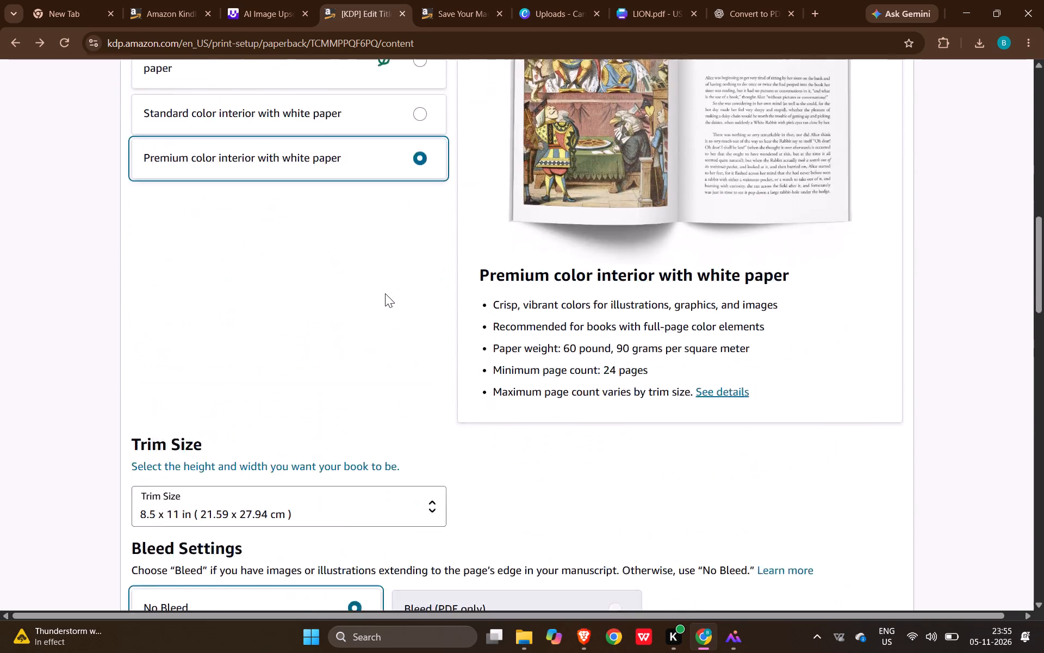
{"action": "scroll", "coordinate": [385, 293], "scroll_direction": "down", "scroll_amount": 4}
{"action": "left_click", "coordinate": [221, 334]}
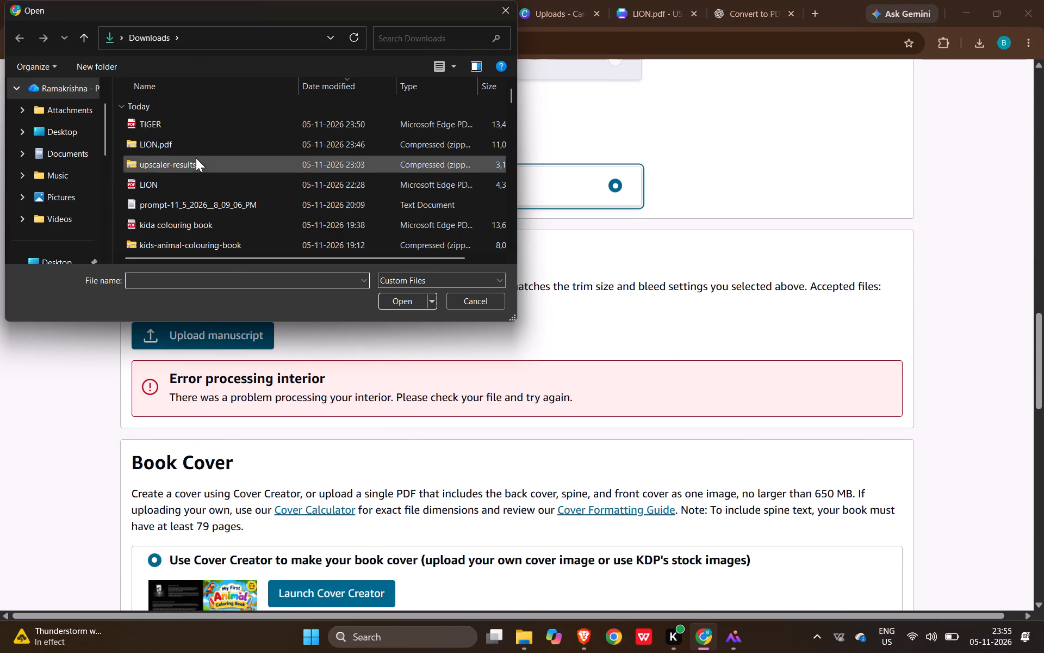
{"action": "double_click", "coordinate": [196, 149]}
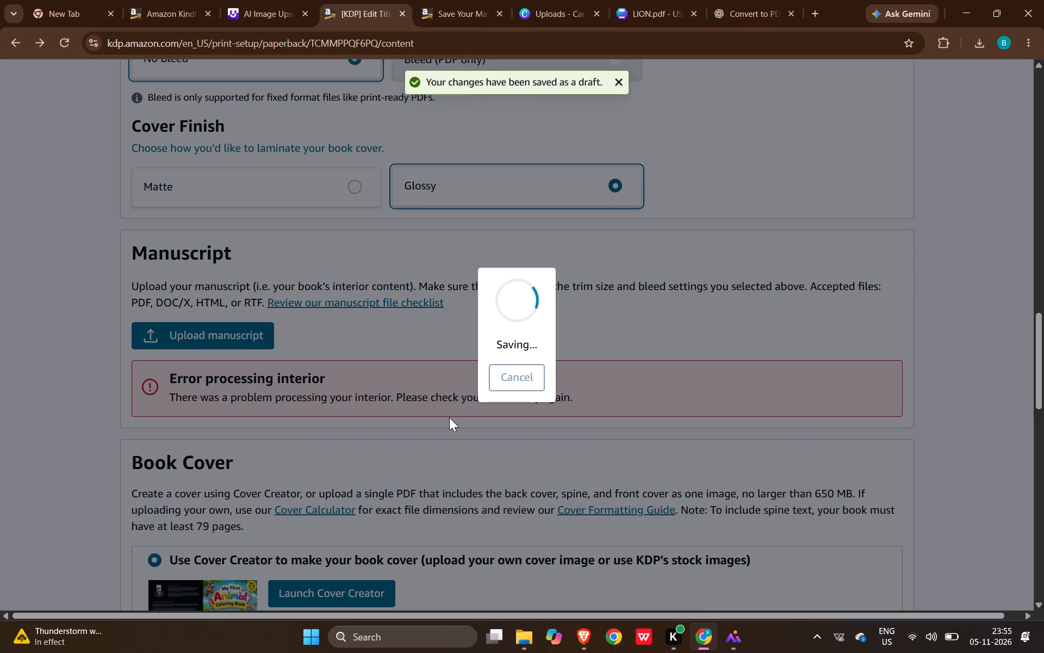
Examine the manuscript, book cover, AI-generated content and preview sections for the processing status of the uploaded files.
{"action": "scroll", "coordinate": [422, 423], "scroll_direction": "down", "scroll_amount": 3}
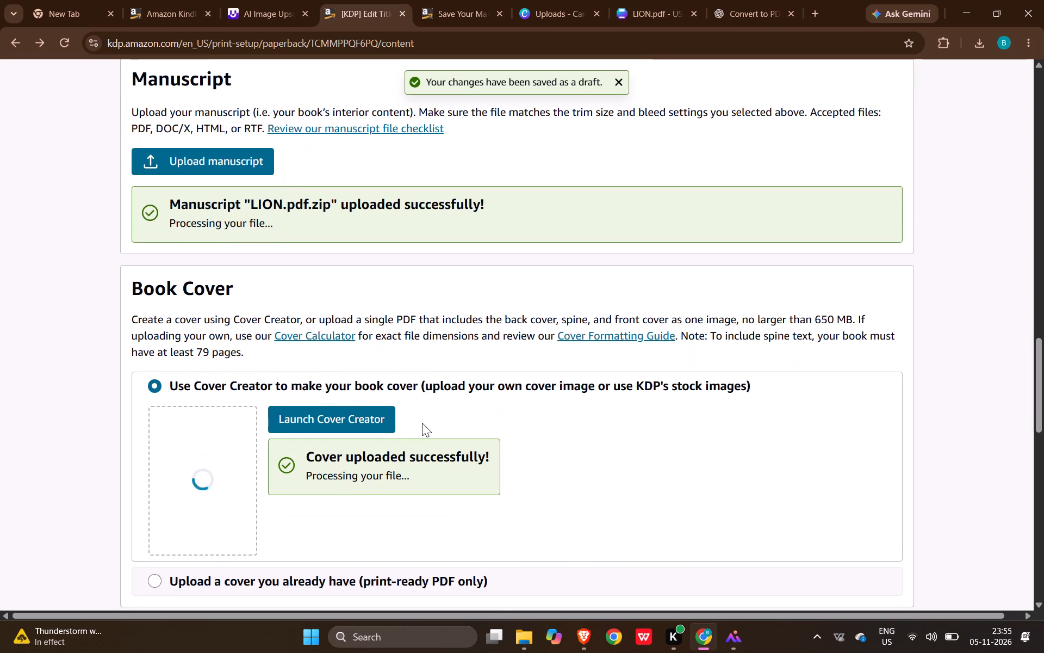
{"action": "scroll", "coordinate": [422, 423], "scroll_direction": "down", "scroll_amount": 2}
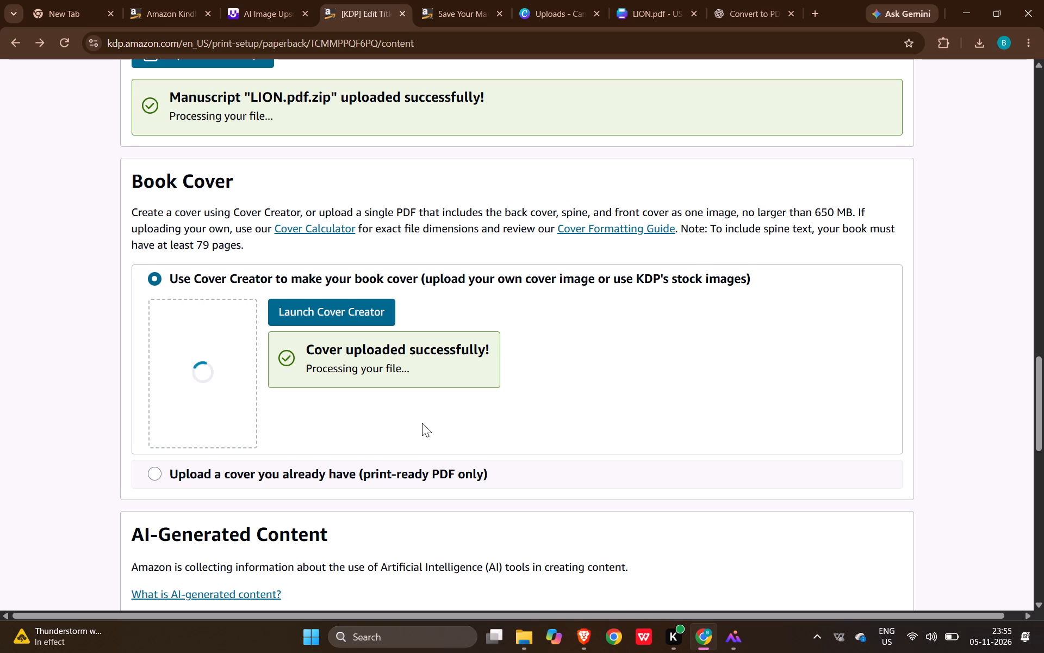
{"action": "scroll", "coordinate": [424, 381], "scroll_direction": "down", "scroll_amount": 8}
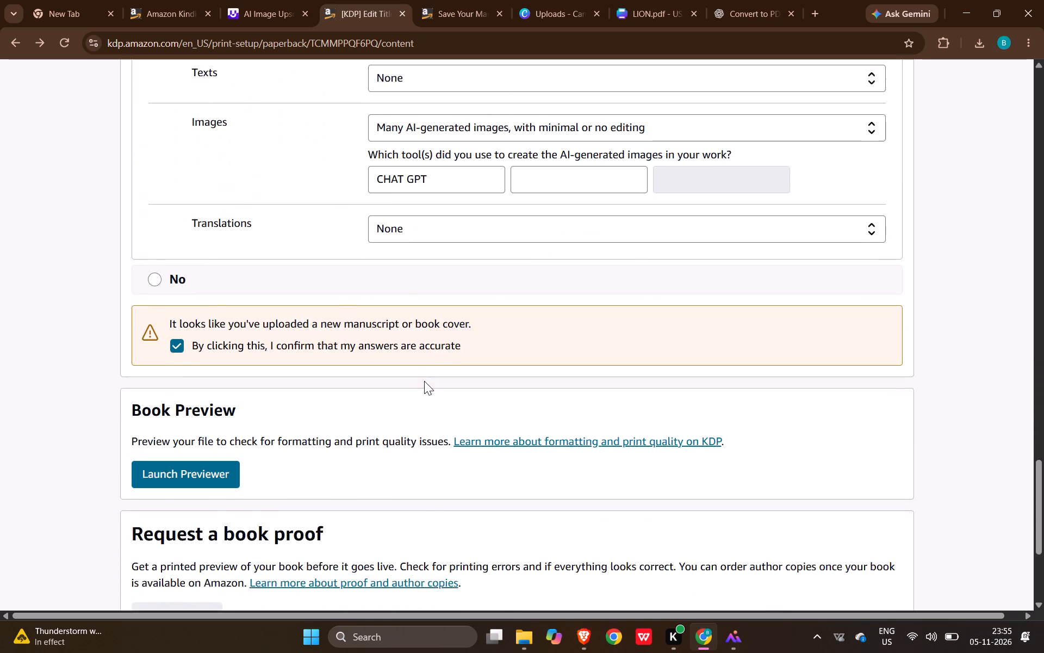
{"action": "scroll", "coordinate": [424, 381], "scroll_direction": "up", "scroll_amount": 6}
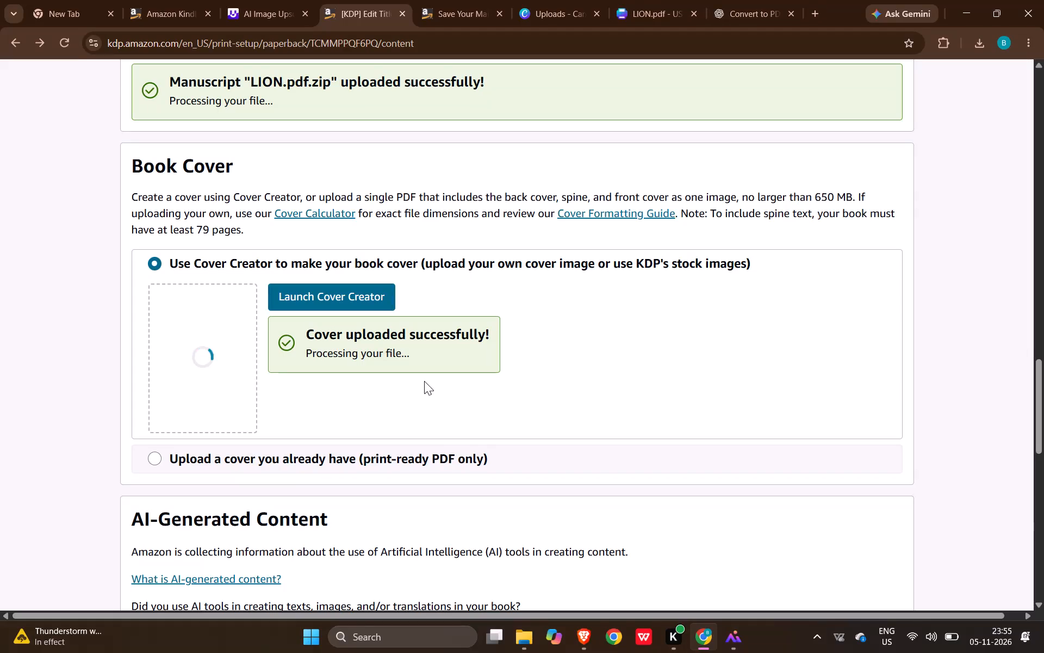
{"action": "scroll", "coordinate": [424, 381], "scroll_direction": "up", "scroll_amount": 4}
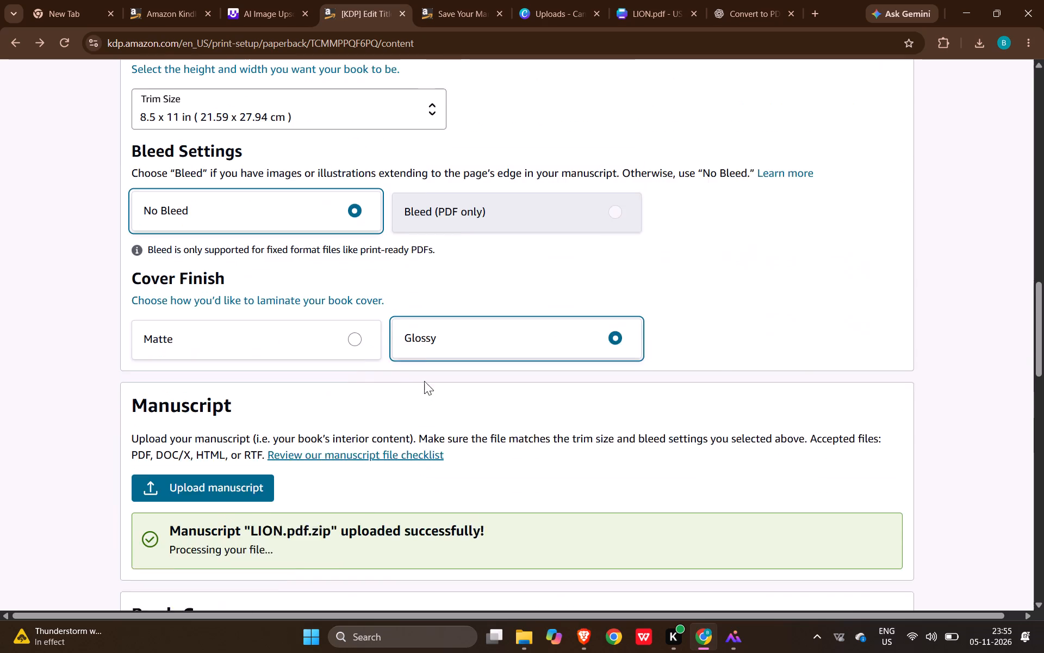
{"action": "scroll", "coordinate": [424, 381], "scroll_direction": "down", "scroll_amount": 5}
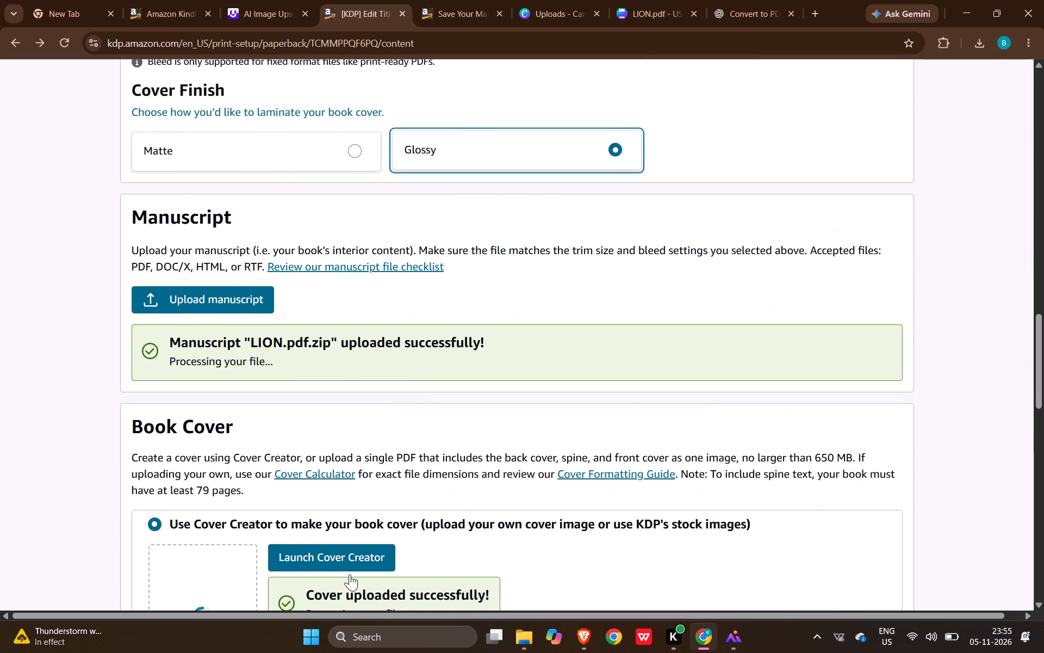
Switch to File Explorer, open the zipped LION.pdf in Downloads and view page images 1 and 7 inside it.
{"action": "left_click", "coordinate": [526, 624]}
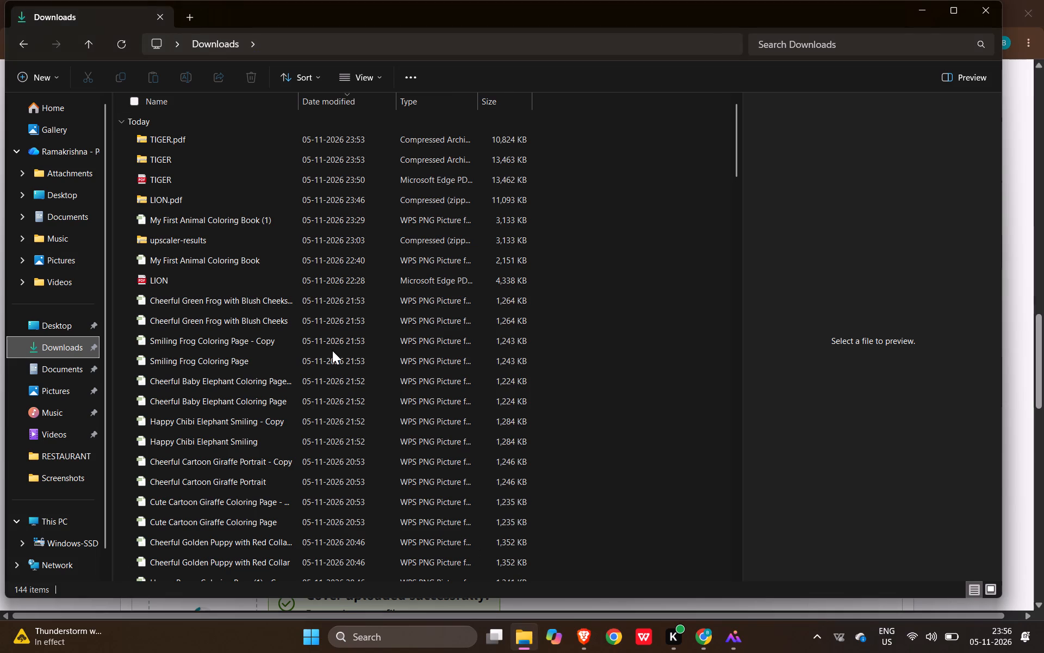
{"action": "double_click", "coordinate": [194, 199]}
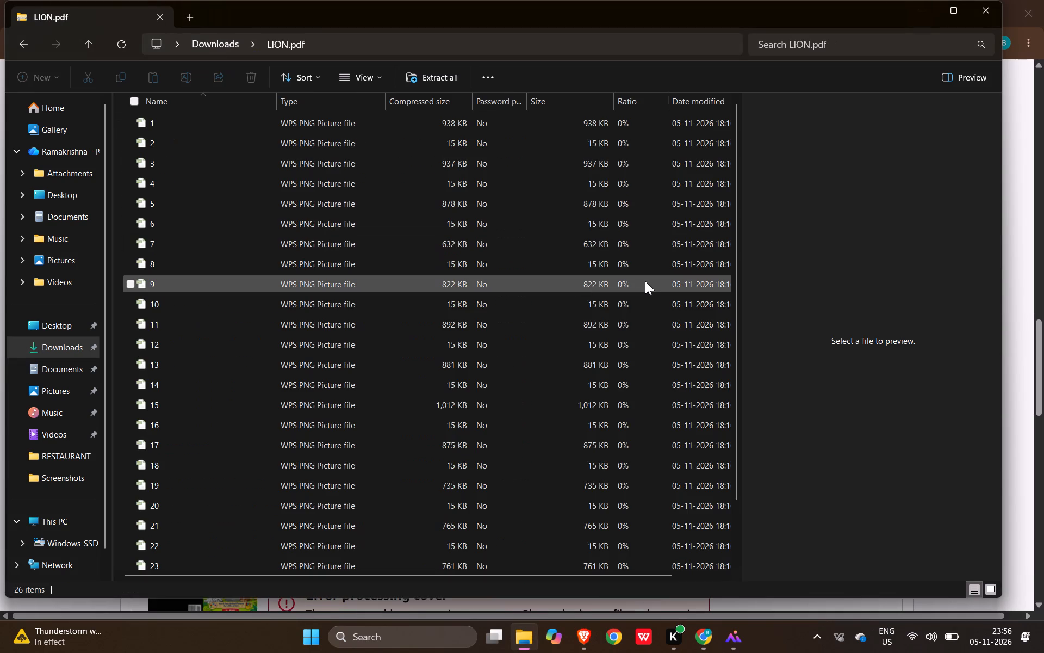
{"action": "left_click", "coordinate": [645, 281]}
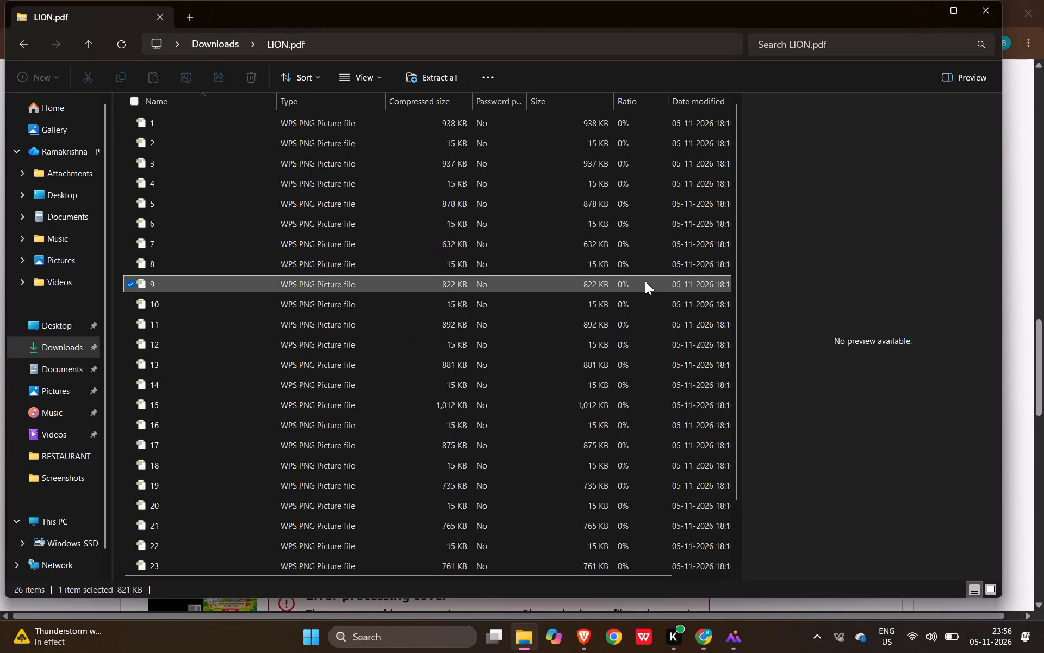
{"action": "double_click", "coordinate": [458, 115]}
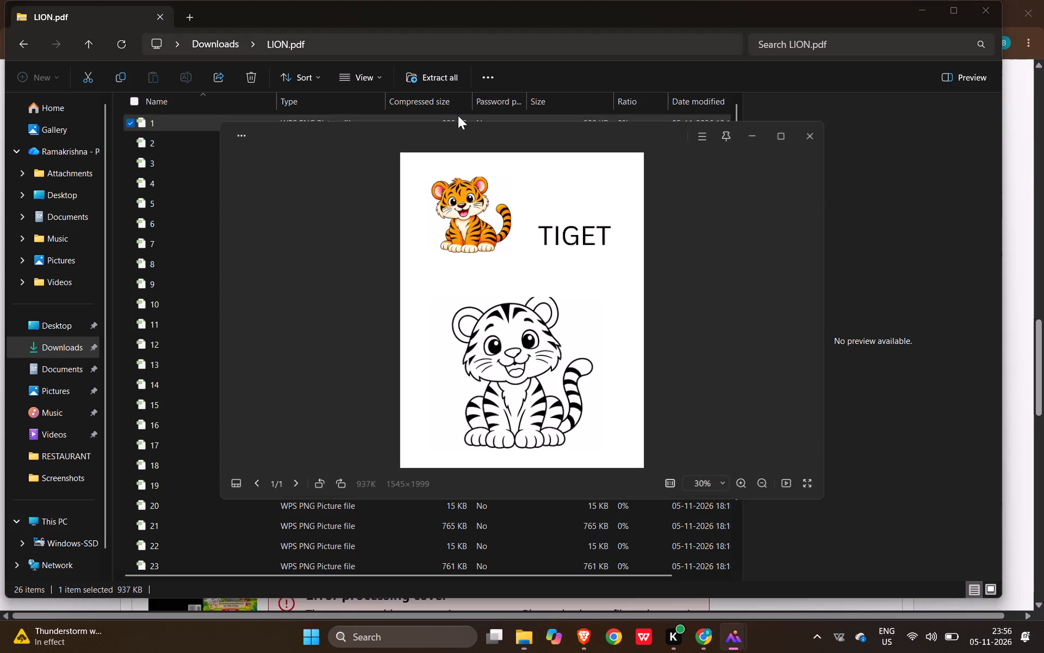
{"action": "scroll", "coordinate": [564, 273], "scroll_direction": "down", "scroll_amount": 5}
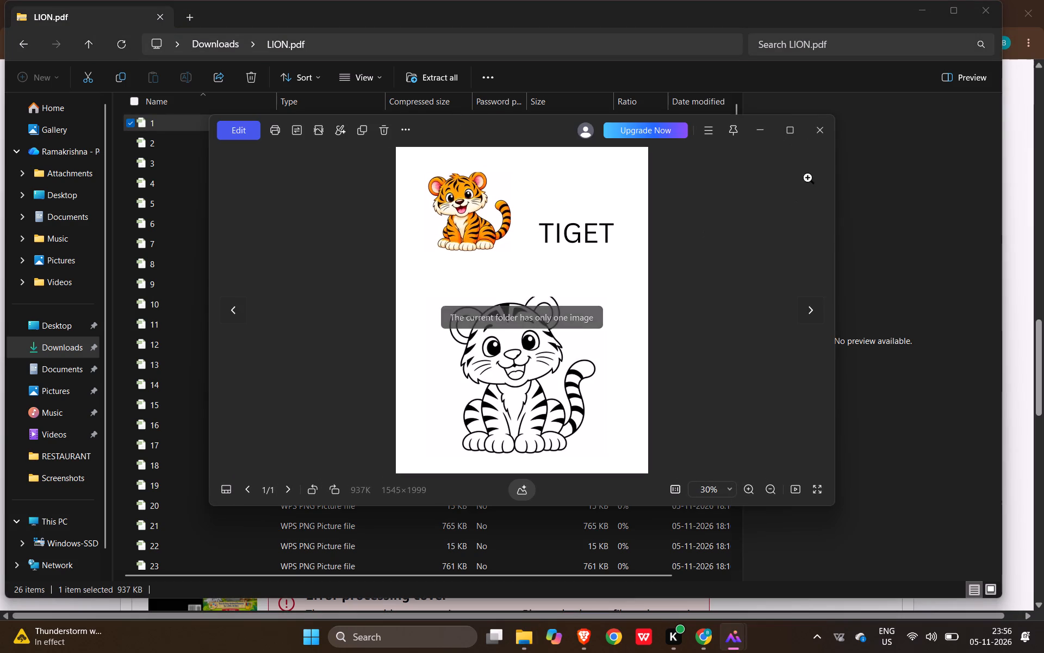
{"action": "left_click", "coordinate": [828, 133]}
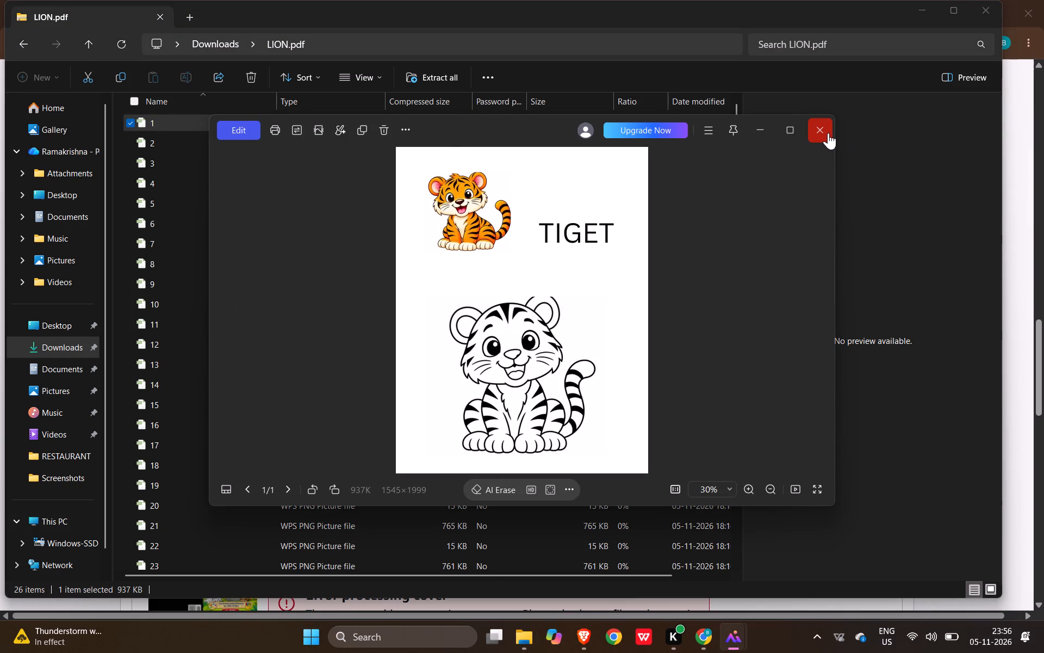
{"action": "double_click", "coordinate": [359, 238]}
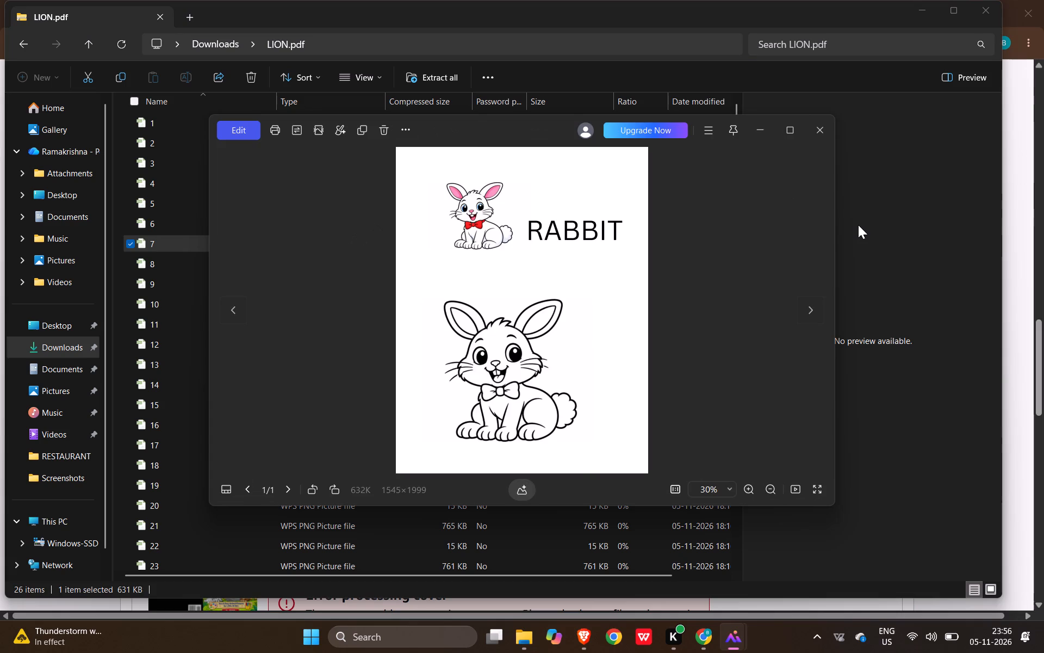
{"action": "left_click", "coordinate": [858, 225]}
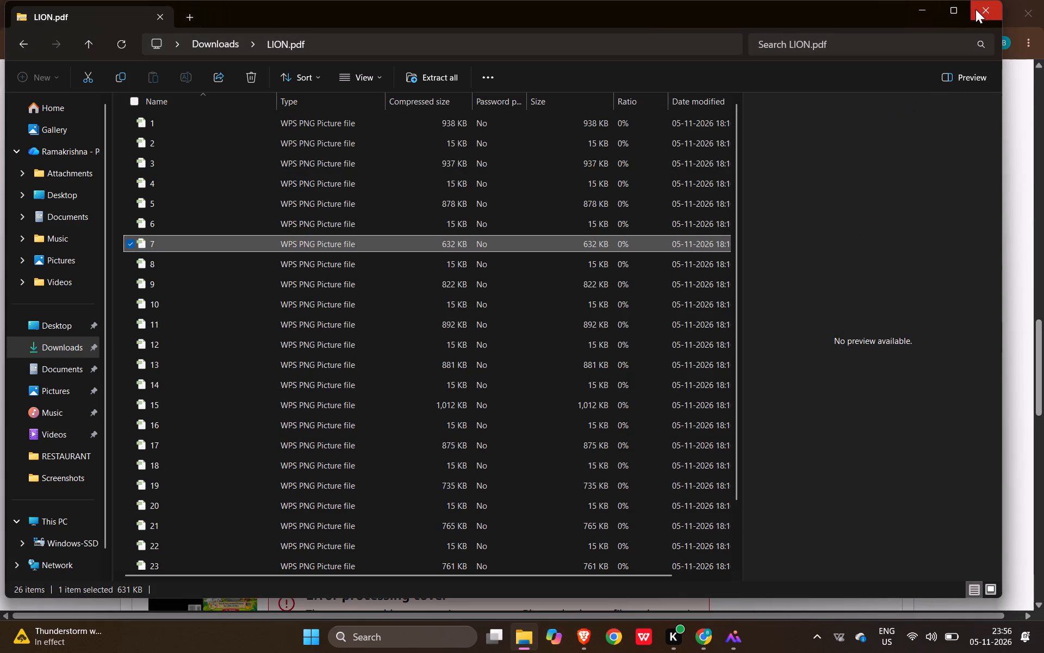
{"action": "left_click", "coordinate": [975, 9]}
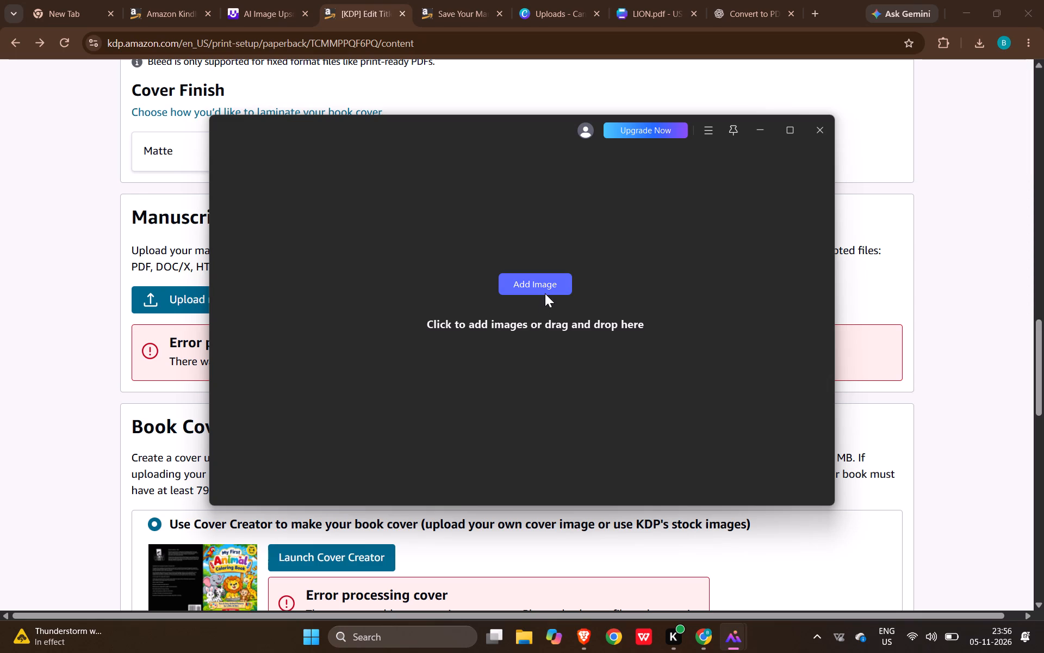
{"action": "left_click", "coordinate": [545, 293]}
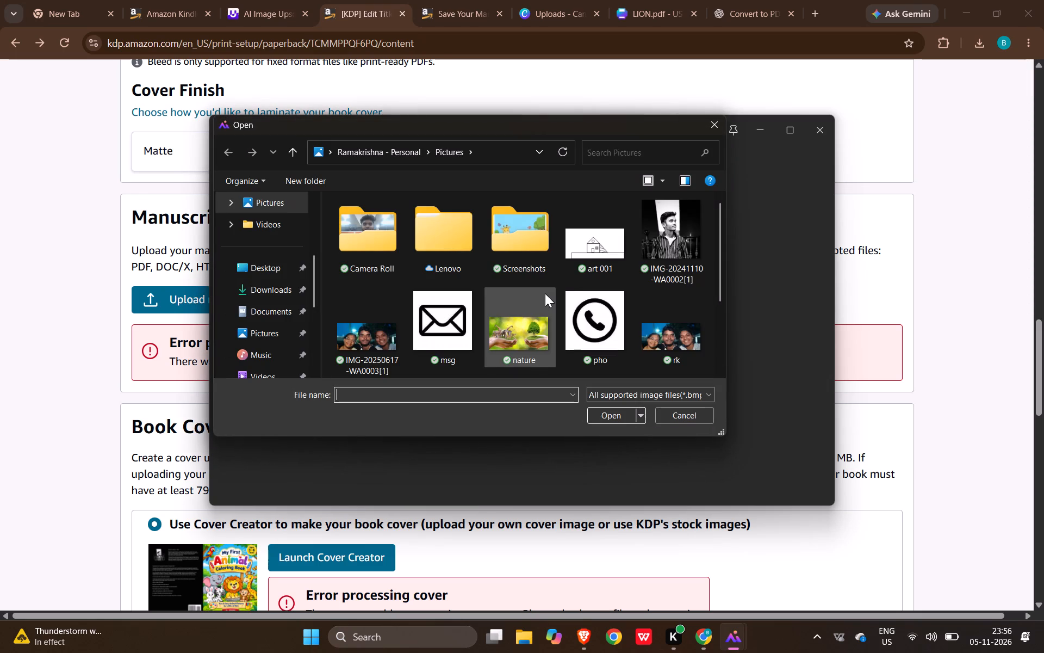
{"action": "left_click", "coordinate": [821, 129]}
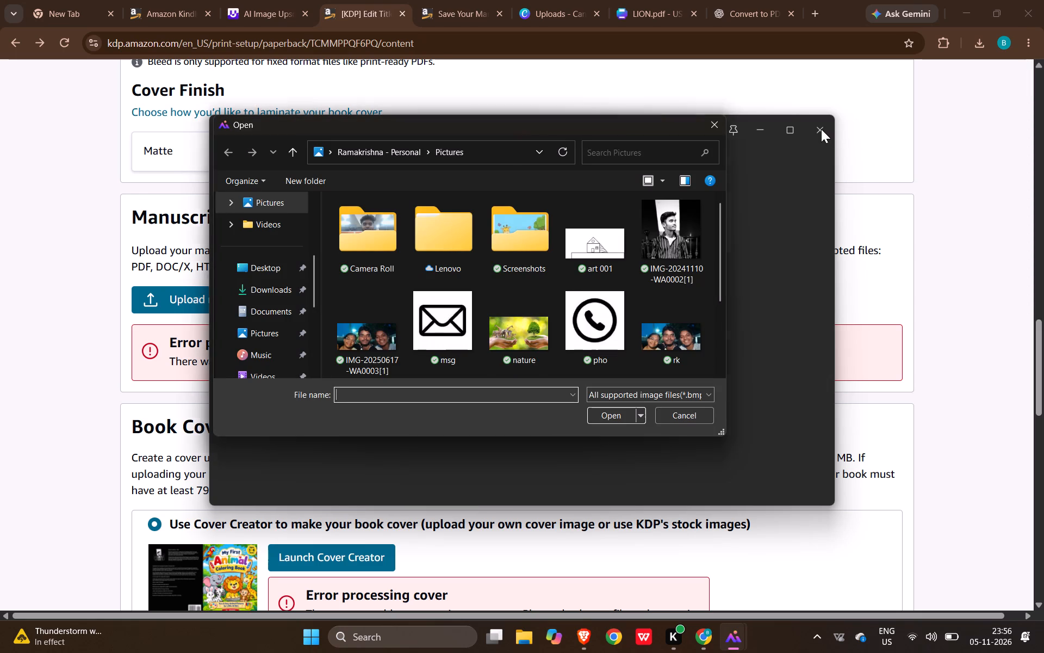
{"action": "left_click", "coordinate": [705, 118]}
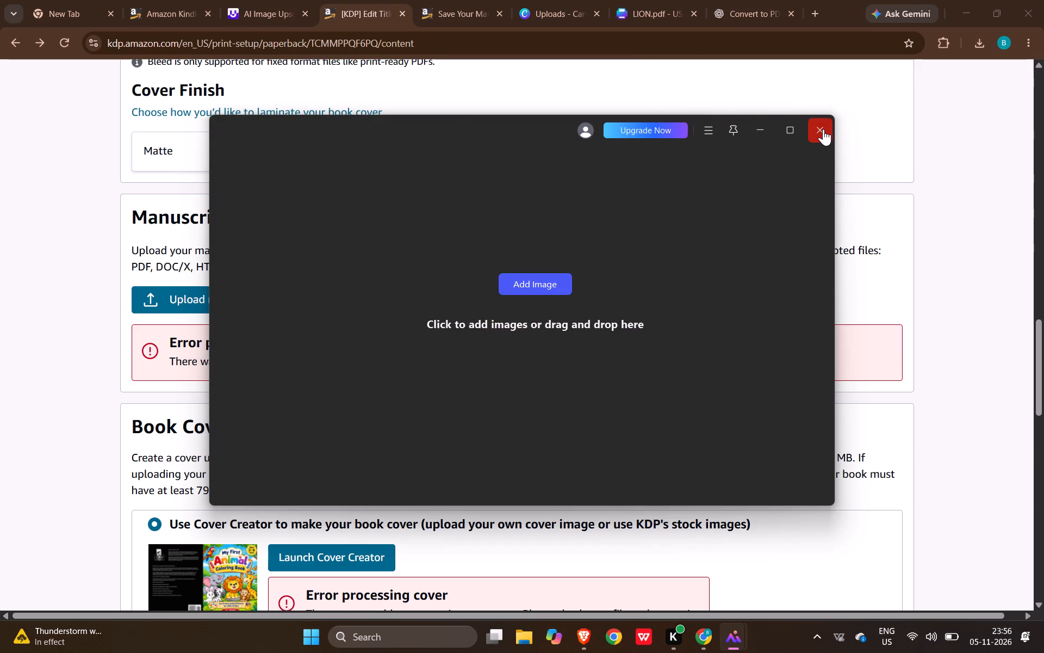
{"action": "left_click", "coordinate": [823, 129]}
Upload TIGER.pdf from the Downloads folder as the manuscript on the KDP content page.
{"action": "scroll", "coordinate": [476, 322], "scroll_direction": "down", "scroll_amount": 3}
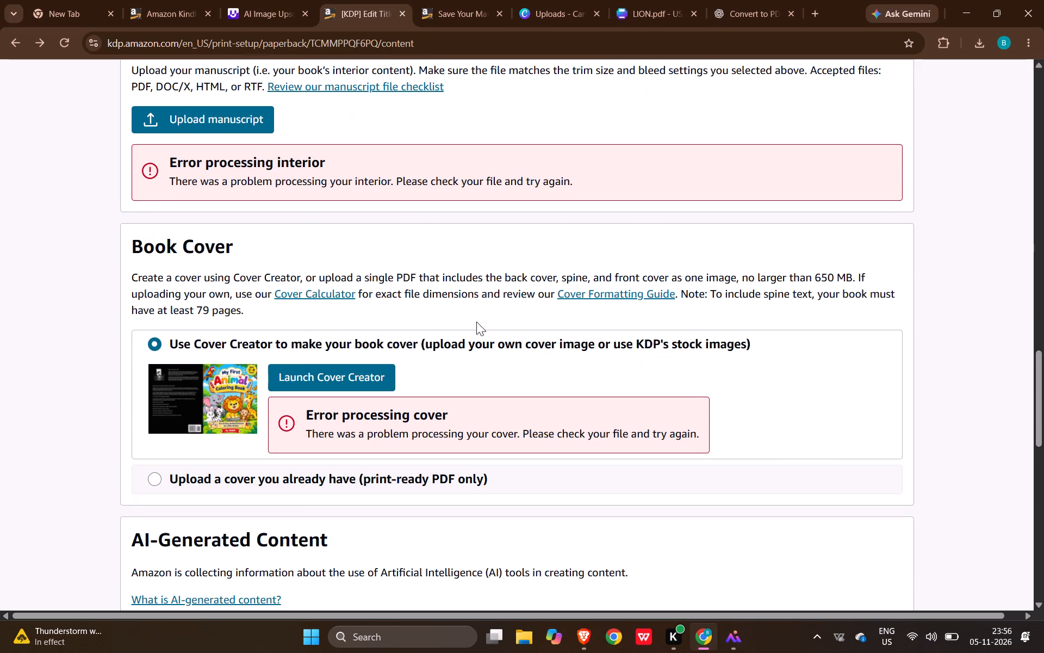
{"action": "scroll", "coordinate": [476, 322], "scroll_direction": "up", "scroll_amount": 3}
{"action": "left_click", "coordinate": [252, 319]}
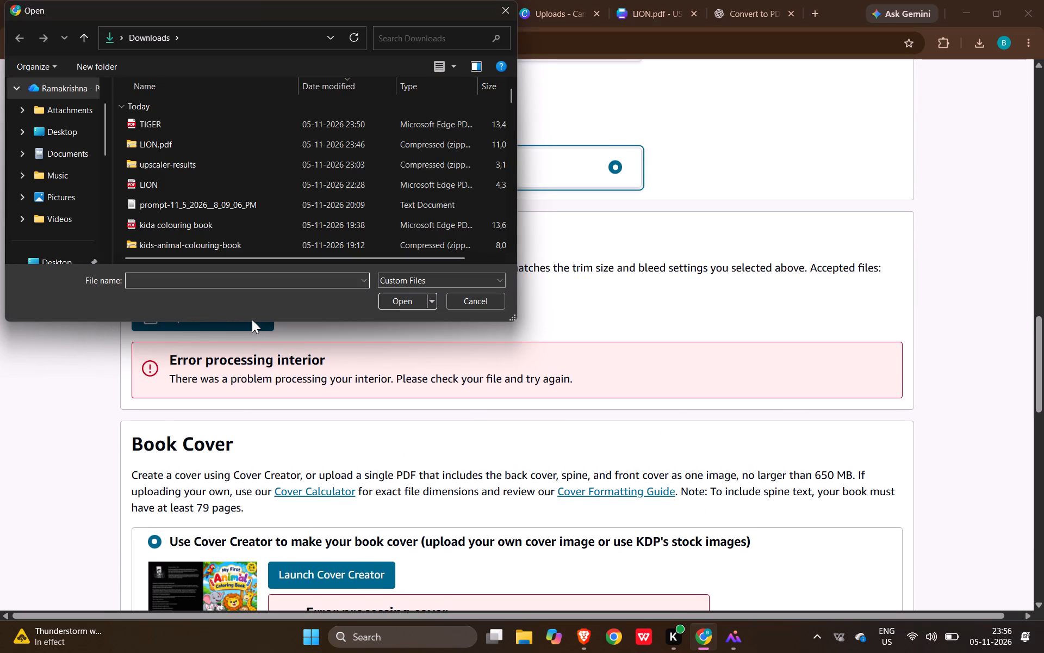
{"action": "double_click", "coordinate": [224, 116]}
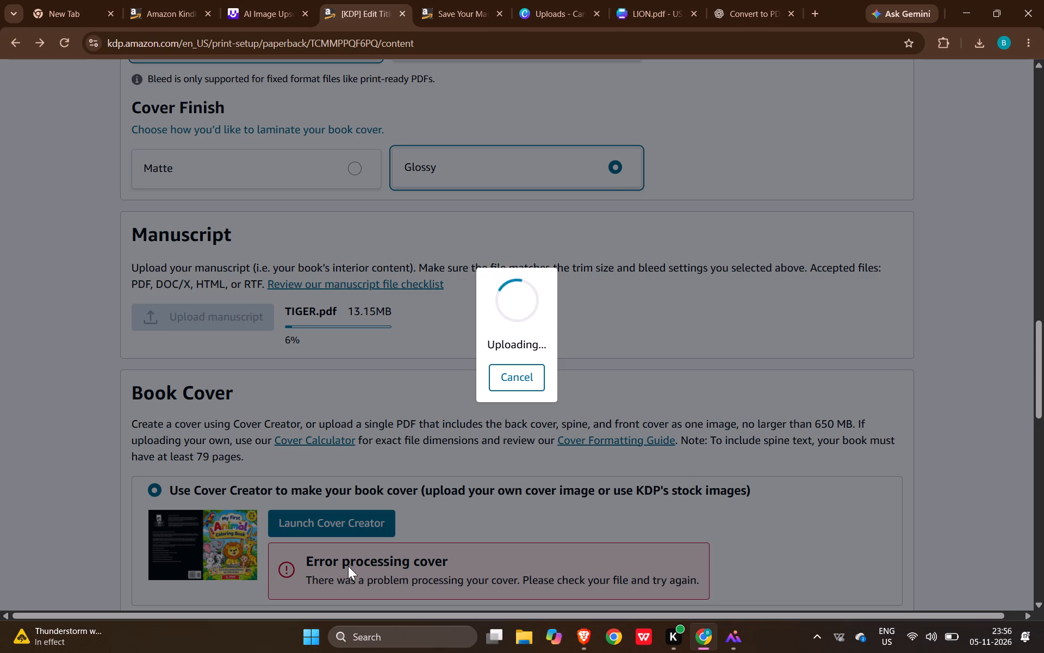
Switch to File Explorer and examine the page previews of the LION and TIGER PDFs in Downloads.
{"action": "left_click", "coordinate": [521, 630]}
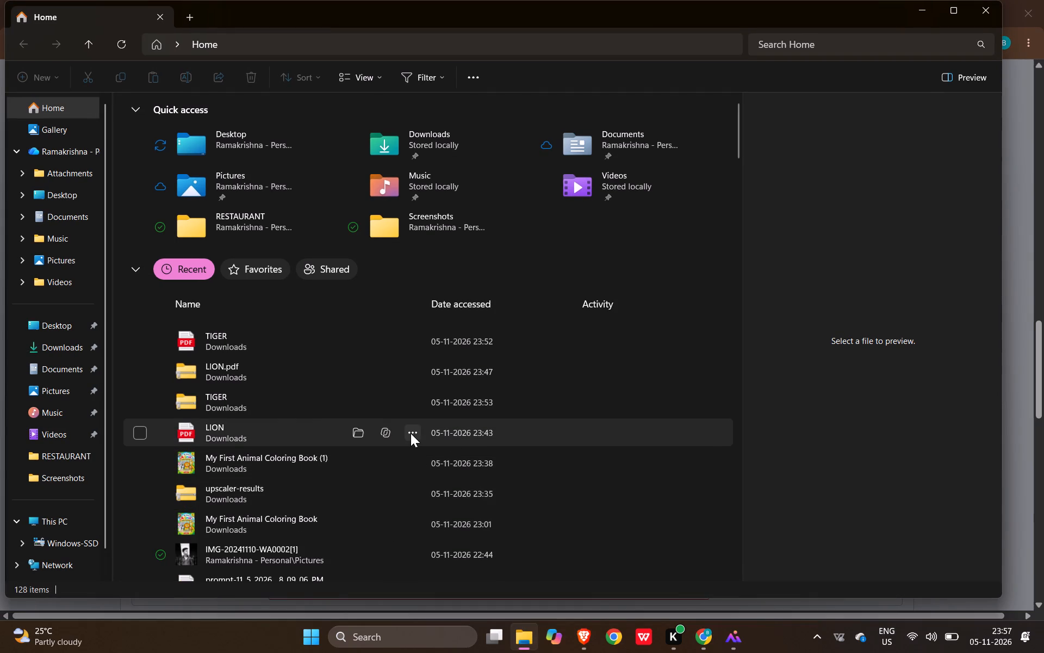
{"action": "left_click", "coordinate": [269, 427]}
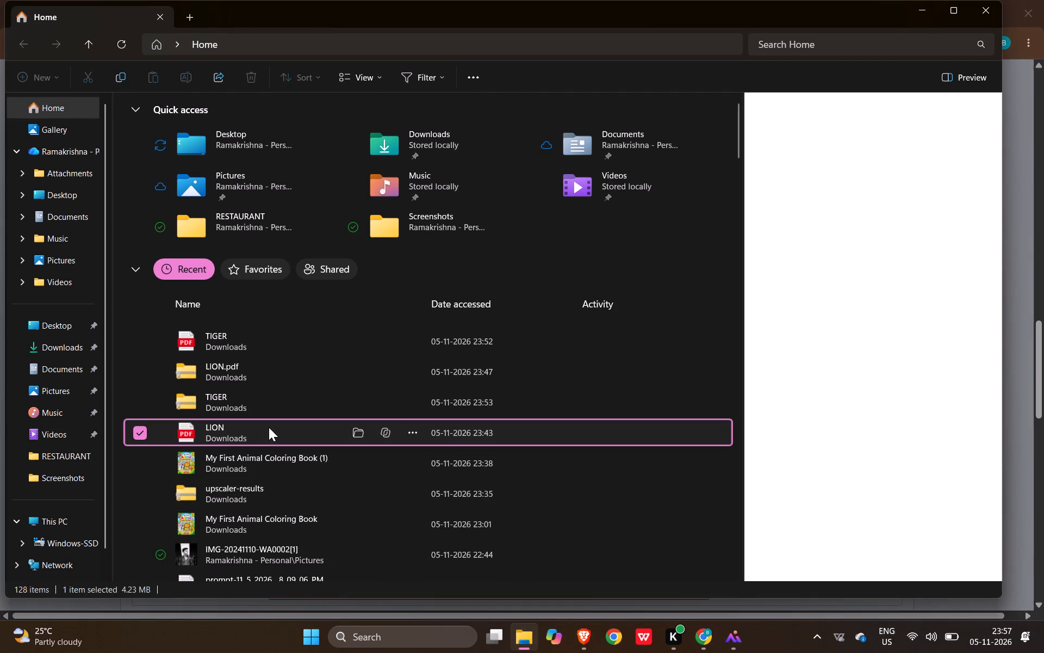
{"action": "left_click", "coordinate": [73, 353]}
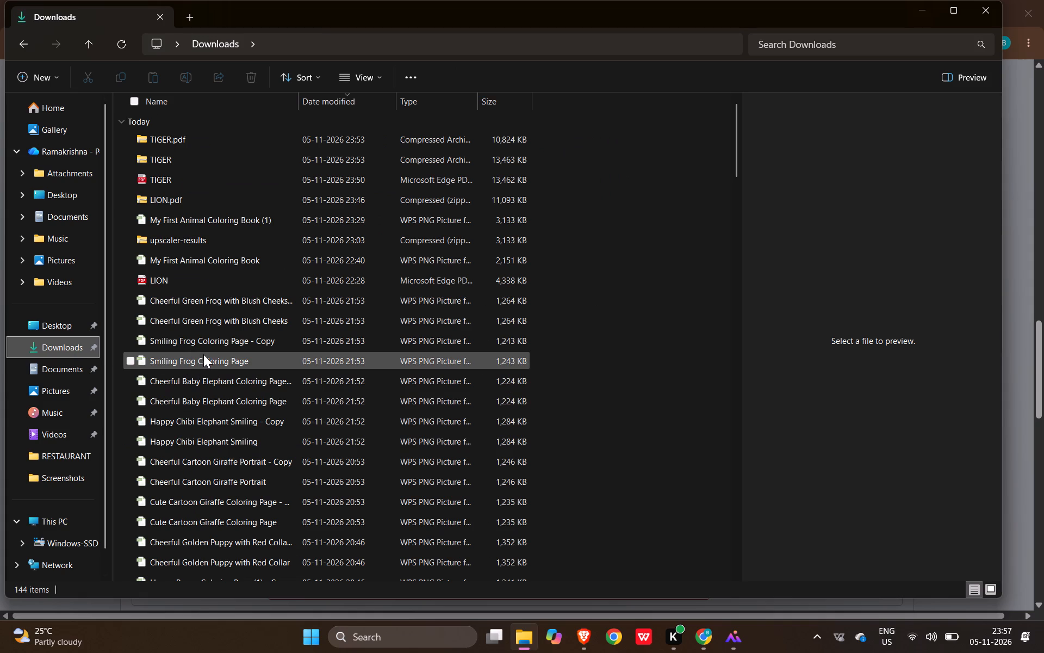
{"action": "left_click", "coordinate": [197, 282]}
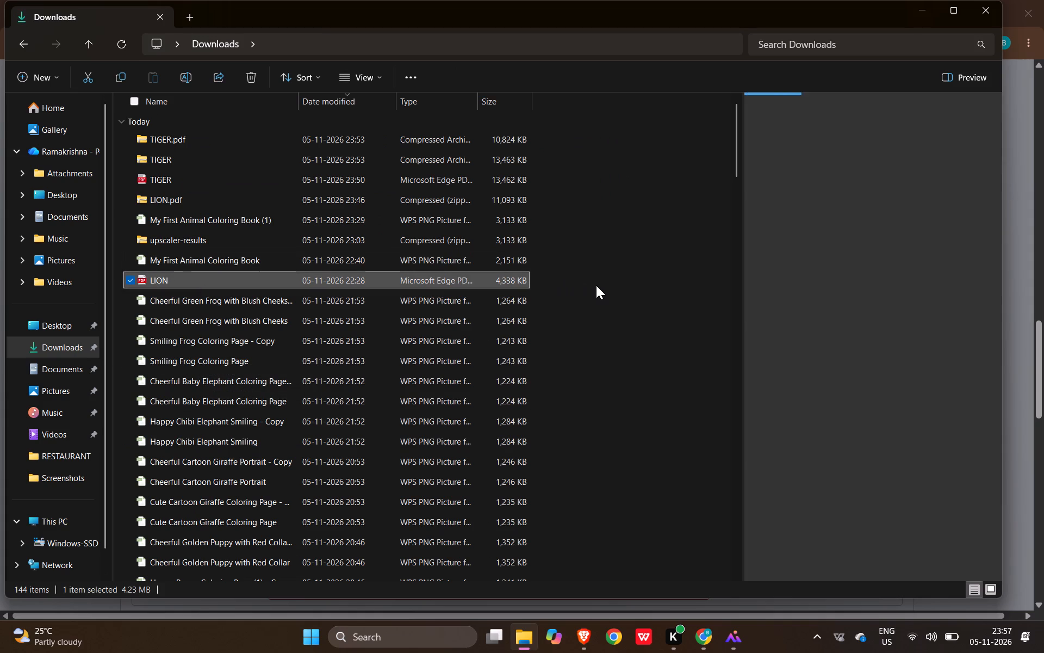
{"action": "scroll", "coordinate": [866, 344], "scroll_direction": "down", "scroll_amount": 6}
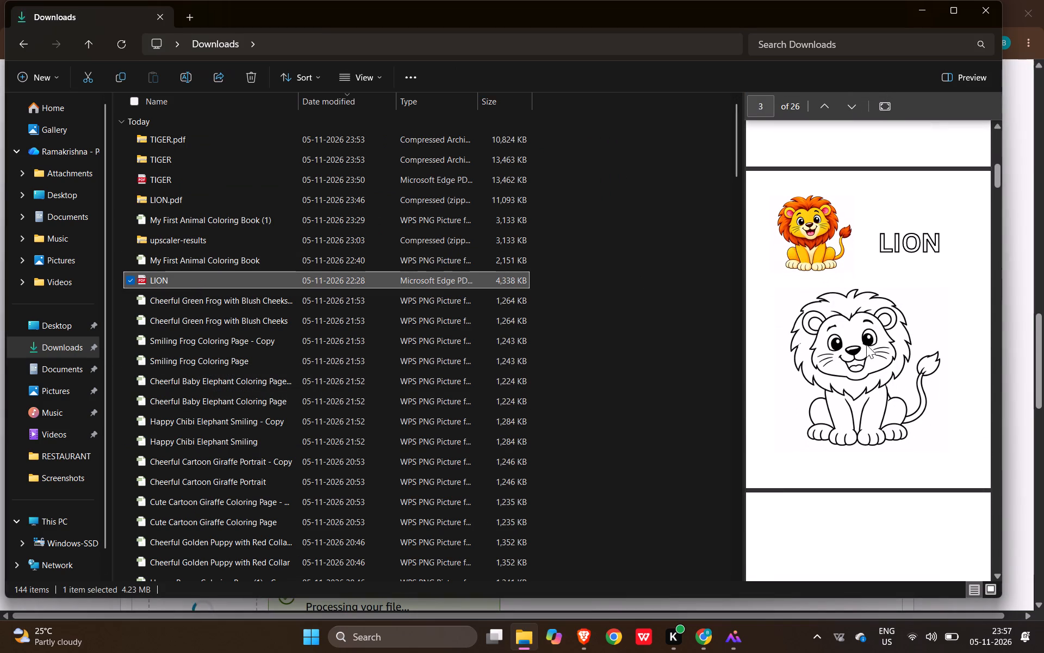
{"action": "left_click", "coordinate": [310, 196]}
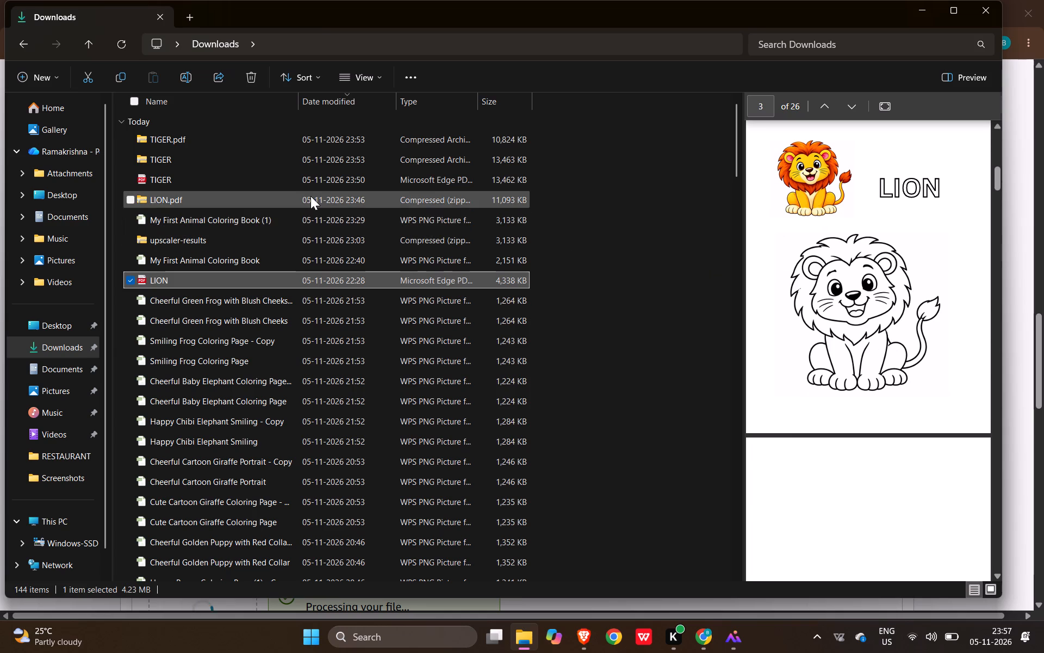
{"action": "left_click", "coordinate": [282, 176]}
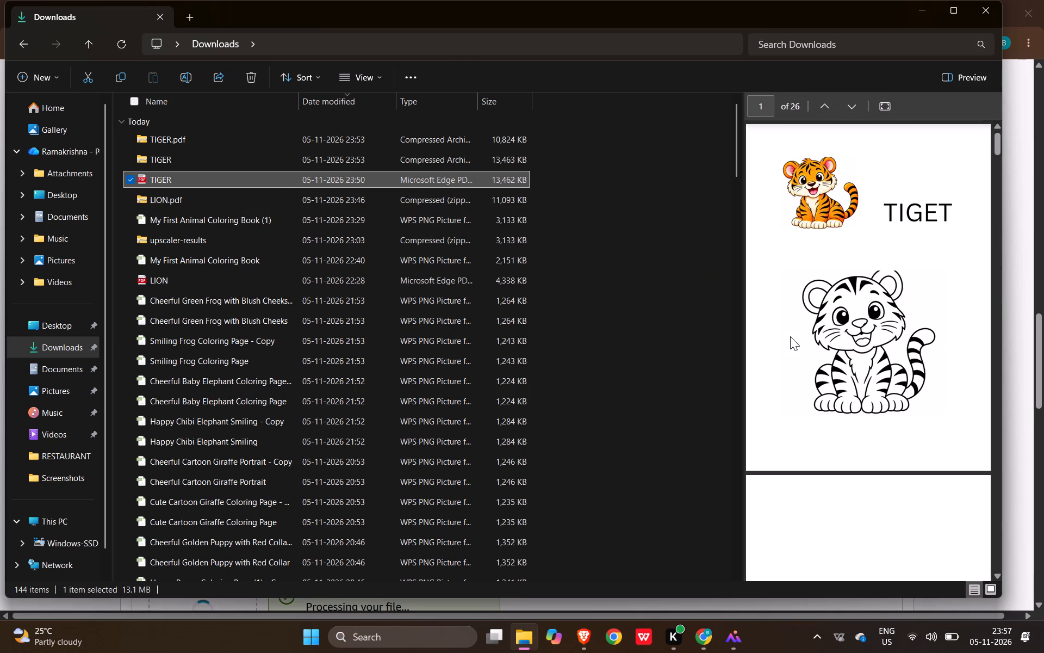
{"action": "scroll", "coordinate": [790, 336], "scroll_direction": "down", "scroll_amount": 16}
{"action": "scroll", "coordinate": [790, 336], "scroll_direction": "down", "scroll_amount": 6}
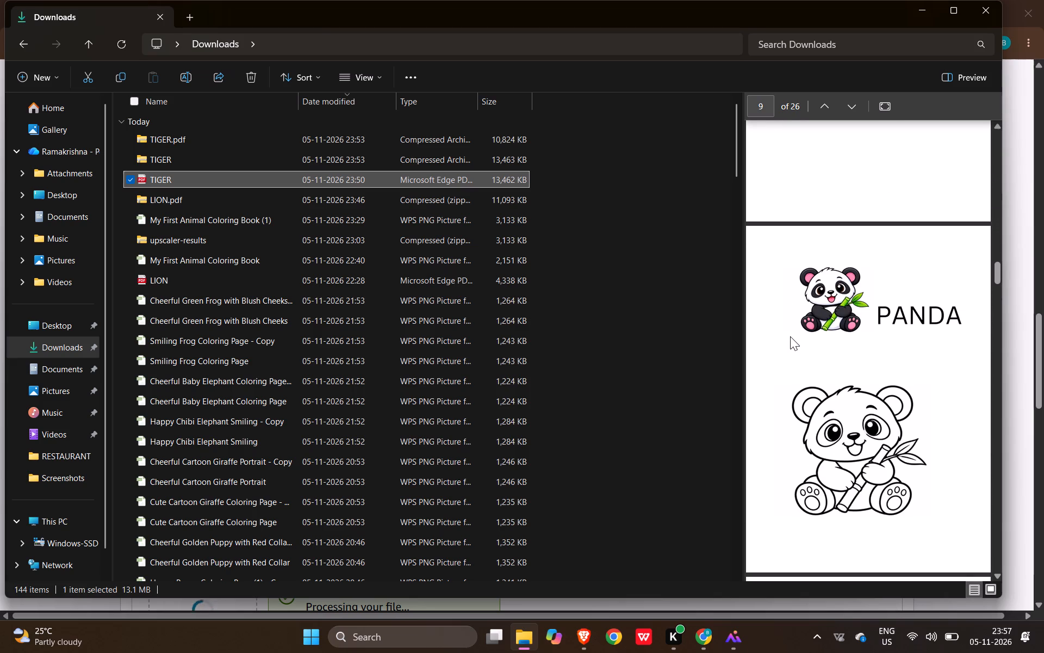
{"action": "left_click", "coordinate": [920, 12]}
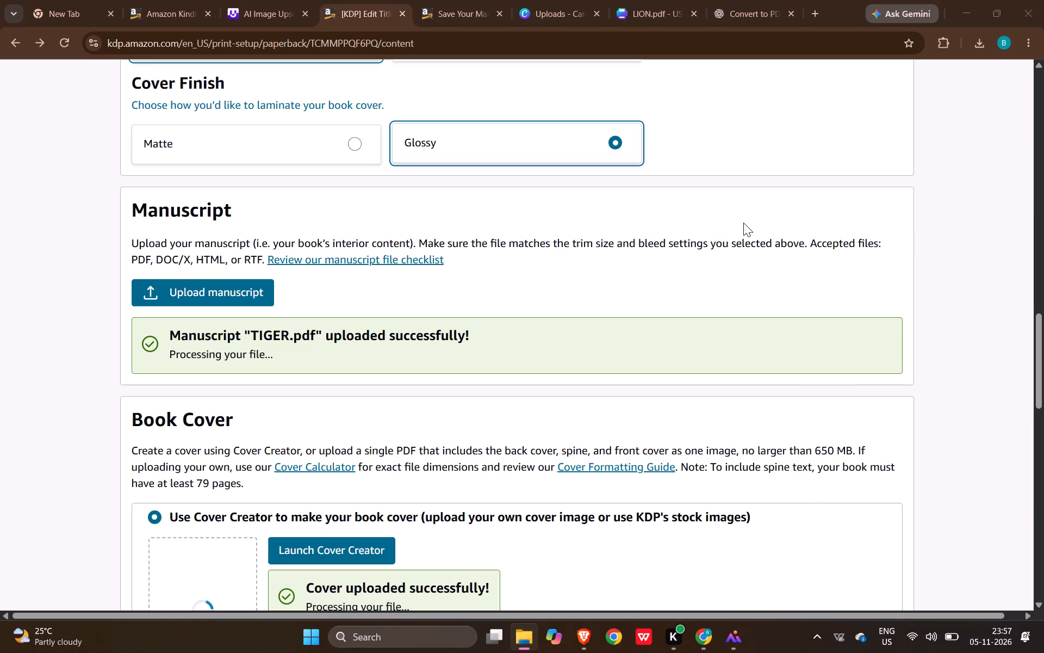
Switch to the LION.pdf design in Canva and review its pages back to page 1 and its file options.
{"action": "left_click", "coordinate": [652, 21]}
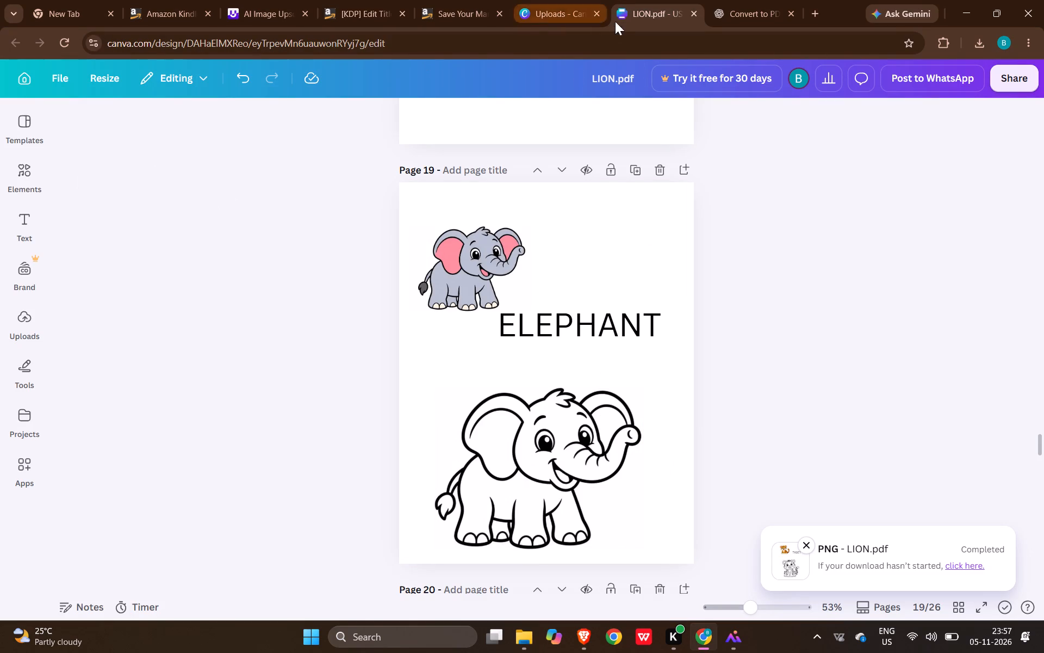
{"action": "scroll", "coordinate": [366, 251], "scroll_direction": "up", "scroll_amount": 19}
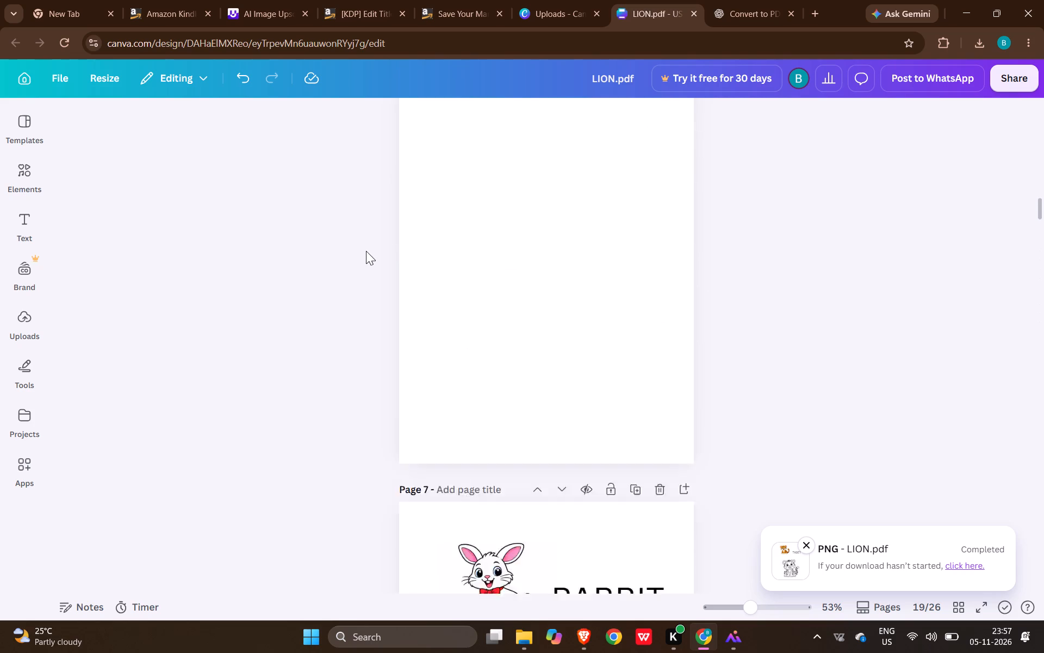
{"action": "scroll", "coordinate": [366, 251], "scroll_direction": "up", "scroll_amount": 7}
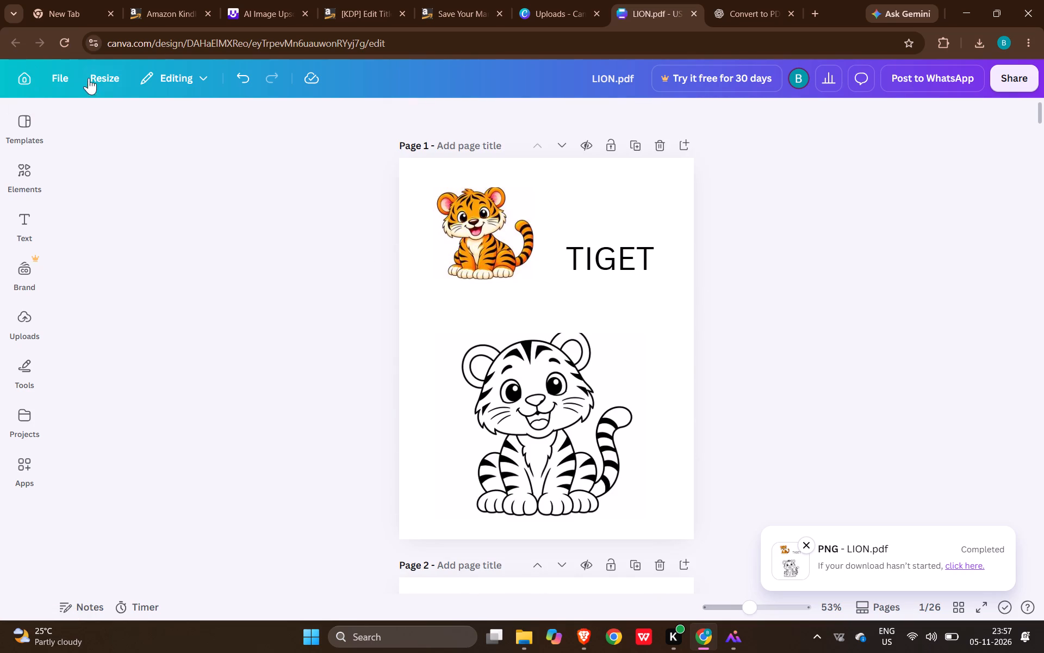
{"action": "left_click", "coordinate": [70, 75]}
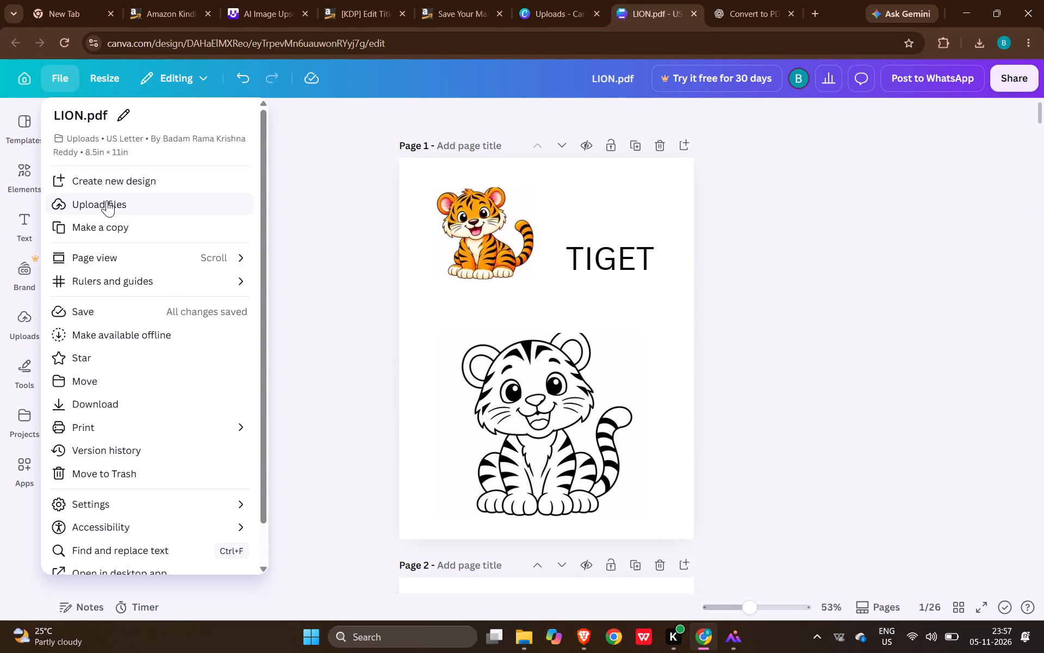
{"action": "left_click", "coordinate": [388, 156]}
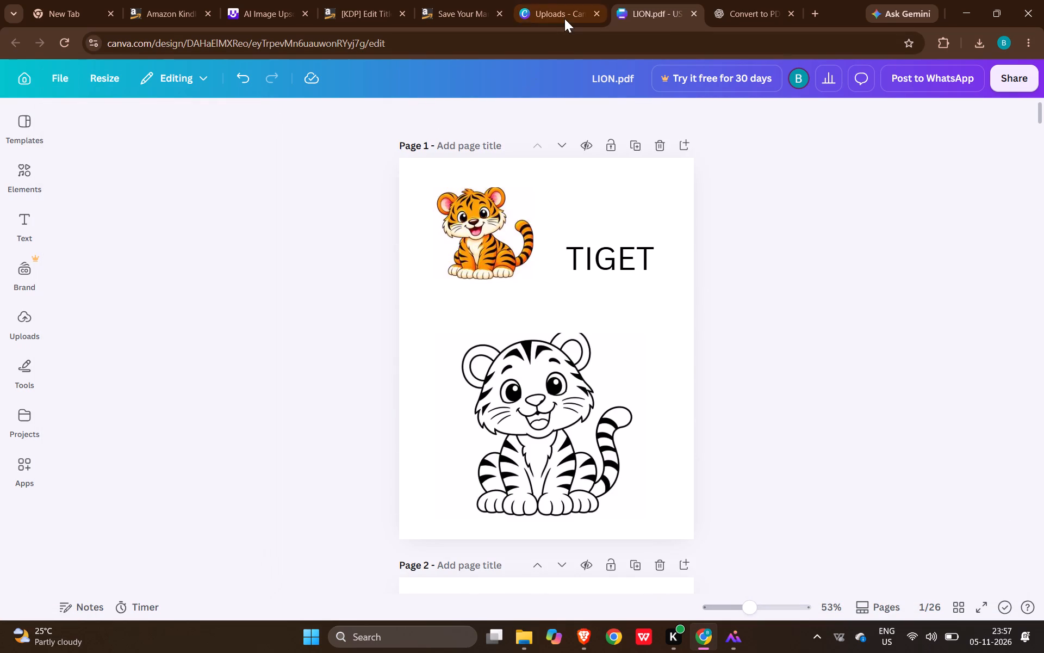
Upload the LION PDF from the Downloads folder to Canva and open the newly uploaded design.
{"action": "left_click", "coordinate": [564, 16]}
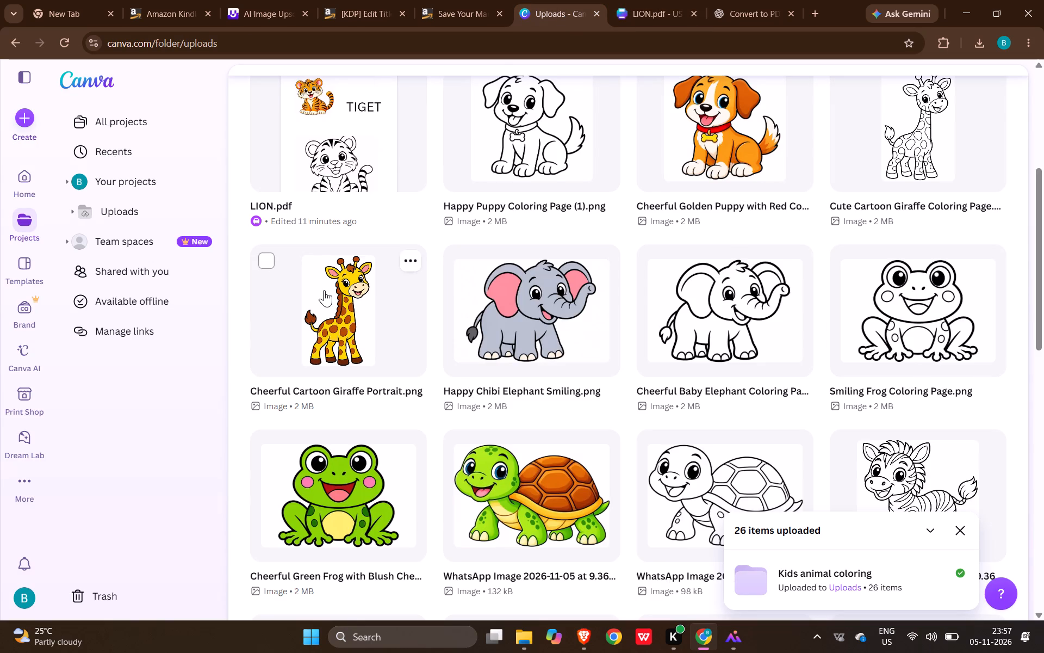
{"action": "scroll", "coordinate": [324, 290], "scroll_direction": "up", "scroll_amount": 5}
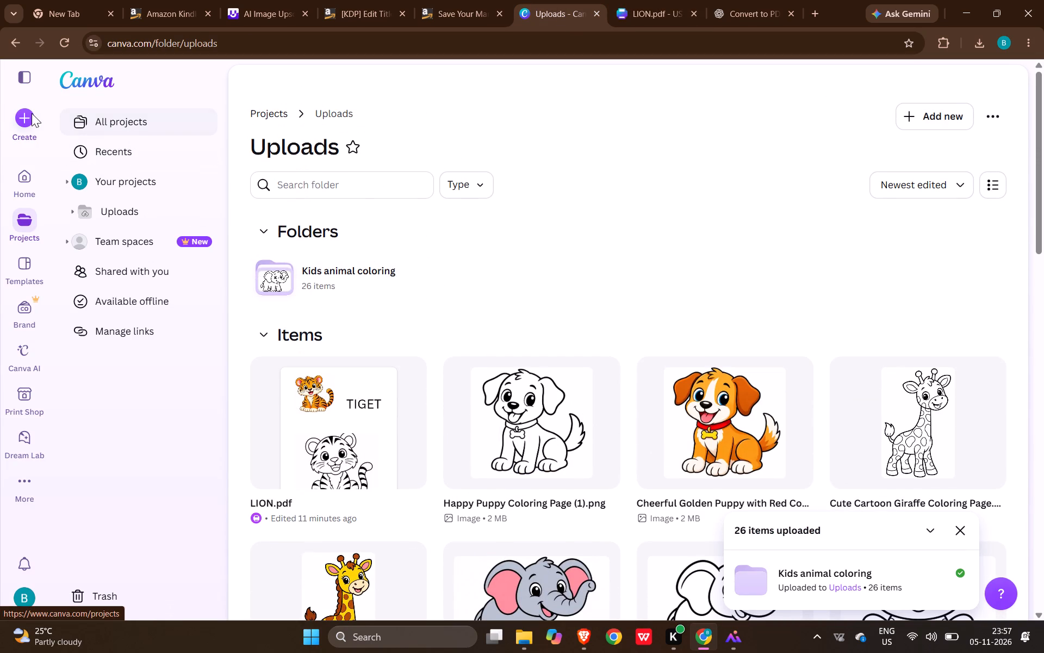
{"action": "left_click", "coordinate": [18, 113]}
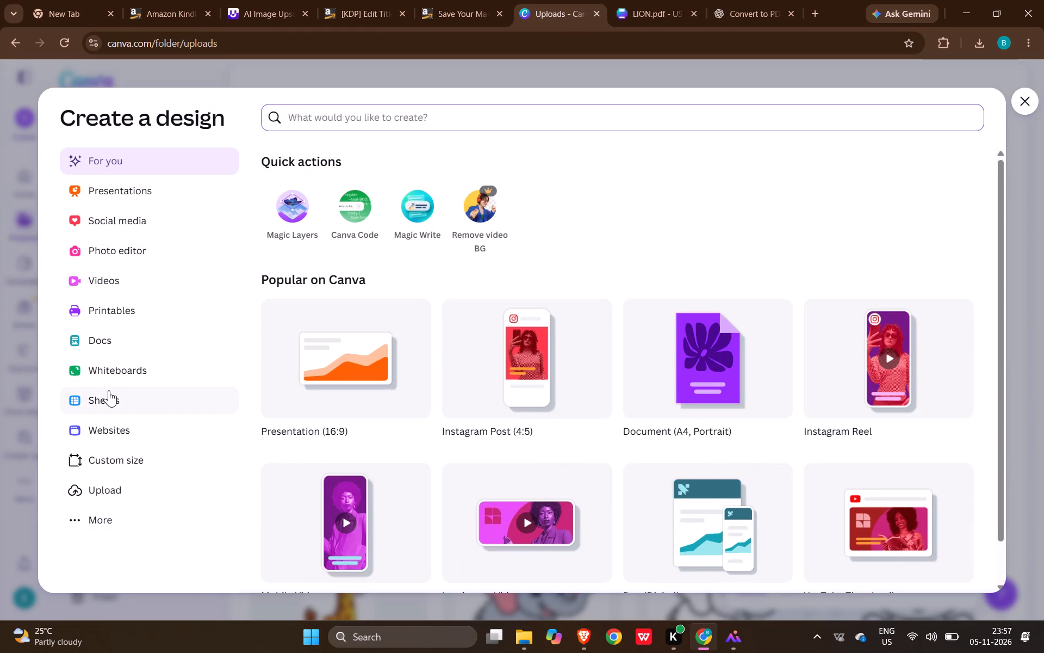
{"action": "left_click", "coordinate": [133, 496]}
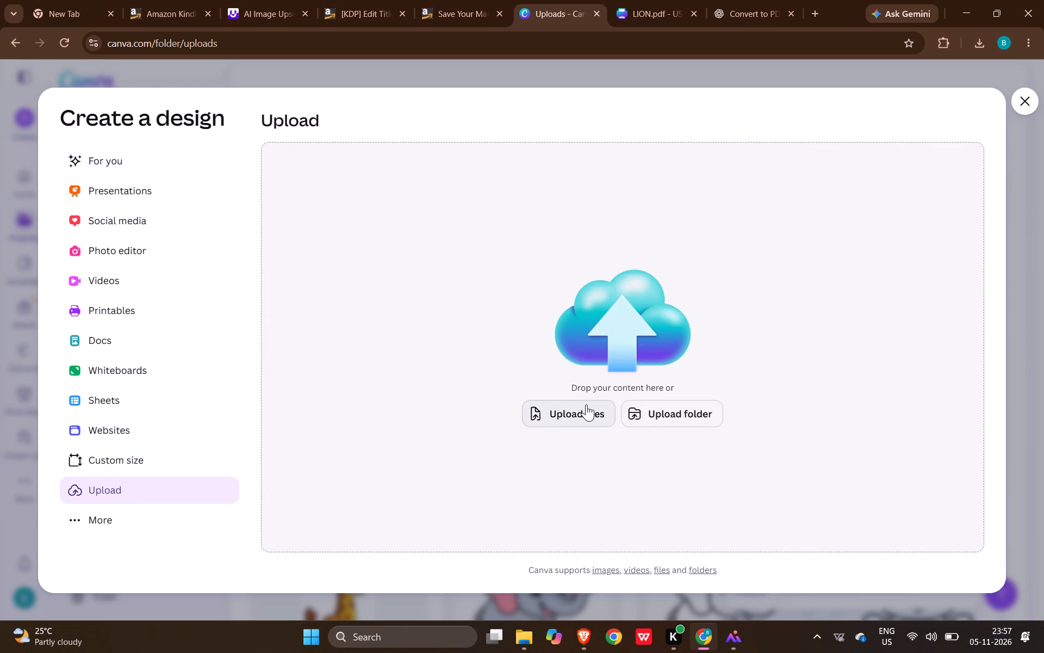
{"action": "left_click", "coordinate": [586, 404]}
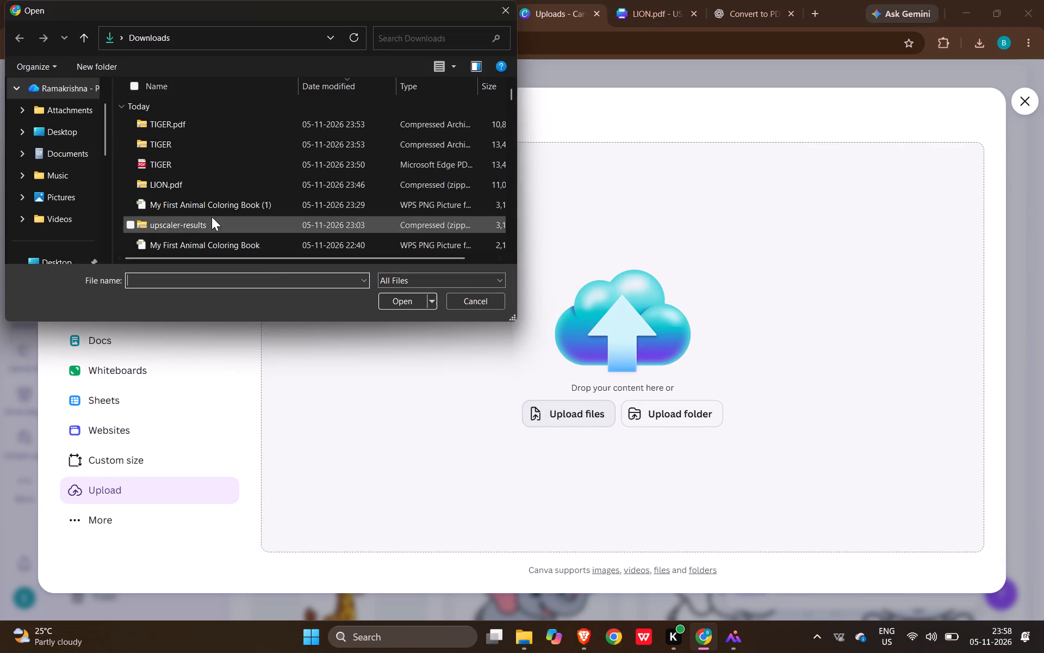
{"action": "scroll", "coordinate": [170, 165], "scroll_direction": "down", "scroll_amount": 1}
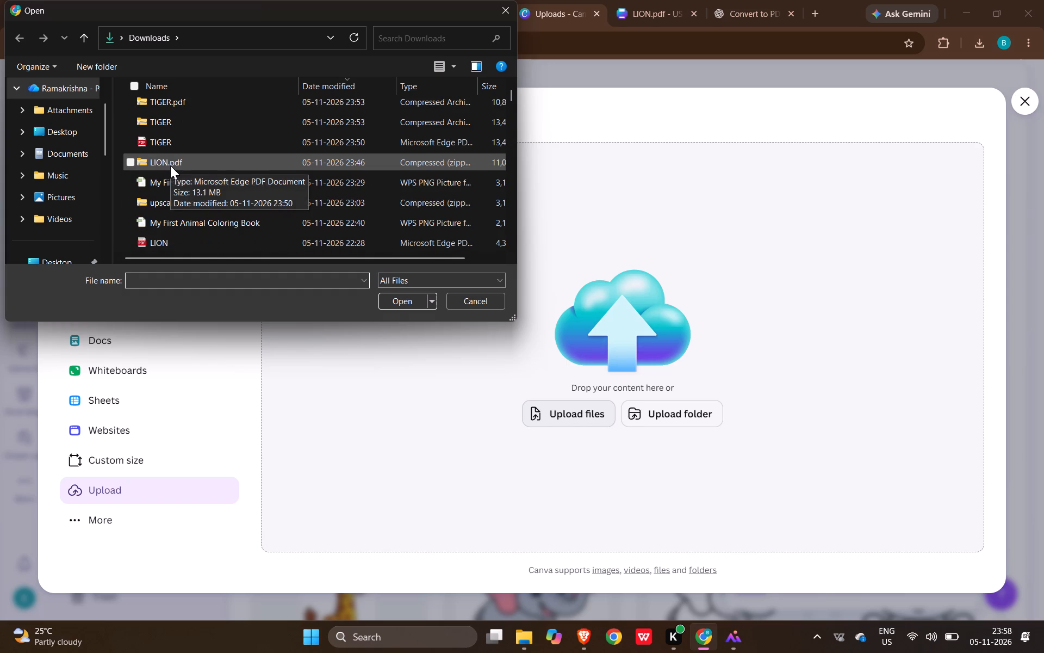
{"action": "scroll", "coordinate": [170, 165], "scroll_direction": "down", "scroll_amount": 1}
{"action": "double_click", "coordinate": [165, 238]}
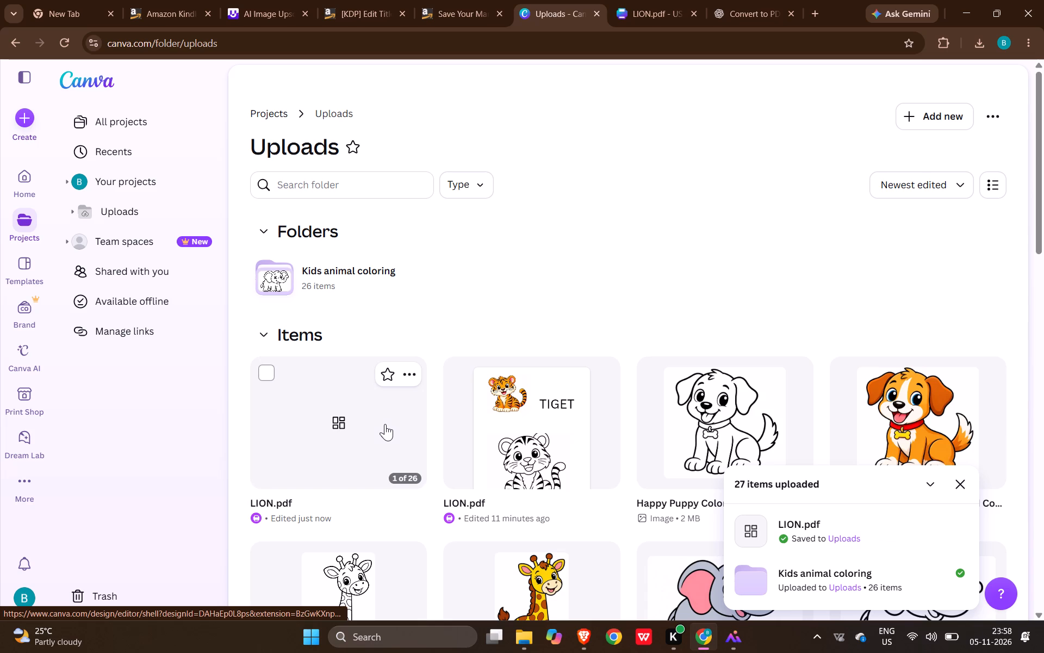
{"action": "double_click", "coordinate": [385, 424]}
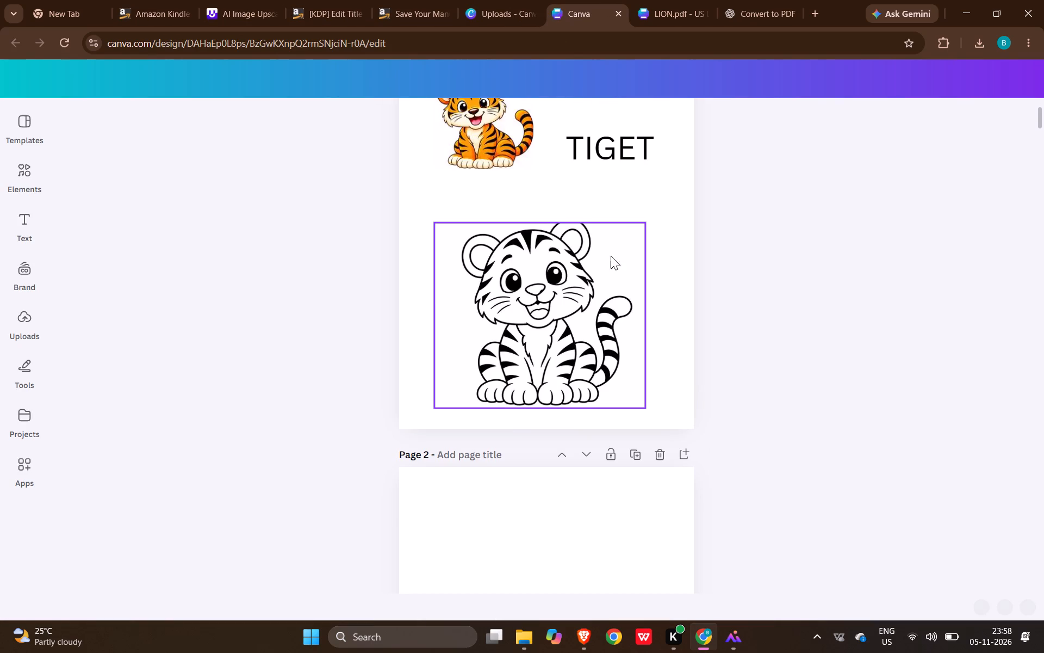
Apply the Hollow text effect to the TIGET title on page 1.
{"action": "left_click", "coordinate": [613, 138]}
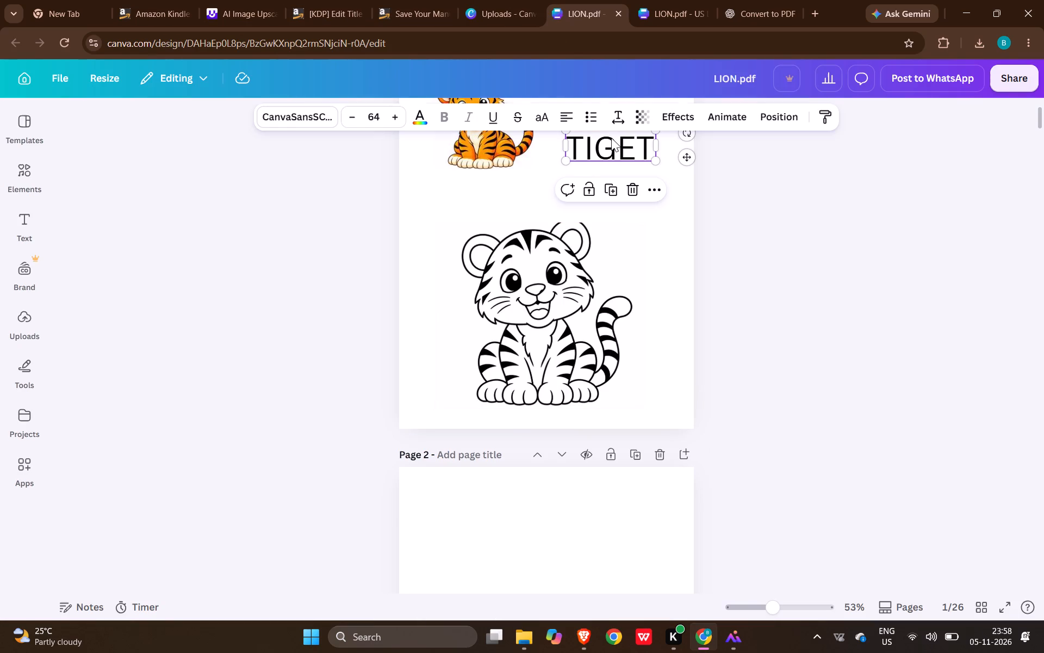
{"action": "left_click", "coordinate": [690, 116]}
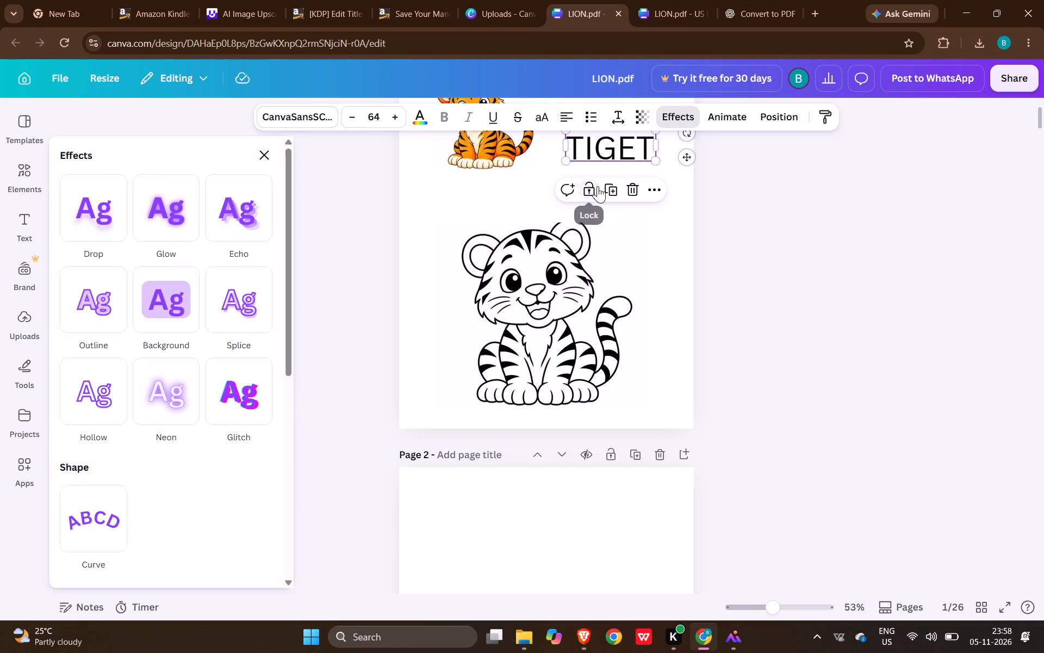
{"action": "left_click", "coordinate": [95, 399]}
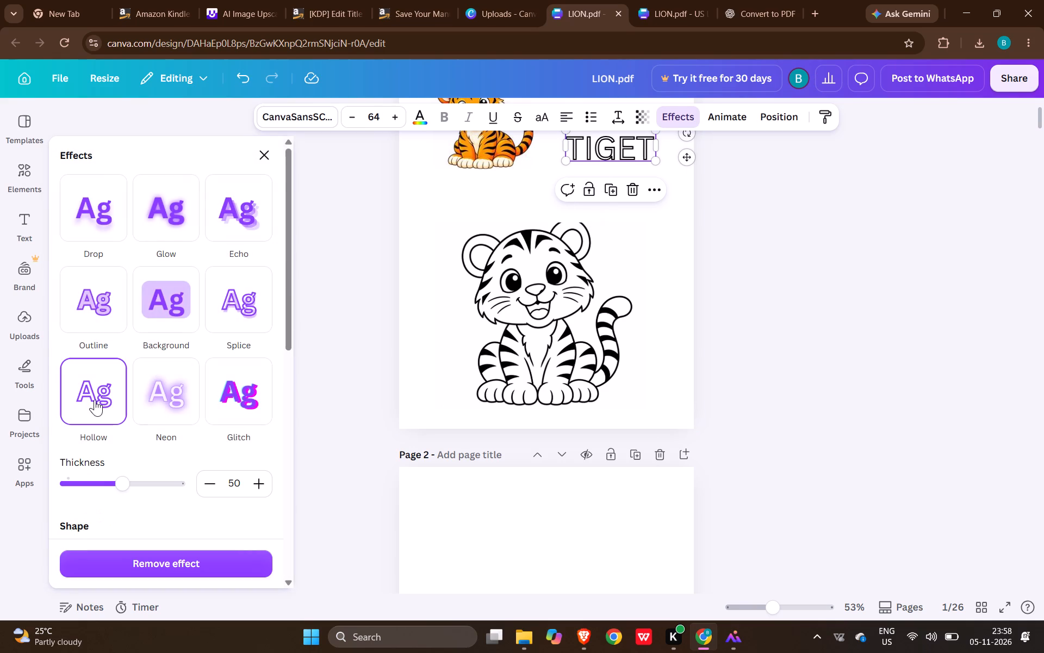
{"action": "left_click", "coordinate": [767, 298]}
{"action": "left_click", "coordinate": [599, 337]}
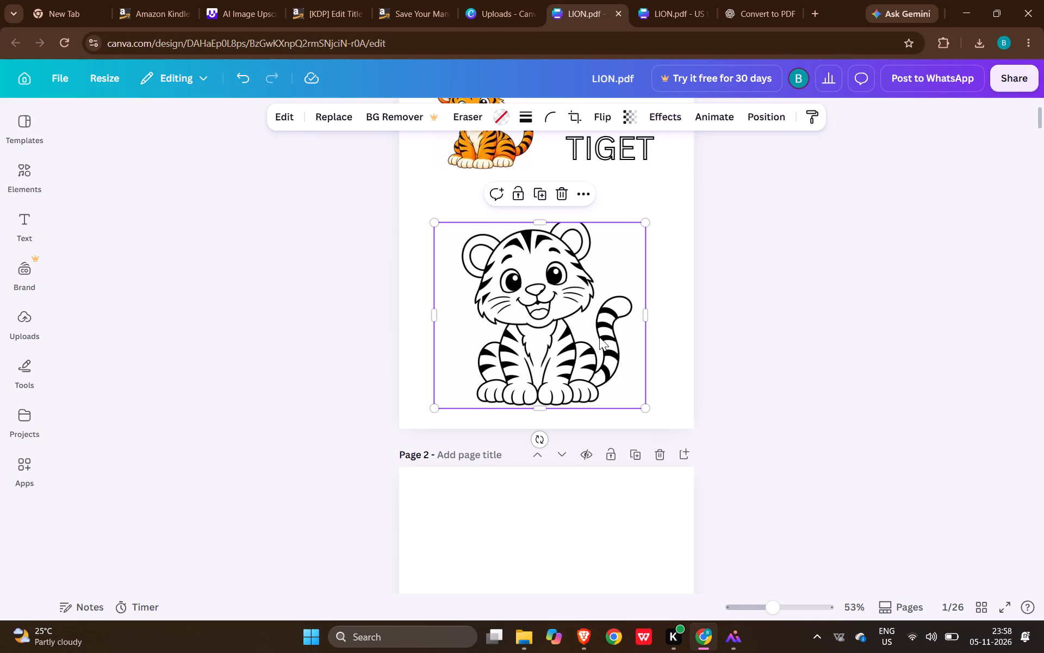
Apply the Hollow text effect to the LION title on page 3.
{"action": "scroll", "coordinate": [599, 337], "scroll_direction": "down", "scroll_amount": 7}
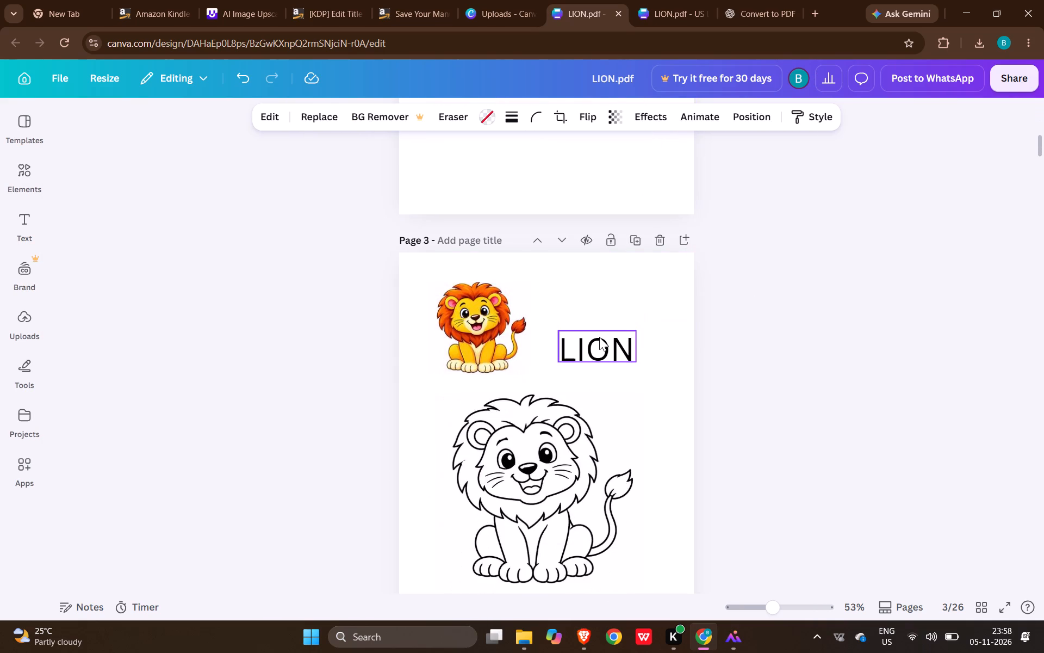
{"action": "left_click", "coordinate": [599, 337]}
{"action": "left_click", "coordinate": [671, 115]}
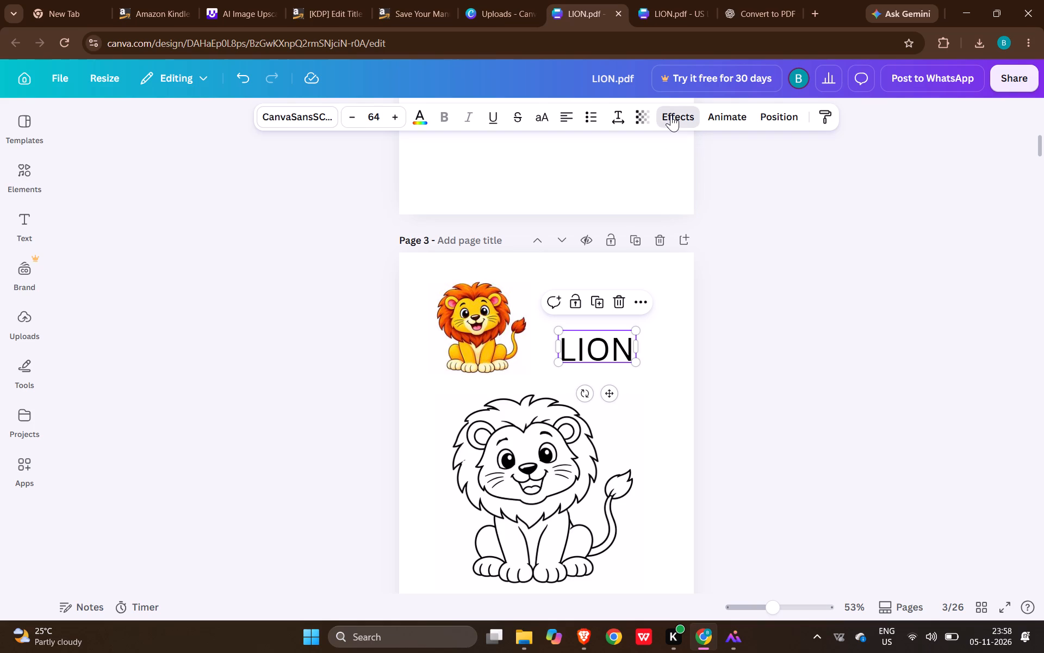
{"action": "left_click", "coordinate": [101, 378]}
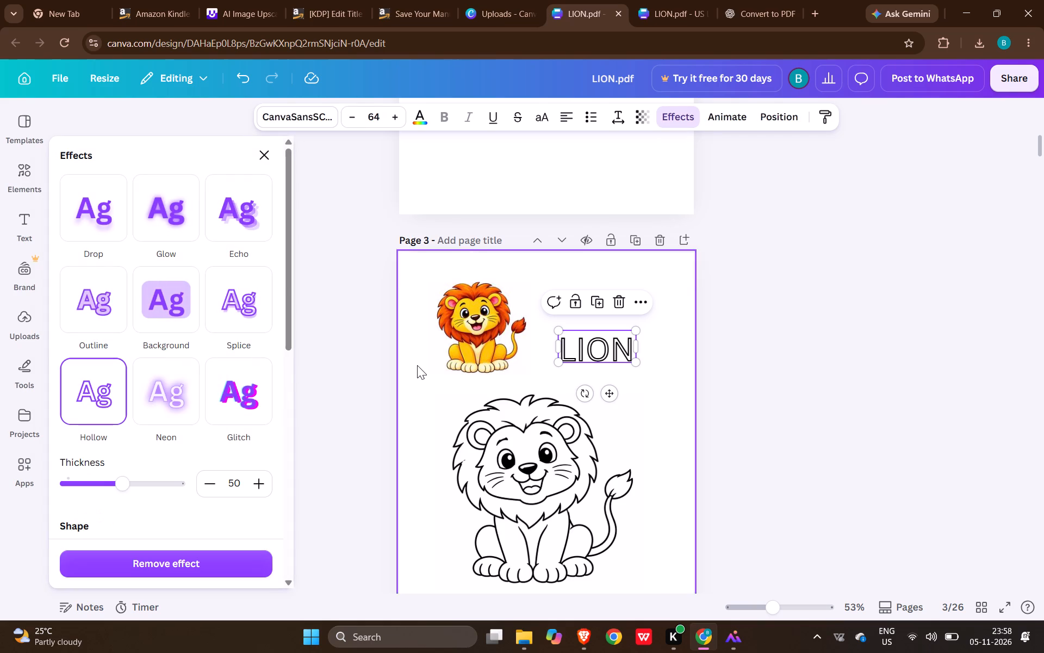
Apply the Hollow text effect to the cat title on page 5.
{"action": "scroll", "coordinate": [417, 365], "scroll_direction": "down", "scroll_amount": 11}
{"action": "scroll", "coordinate": [417, 365], "scroll_direction": "up", "scroll_amount": 2}
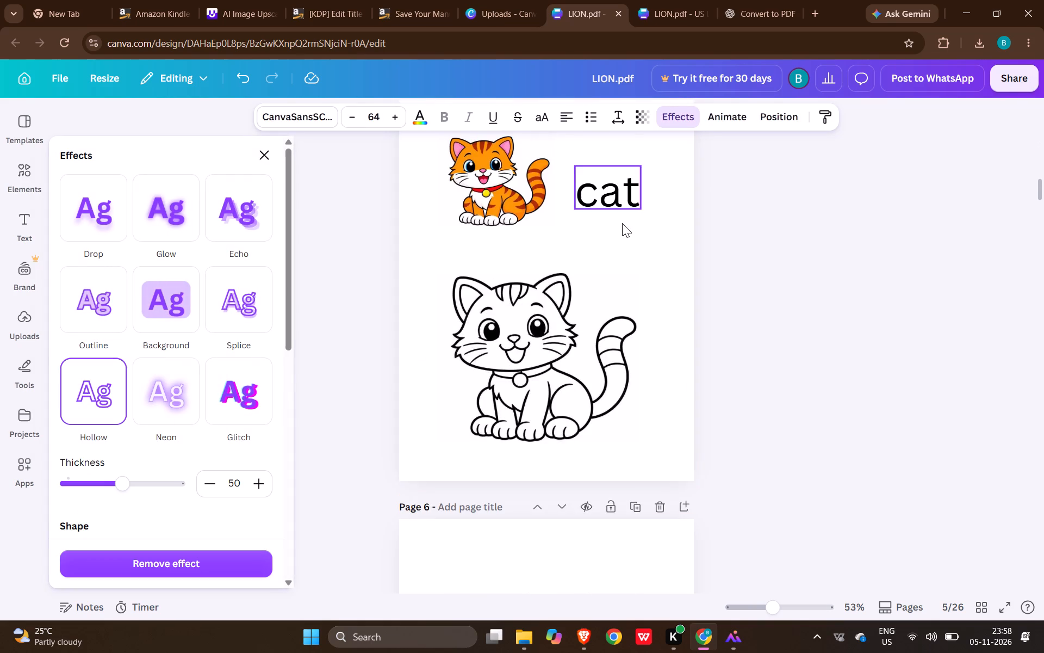
{"action": "left_click", "coordinate": [623, 188]}
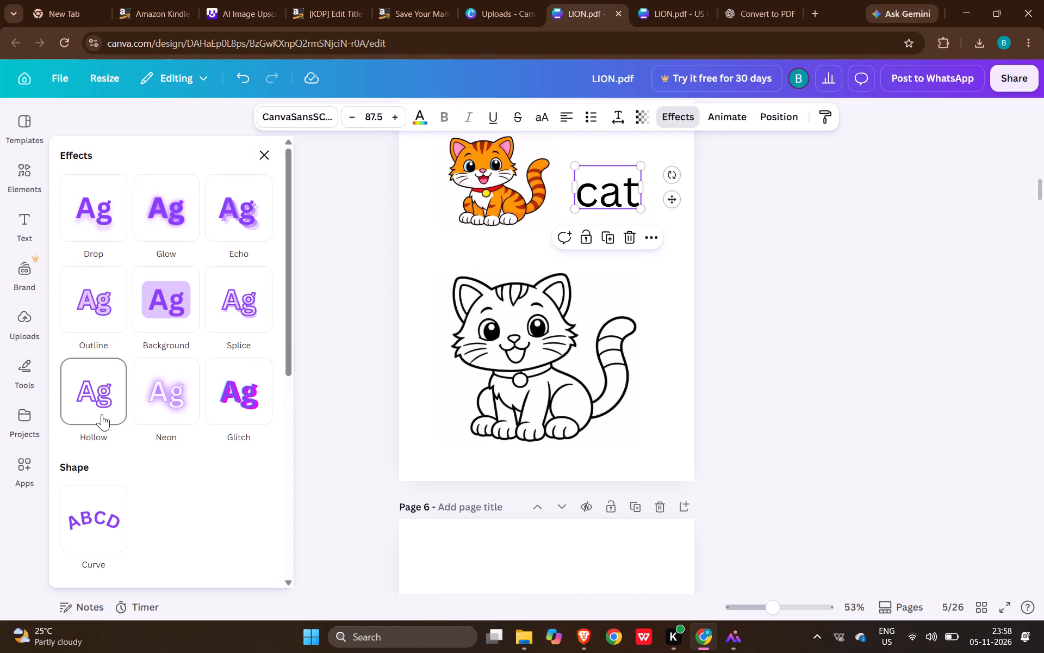
{"action": "left_click", "coordinate": [97, 412]}
Apply the Hollow text effect to the RABBIT title on page 7.
{"action": "scroll", "coordinate": [425, 420], "scroll_direction": "down", "scroll_amount": 7}
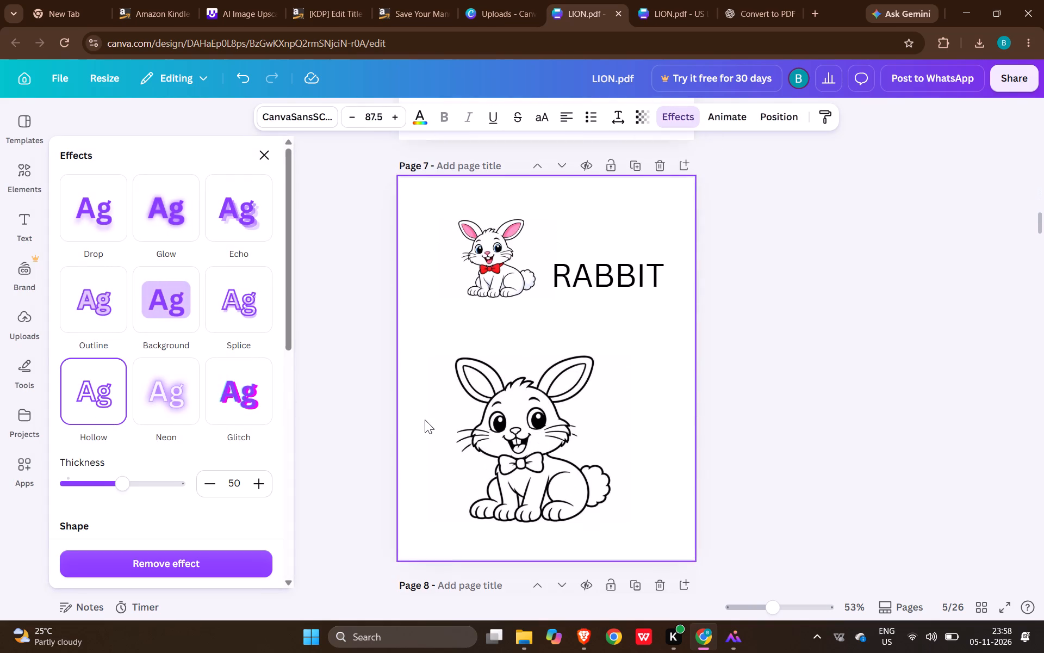
{"action": "scroll", "coordinate": [425, 420], "scroll_direction": "down", "scroll_amount": 1}
{"action": "left_click", "coordinate": [600, 248]}
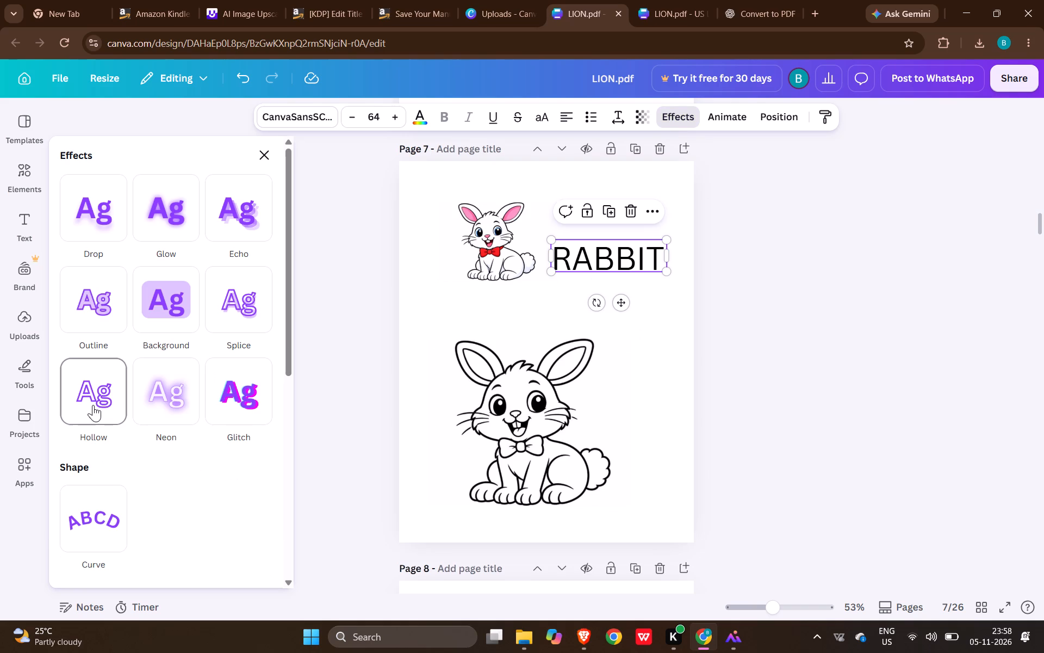
{"action": "left_click", "coordinate": [93, 405]}
Apply the Hollow text effect to the PANDA title on page 9.
{"action": "scroll", "coordinate": [454, 357], "scroll_direction": "down", "scroll_amount": 7}
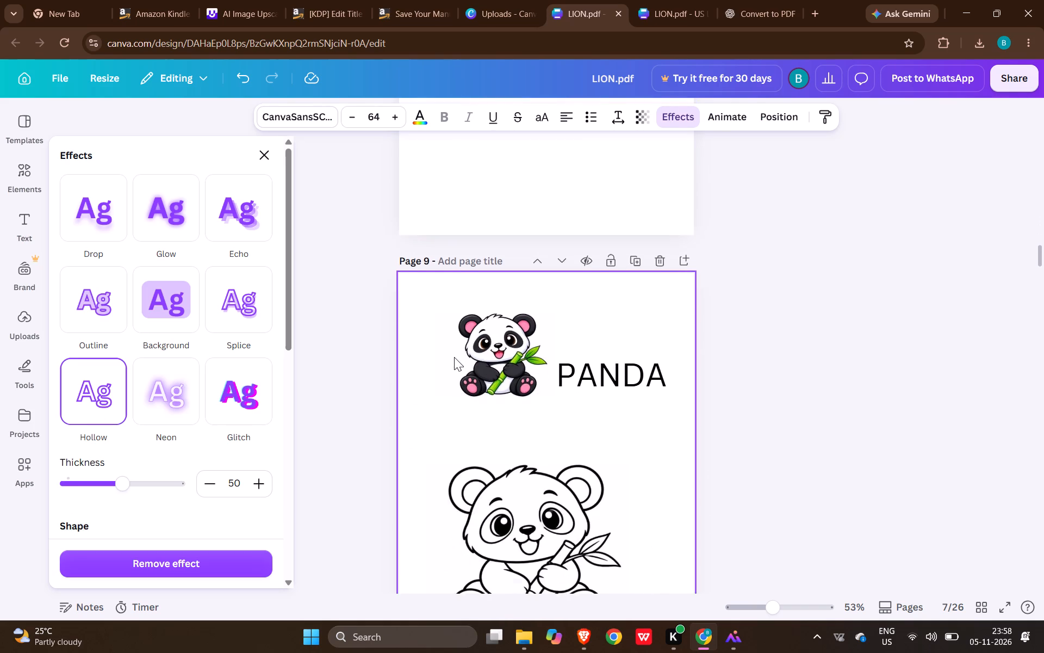
{"action": "scroll", "coordinate": [454, 357], "scroll_direction": "down", "scroll_amount": 1}
{"action": "left_click", "coordinate": [609, 361]}
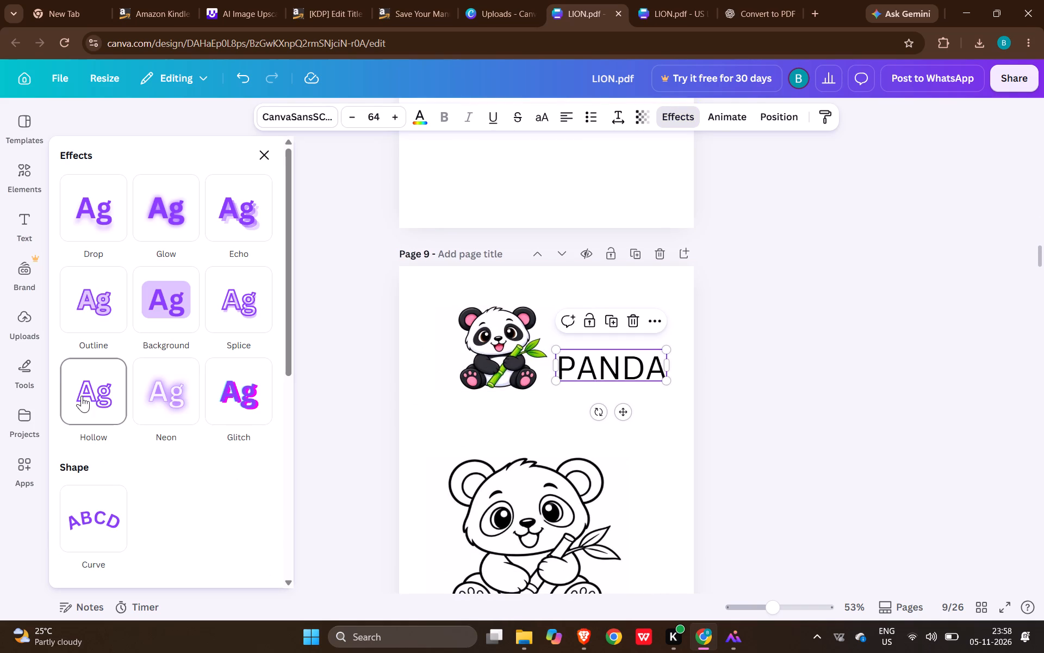
{"action": "left_click", "coordinate": [82, 396]}
Apply the Hollow text effect to the BEAR title on page 11.
{"action": "scroll", "coordinate": [389, 393], "scroll_direction": "down", "scroll_amount": 10}
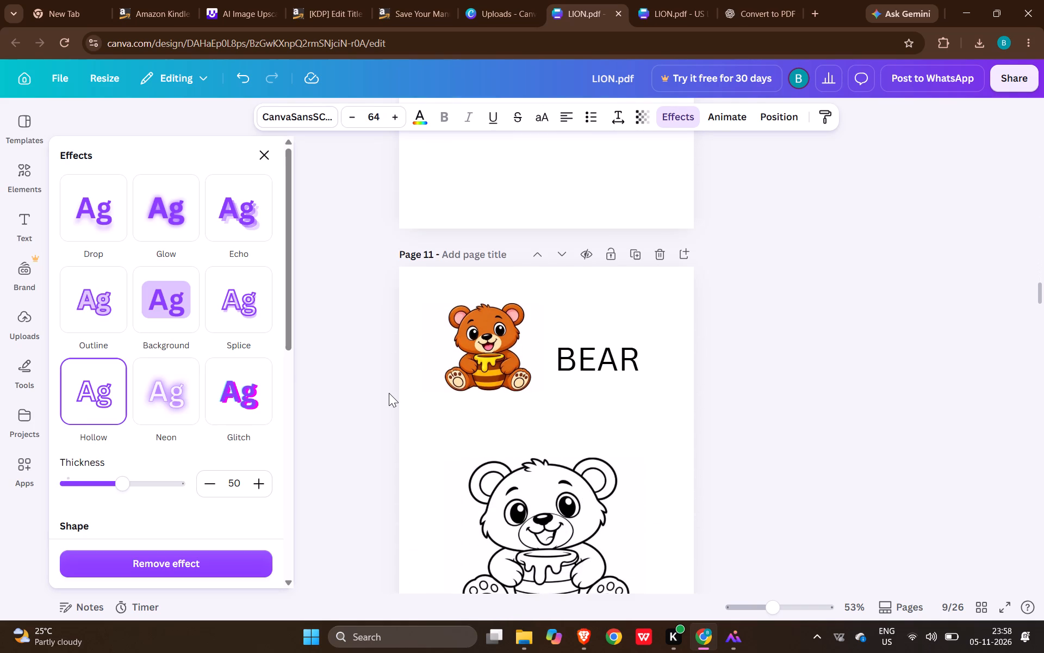
{"action": "left_click", "coordinate": [617, 350]}
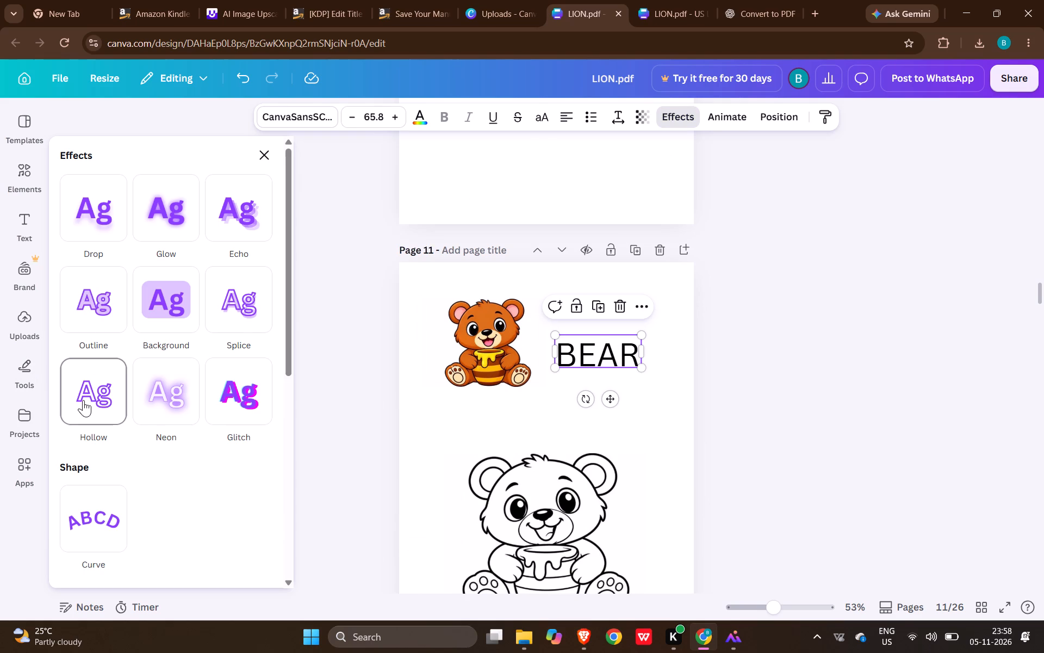
{"action": "left_click", "coordinate": [83, 400]}
Apply the Hollow text effect to the ZEBRA title on page 13.
{"action": "scroll", "coordinate": [521, 381], "scroll_direction": "down", "scroll_amount": 10}
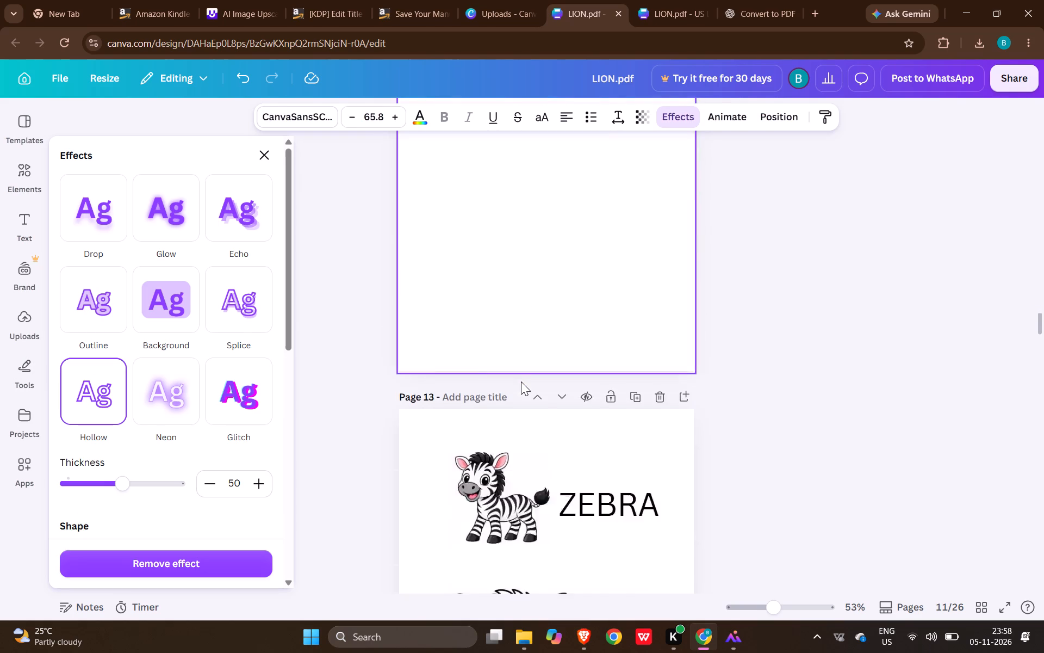
{"action": "scroll", "coordinate": [521, 381], "scroll_direction": "down", "scroll_amount": 2}
{"action": "left_click", "coordinate": [585, 344]}
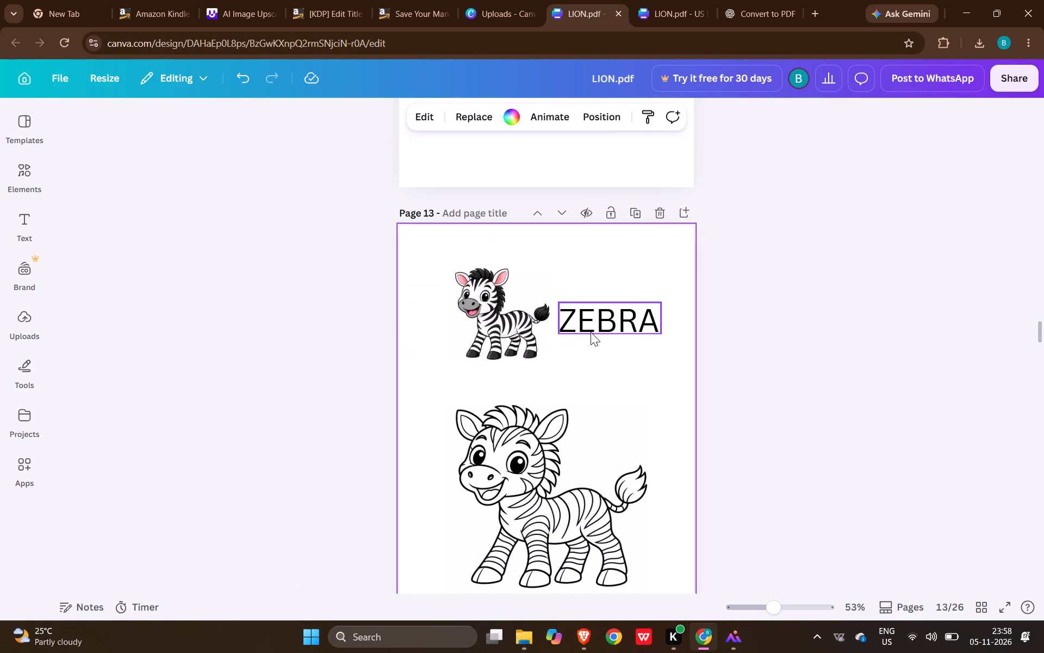
{"action": "left_click", "coordinate": [591, 332]}
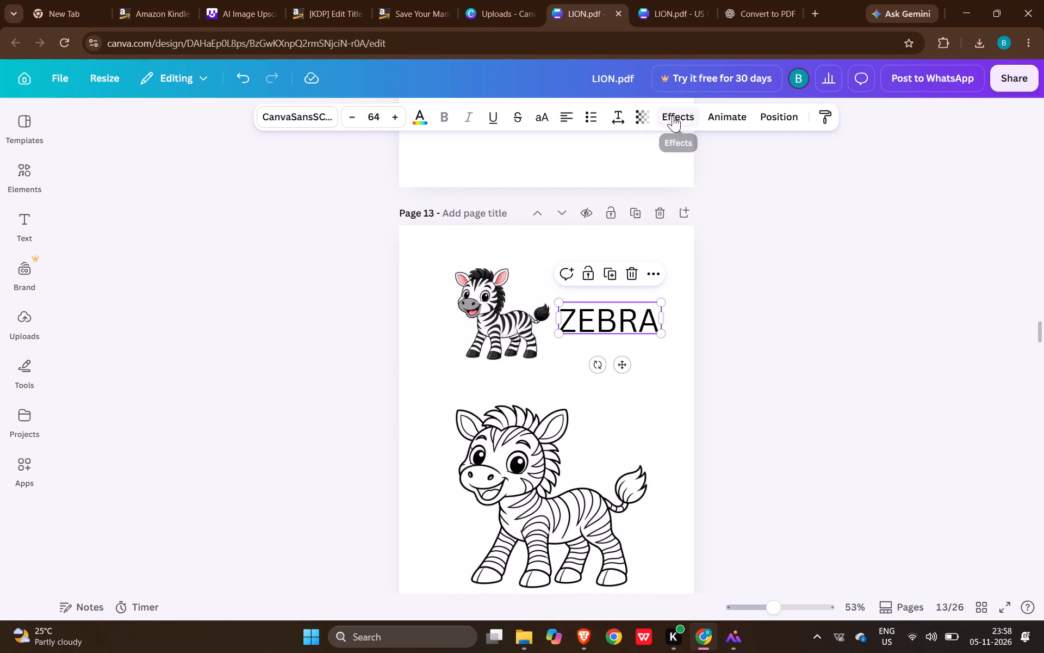
{"action": "left_click", "coordinate": [673, 115]}
{"action": "left_click_drag", "start_coordinate": [82, 380], "coordinate": [604, 287]}
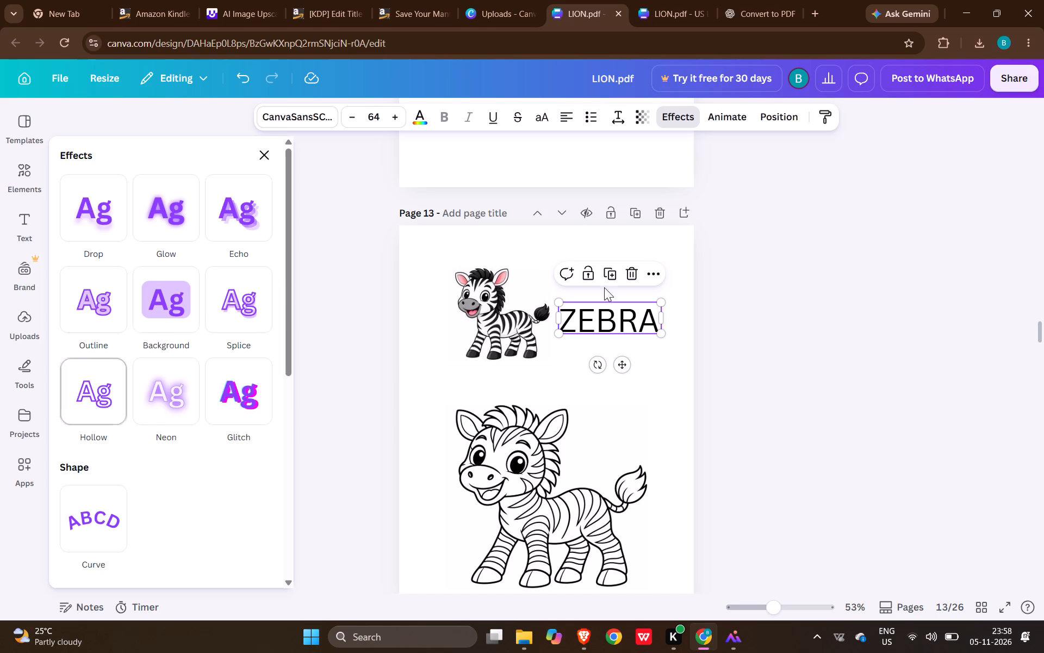
{"action": "left_click_drag", "start_coordinate": [604, 287], "coordinate": [134, 393]}
{"action": "left_click", "coordinate": [105, 395]}
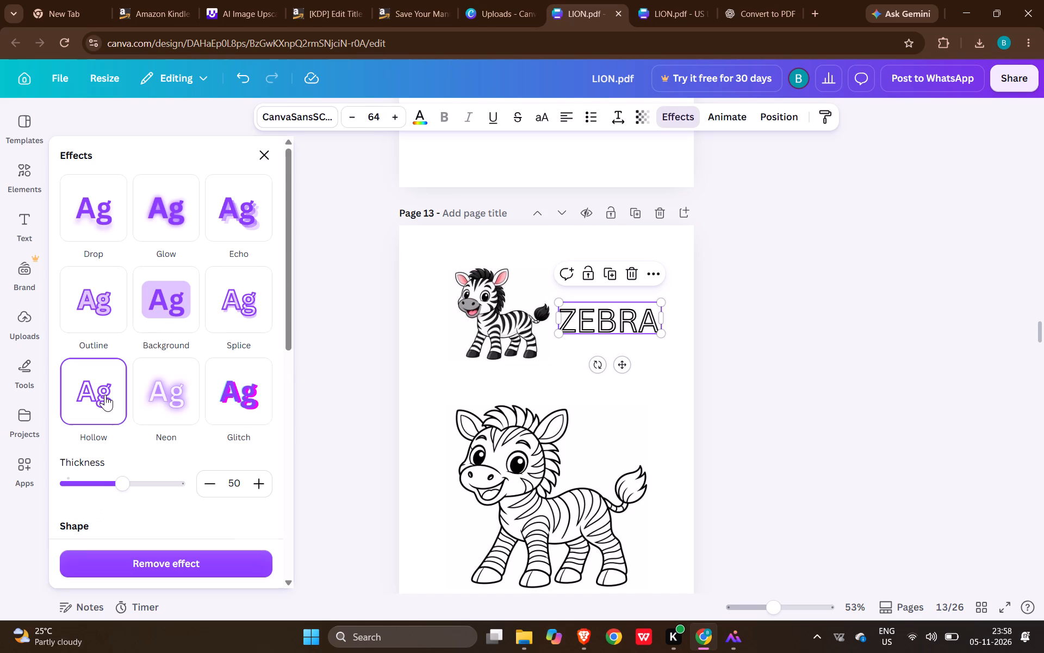
Apply the Hollow text effect to the MONKEY title on page 15.
{"action": "scroll", "coordinate": [550, 343], "scroll_direction": "down", "scroll_amount": 10}
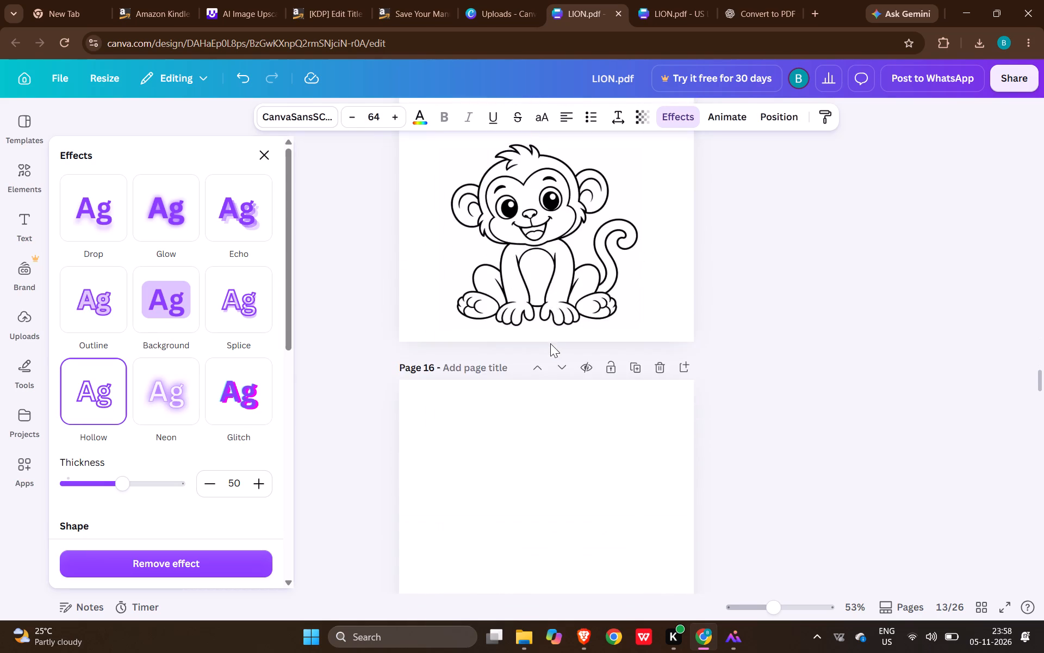
{"action": "scroll", "coordinate": [550, 343], "scroll_direction": "up", "scroll_amount": 2}
{"action": "left_click", "coordinate": [592, 251]}
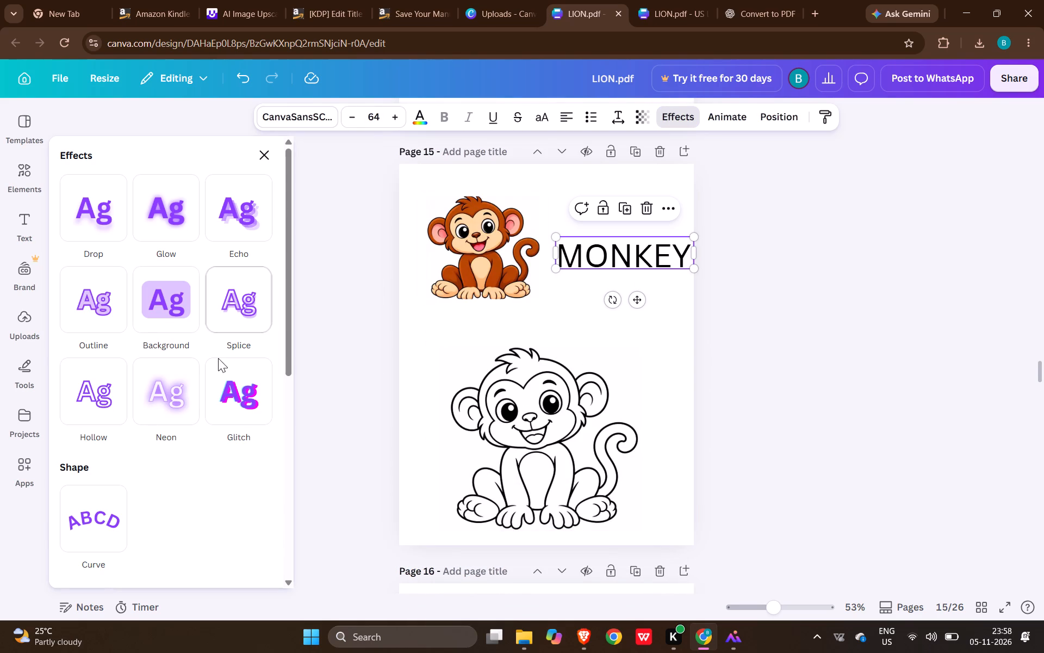
{"action": "left_click", "coordinate": [89, 401]}
Shift the MONKEY title on page 15 left and slightly down, and move the coloured monkey left to sit beside it without overlapping.
{"action": "left_click_drag", "start_coordinate": [623, 262], "coordinate": [608, 281]}
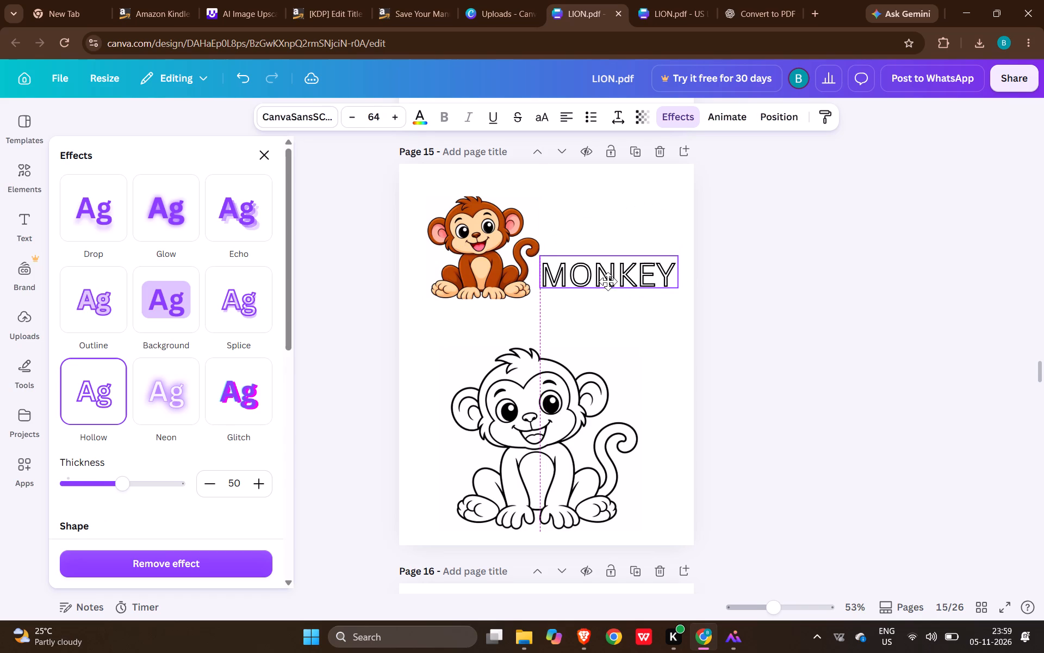
{"action": "left_click_drag", "start_coordinate": [608, 281], "coordinate": [601, 270]}
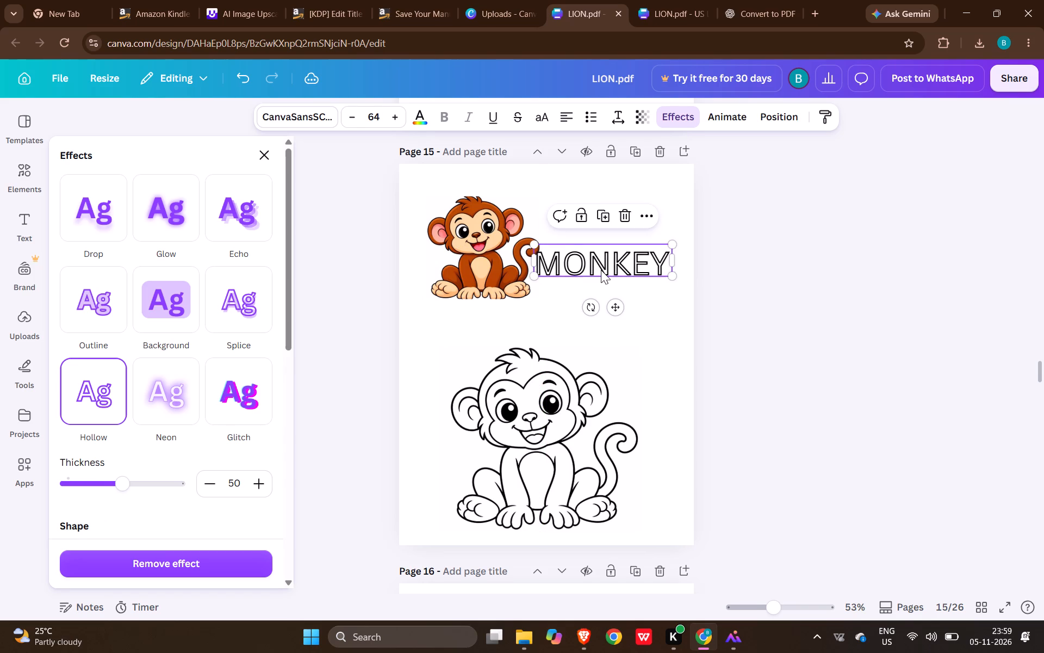
{"action": "left_click_drag", "start_coordinate": [513, 272], "coordinate": [504, 275]}
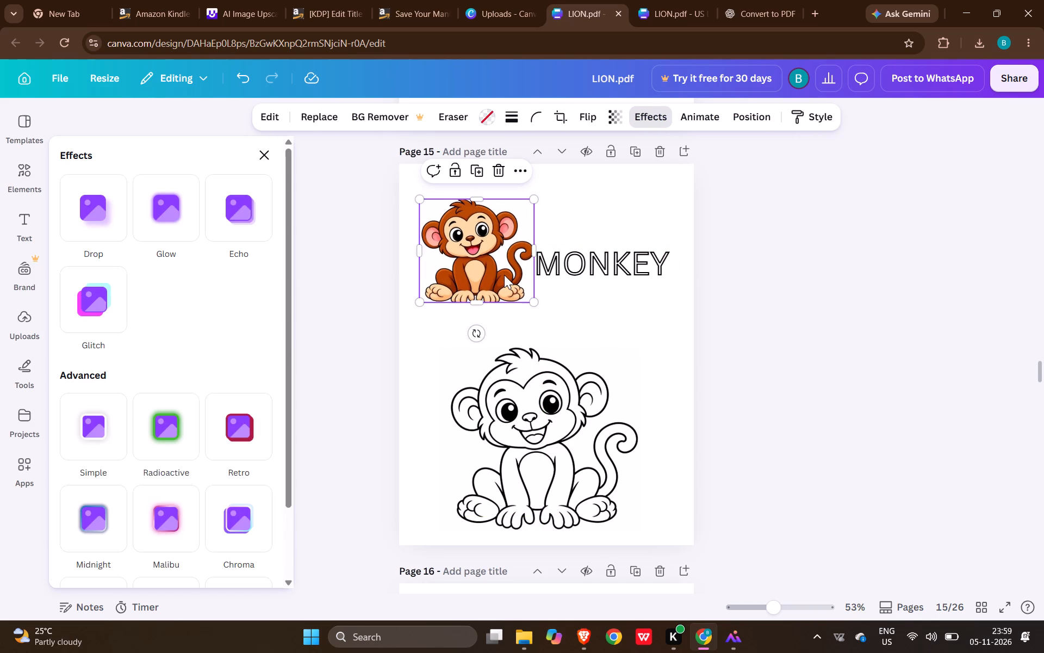
{"action": "left_click_drag", "start_coordinate": [504, 275], "coordinate": [499, 275]}
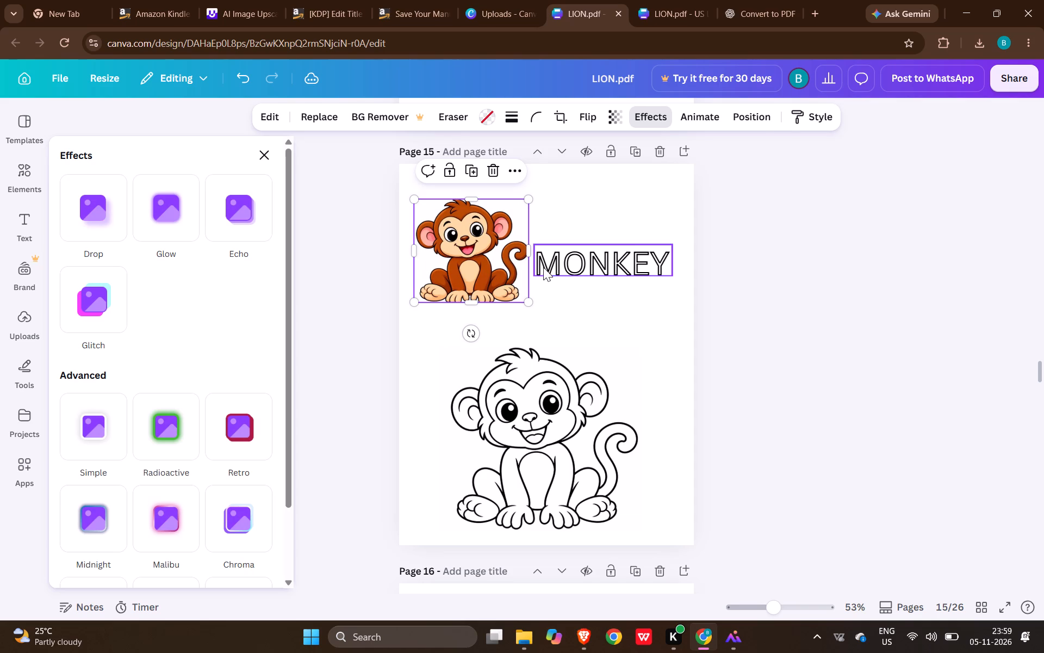
{"action": "left_click_drag", "start_coordinate": [565, 264], "coordinate": [560, 280]}
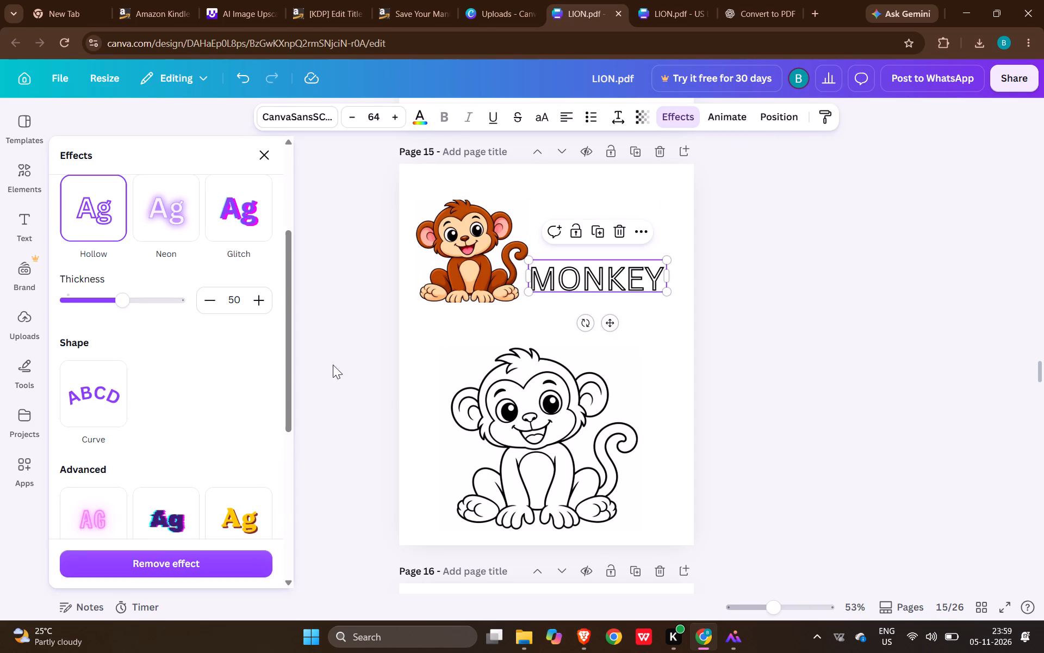
Apply the Hollow text effect to the TURTLE title on page 17.
{"action": "scroll", "coordinate": [486, 358], "scroll_direction": "down", "scroll_amount": 9}
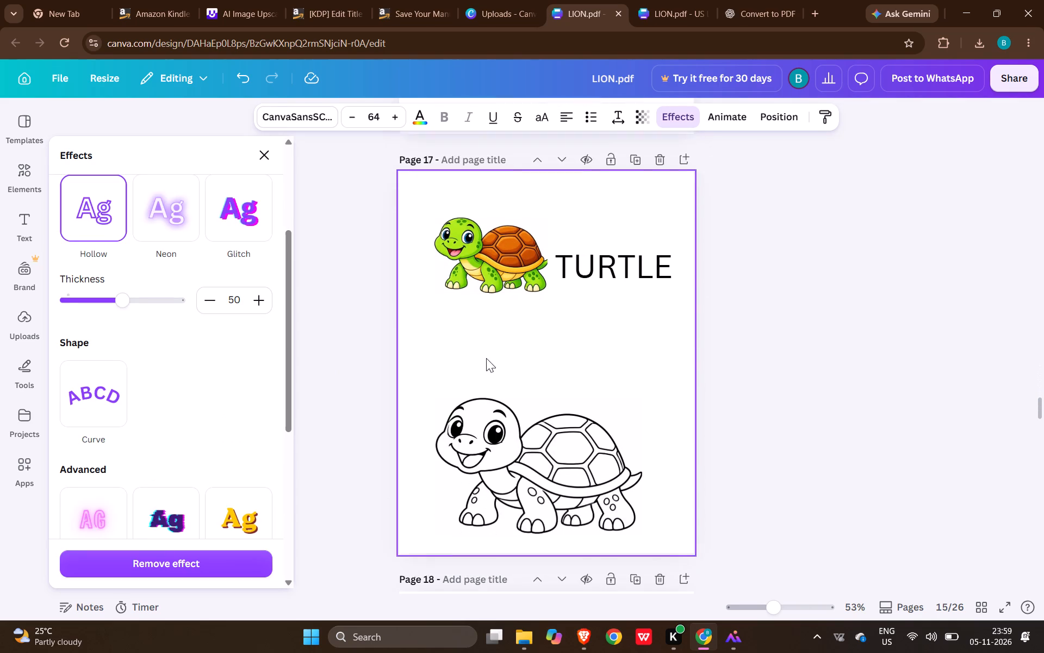
{"action": "left_click", "coordinate": [631, 188]}
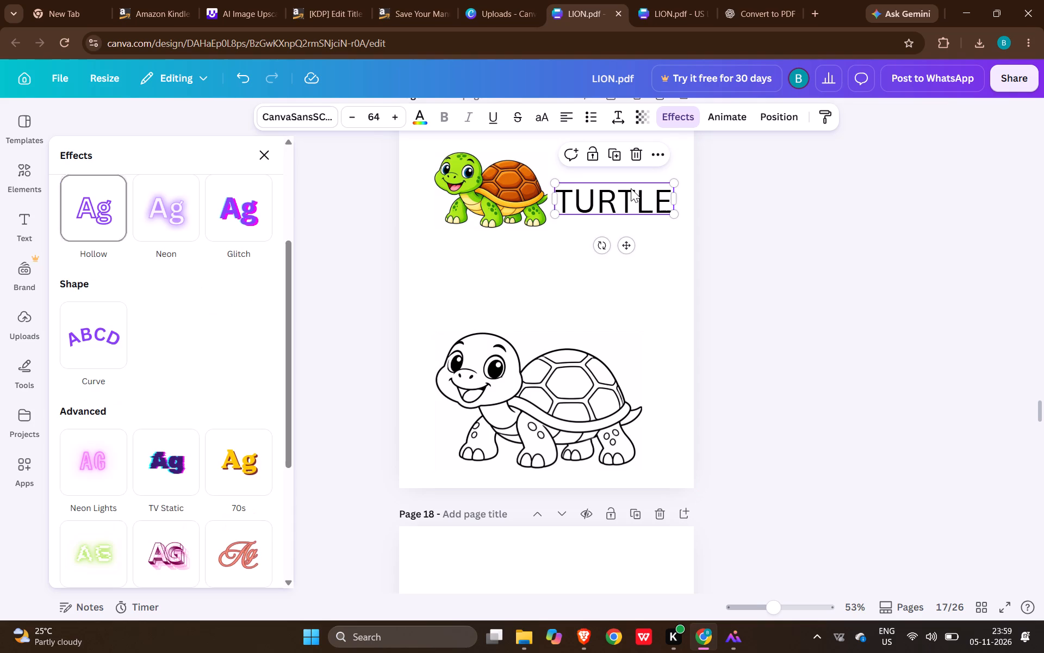
{"action": "left_click", "coordinate": [97, 221]}
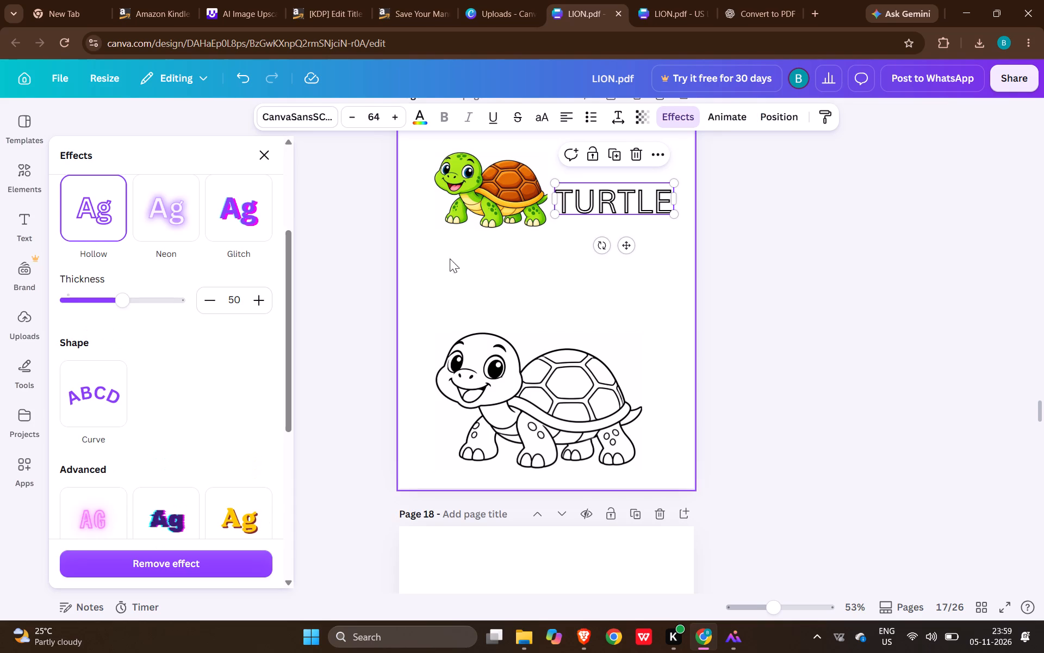
Apply the Hollow text effect to the ELEPHANT title on page 19.
{"action": "scroll", "coordinate": [497, 275], "scroll_direction": "down", "scroll_amount": 9}
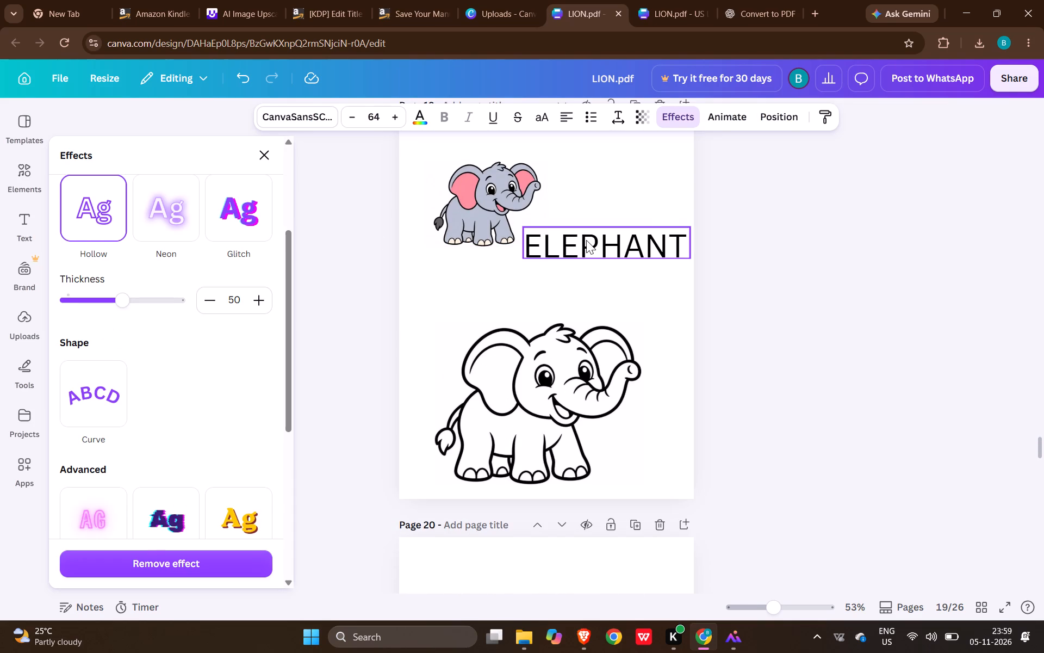
{"action": "left_click", "coordinate": [586, 241]}
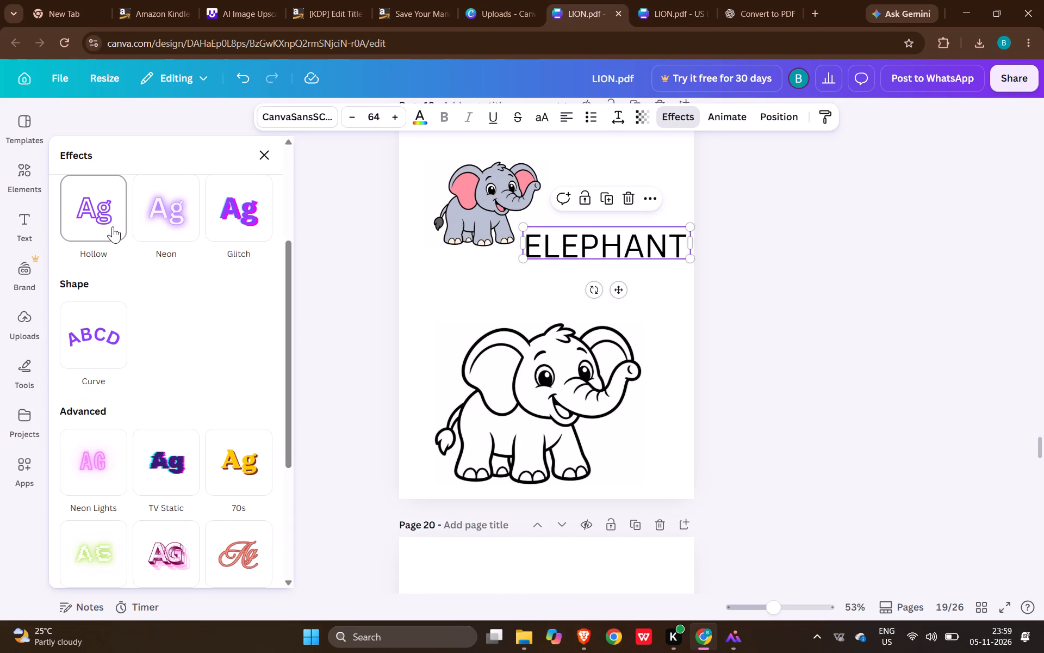
{"action": "left_click", "coordinate": [113, 226]}
Move the coloured elephant on page 19 slightly left, and shift the ELEPHANT title left to sit beside it within the page margin.
{"action": "left_click_drag", "start_coordinate": [467, 196], "coordinate": [452, 197]}
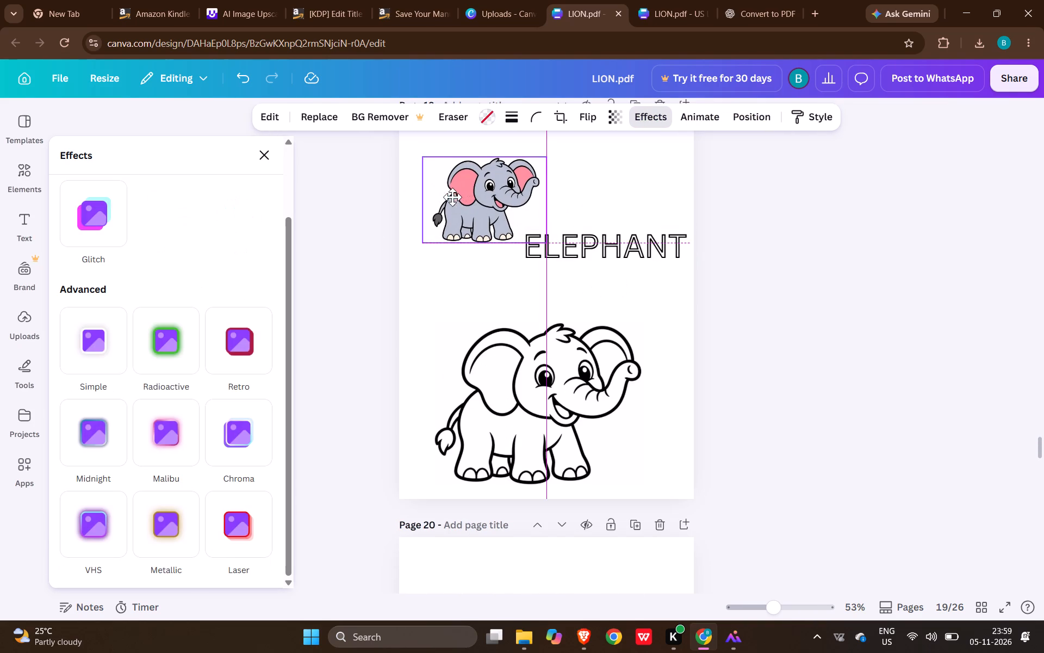
{"action": "left_click_drag", "start_coordinate": [452, 197], "coordinate": [453, 198]}
{"action": "left_click_drag", "start_coordinate": [577, 243], "coordinate": [567, 244]}
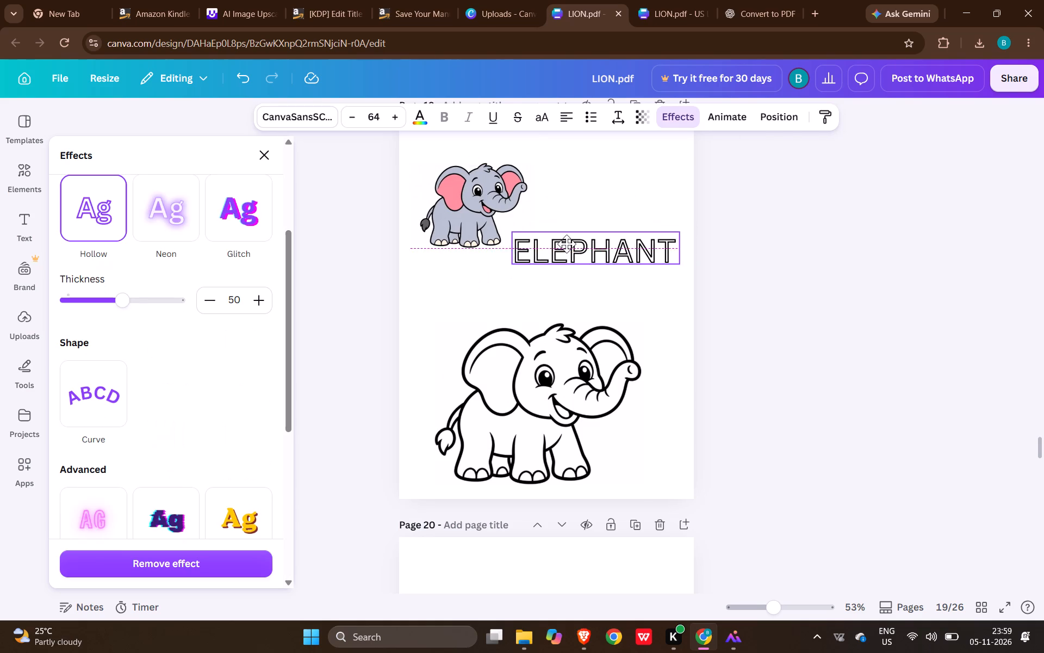
{"action": "left_click_drag", "start_coordinate": [567, 244], "coordinate": [561, 243]}
{"action": "left_click", "coordinate": [561, 243]}
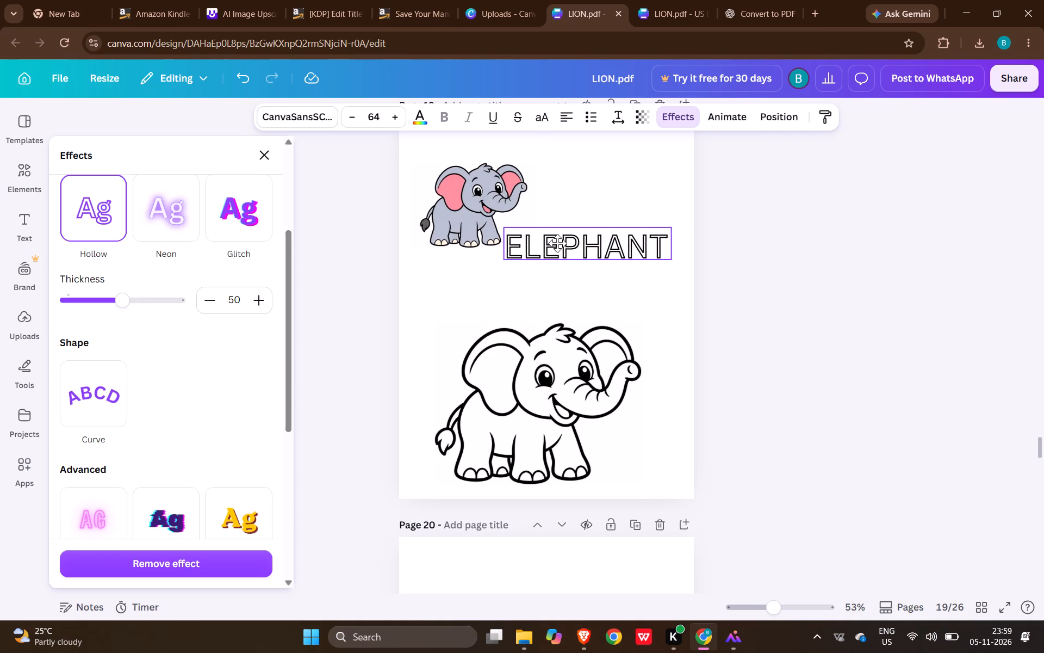
Apply the Hollow text effect to the FROG title on page 21.
{"action": "scroll", "coordinate": [657, 316], "scroll_direction": "down", "scroll_amount": 4}
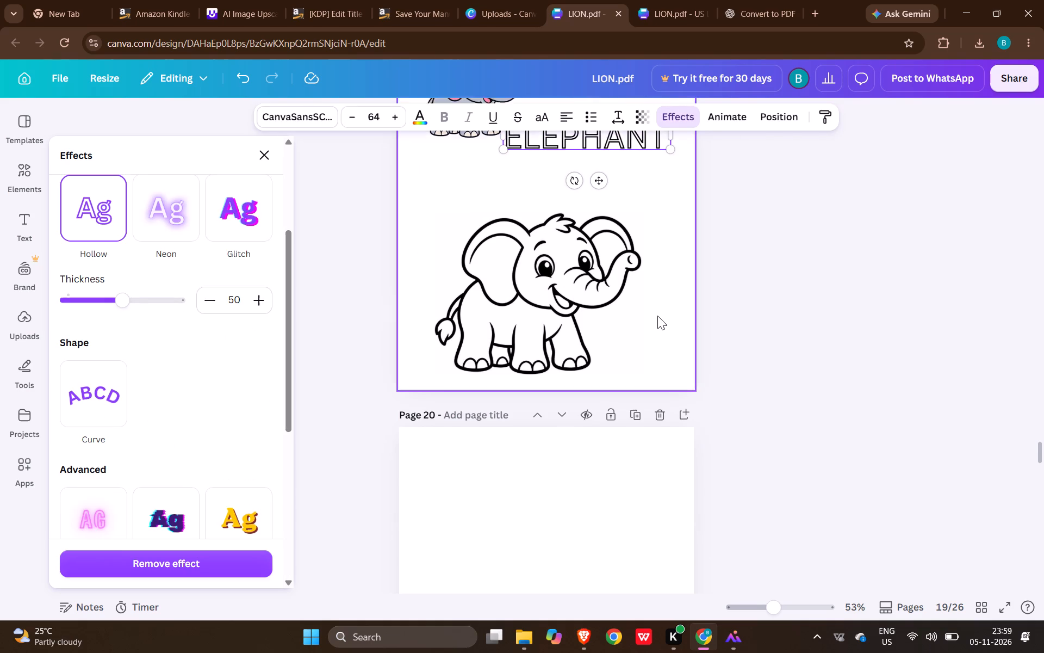
{"action": "scroll", "coordinate": [657, 316], "scroll_direction": "down", "scroll_amount": 4}
{"action": "left_click", "coordinate": [604, 291]}
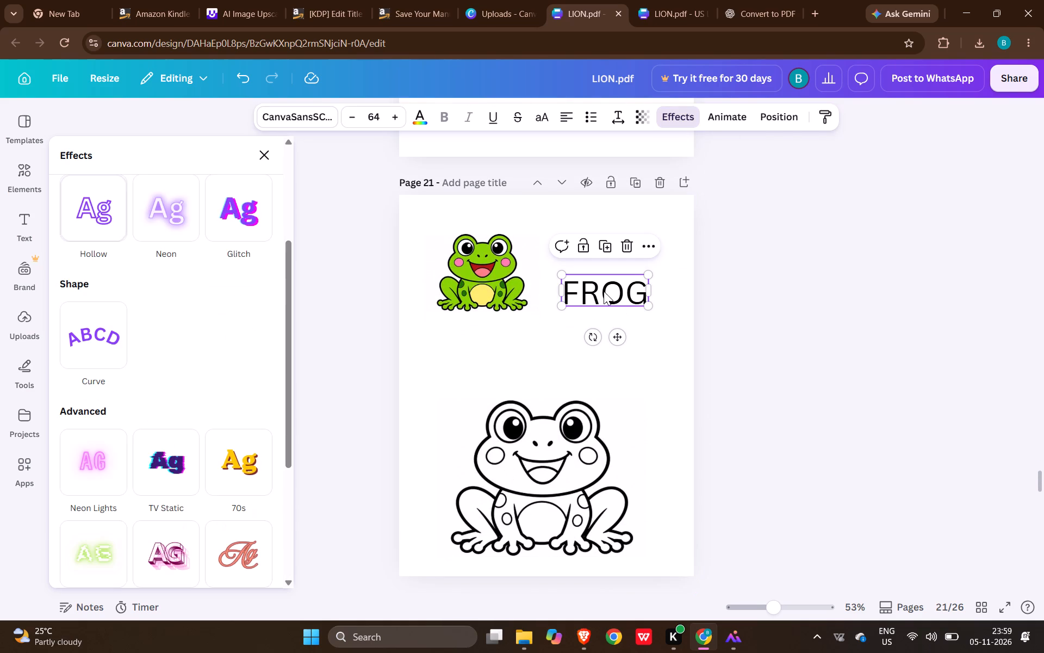
{"action": "left_click", "coordinate": [97, 201]}
Apply the Hollow text effect to the GIRAFFE title on page 23.
{"action": "scroll", "coordinate": [539, 371], "scroll_direction": "down", "scroll_amount": 4}
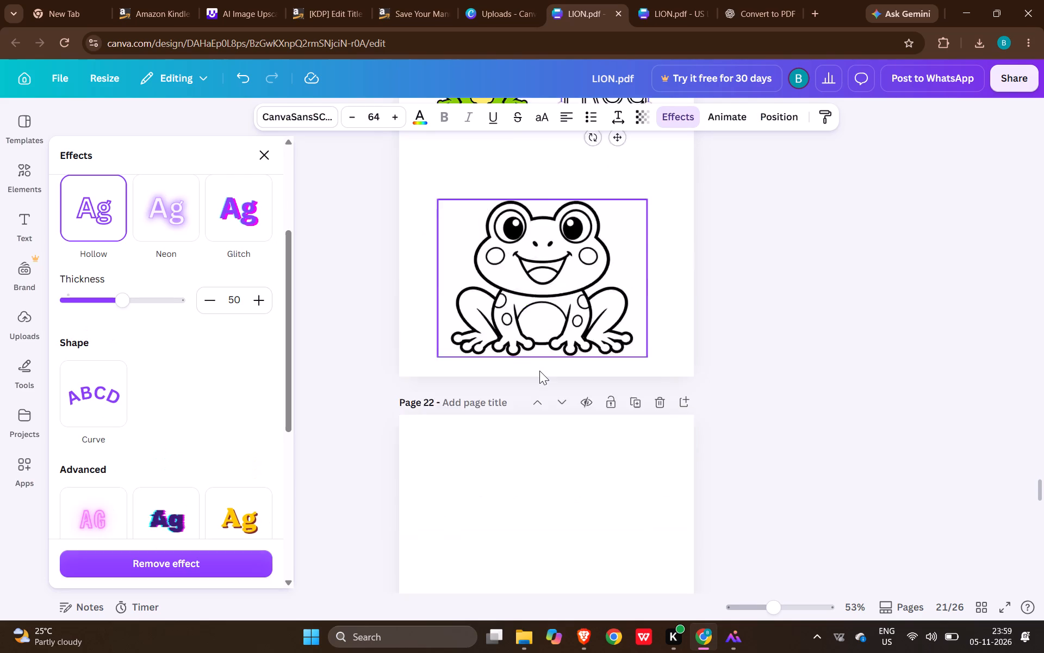
{"action": "scroll", "coordinate": [539, 371], "scroll_direction": "down", "scroll_amount": 6}
{"action": "scroll", "coordinate": [539, 371], "scroll_direction": "up", "scroll_amount": 2}
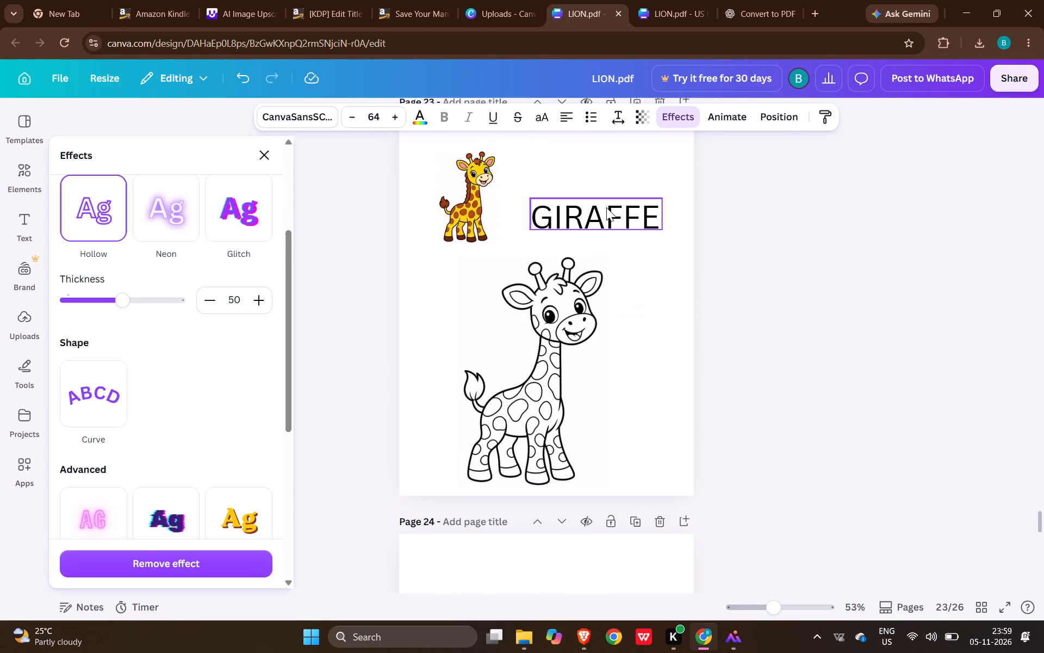
{"action": "left_click", "coordinate": [606, 207]}
{"action": "left_click", "coordinate": [73, 199]}
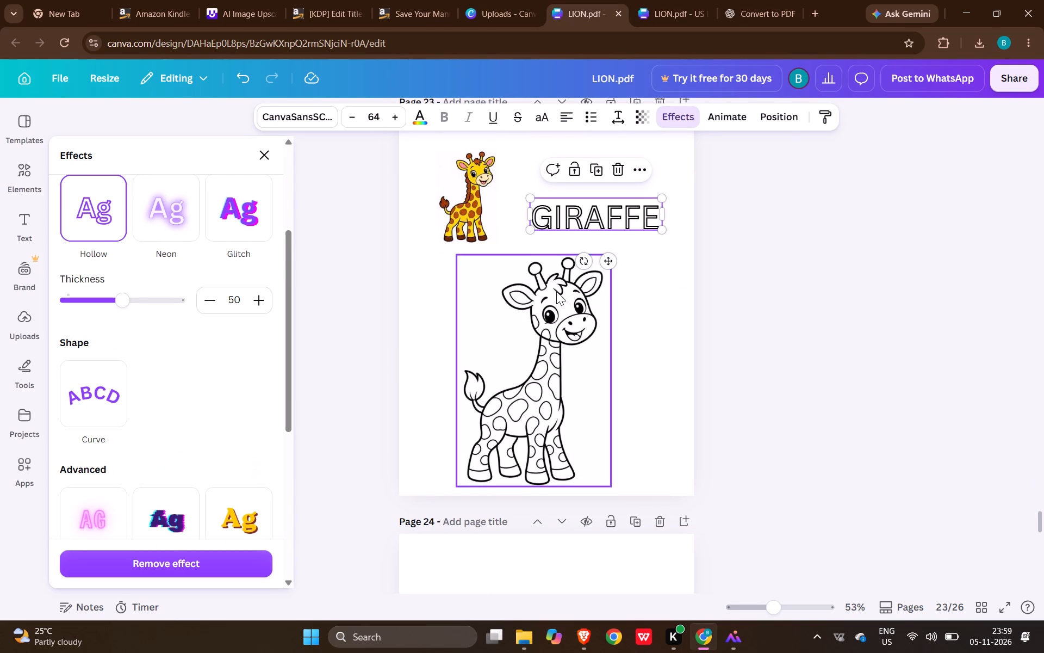
Apply the Hollow text effect to the PUPPY title on page 25.
{"action": "scroll", "coordinate": [556, 291], "scroll_direction": "down", "scroll_amount": 8}
{"action": "left_click", "coordinate": [556, 291]}
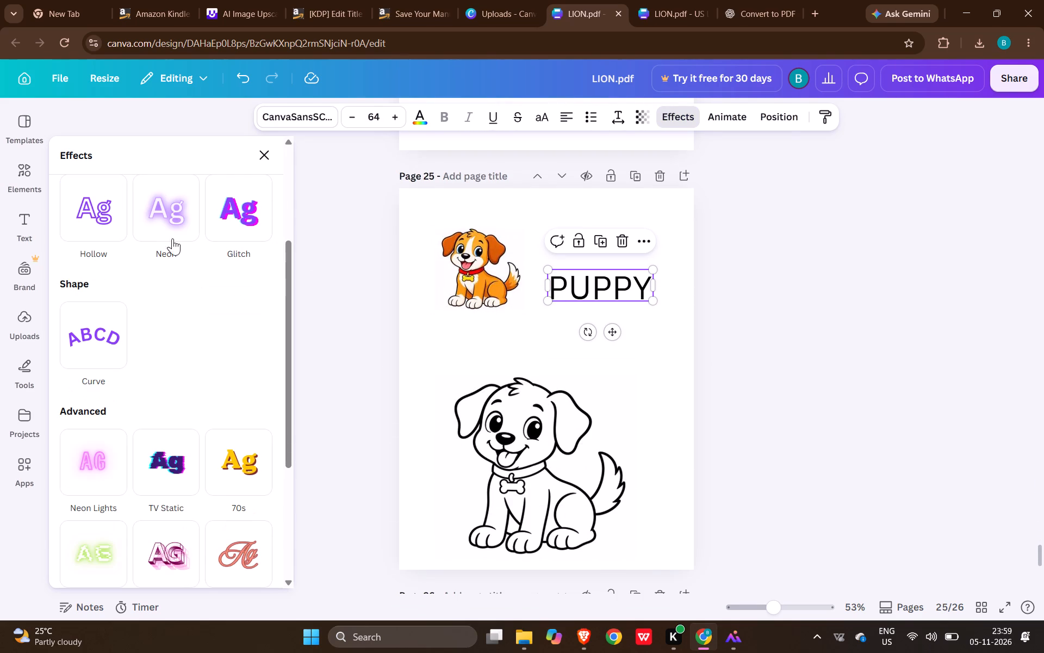
{"action": "left_click", "coordinate": [114, 232]}
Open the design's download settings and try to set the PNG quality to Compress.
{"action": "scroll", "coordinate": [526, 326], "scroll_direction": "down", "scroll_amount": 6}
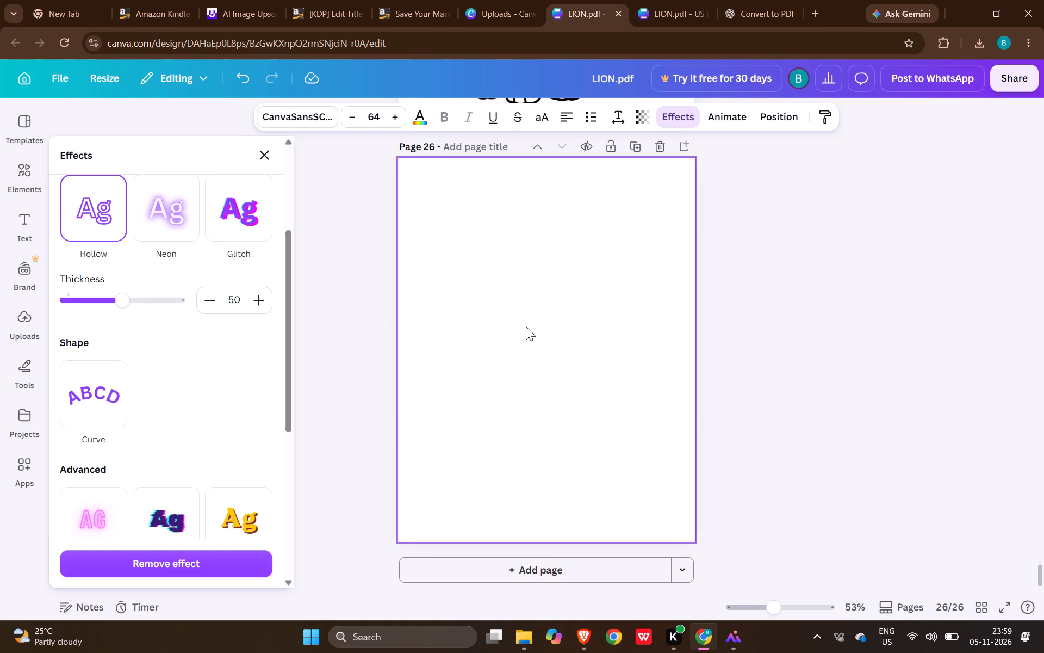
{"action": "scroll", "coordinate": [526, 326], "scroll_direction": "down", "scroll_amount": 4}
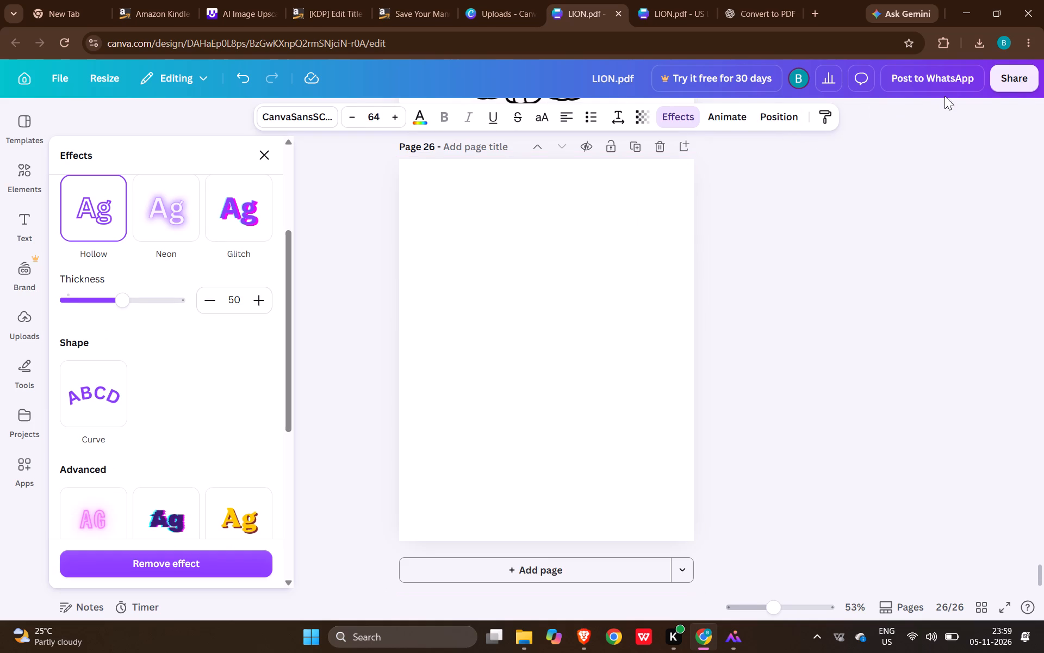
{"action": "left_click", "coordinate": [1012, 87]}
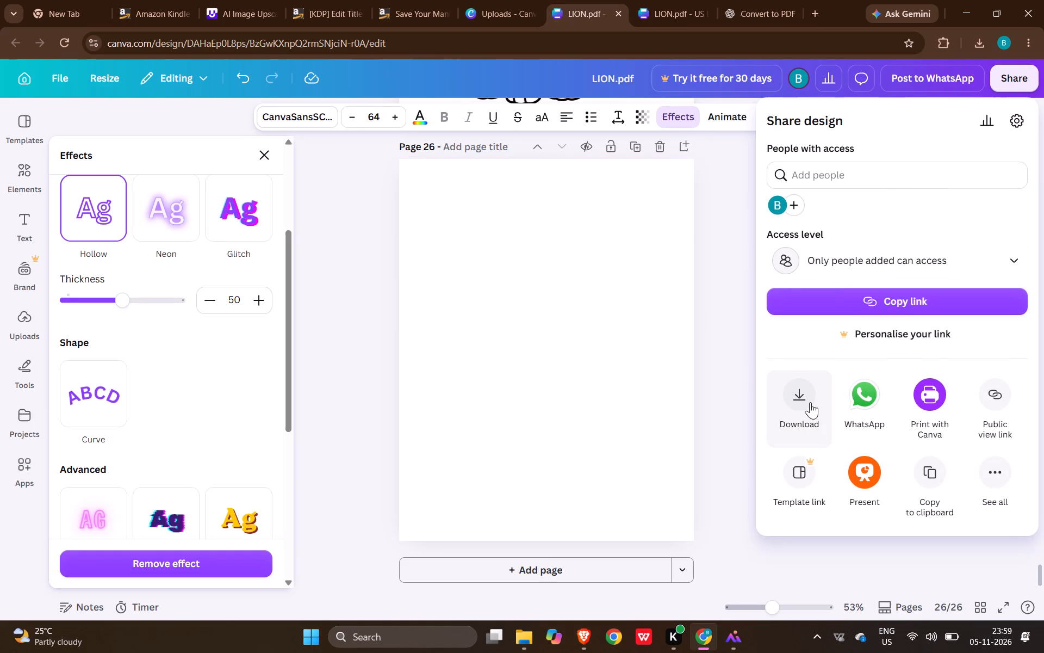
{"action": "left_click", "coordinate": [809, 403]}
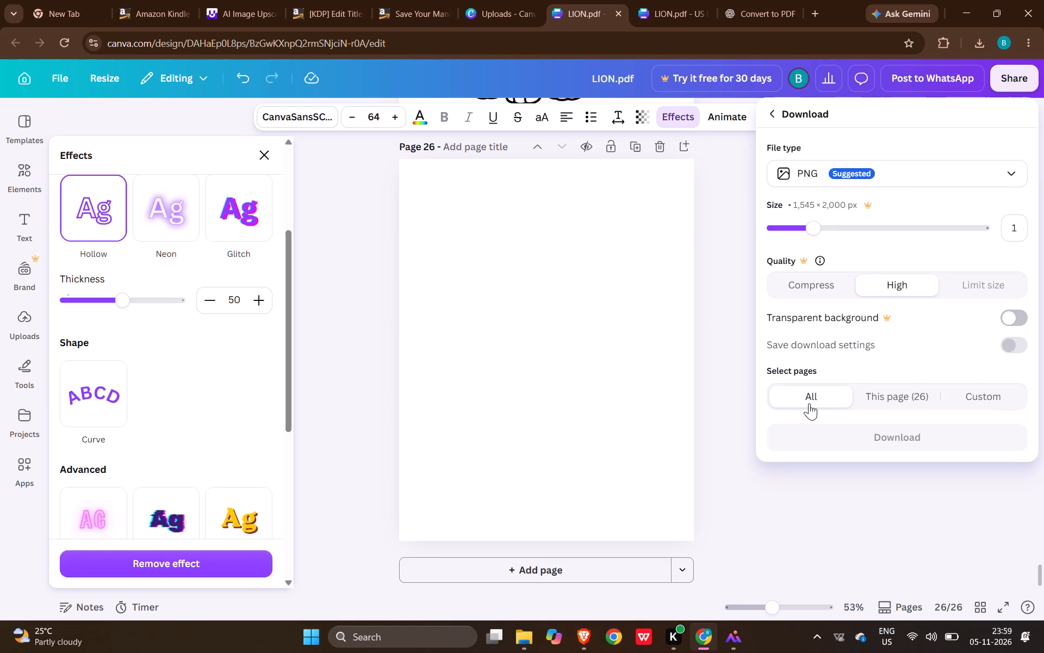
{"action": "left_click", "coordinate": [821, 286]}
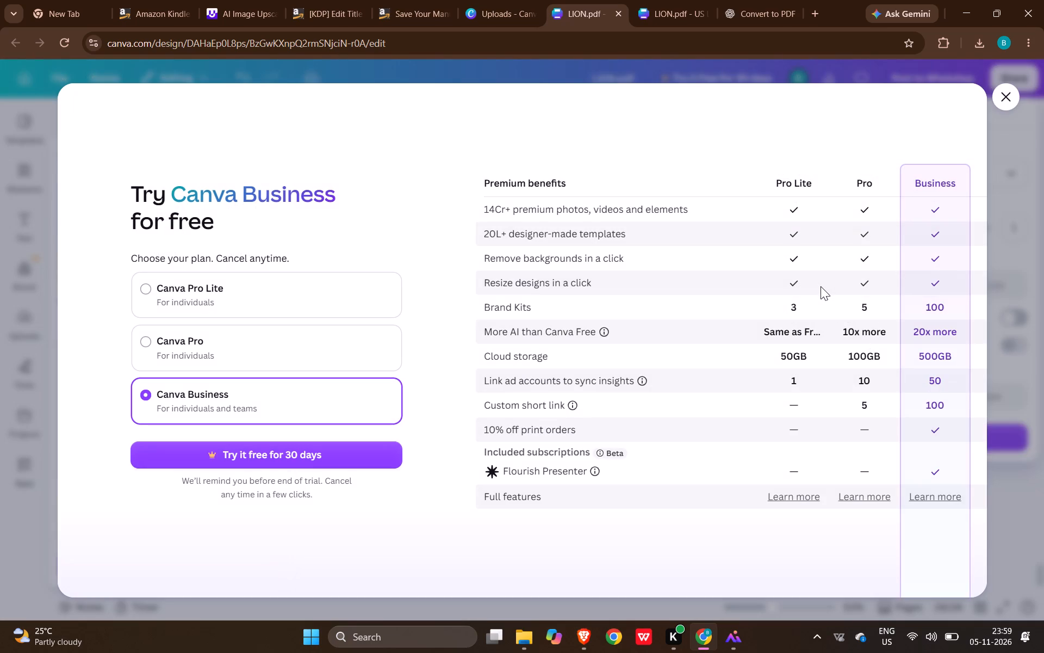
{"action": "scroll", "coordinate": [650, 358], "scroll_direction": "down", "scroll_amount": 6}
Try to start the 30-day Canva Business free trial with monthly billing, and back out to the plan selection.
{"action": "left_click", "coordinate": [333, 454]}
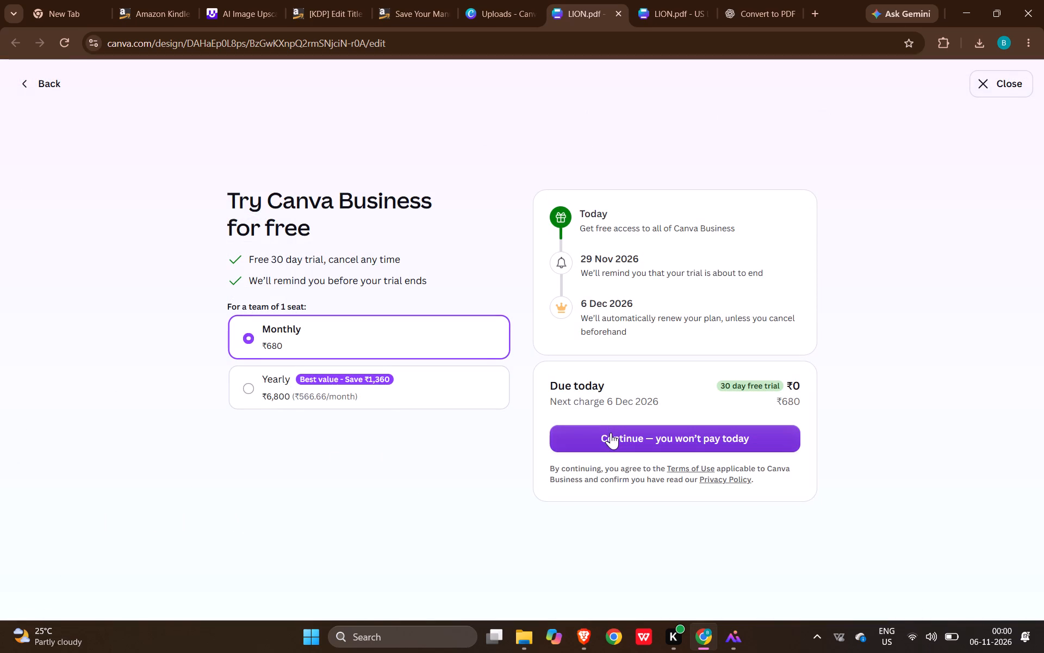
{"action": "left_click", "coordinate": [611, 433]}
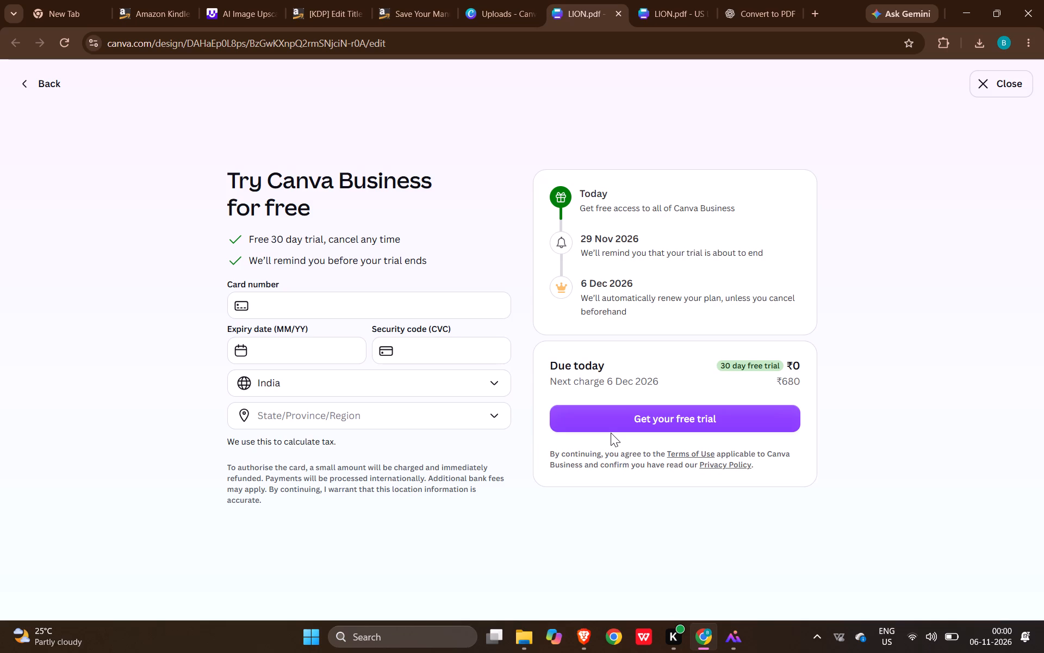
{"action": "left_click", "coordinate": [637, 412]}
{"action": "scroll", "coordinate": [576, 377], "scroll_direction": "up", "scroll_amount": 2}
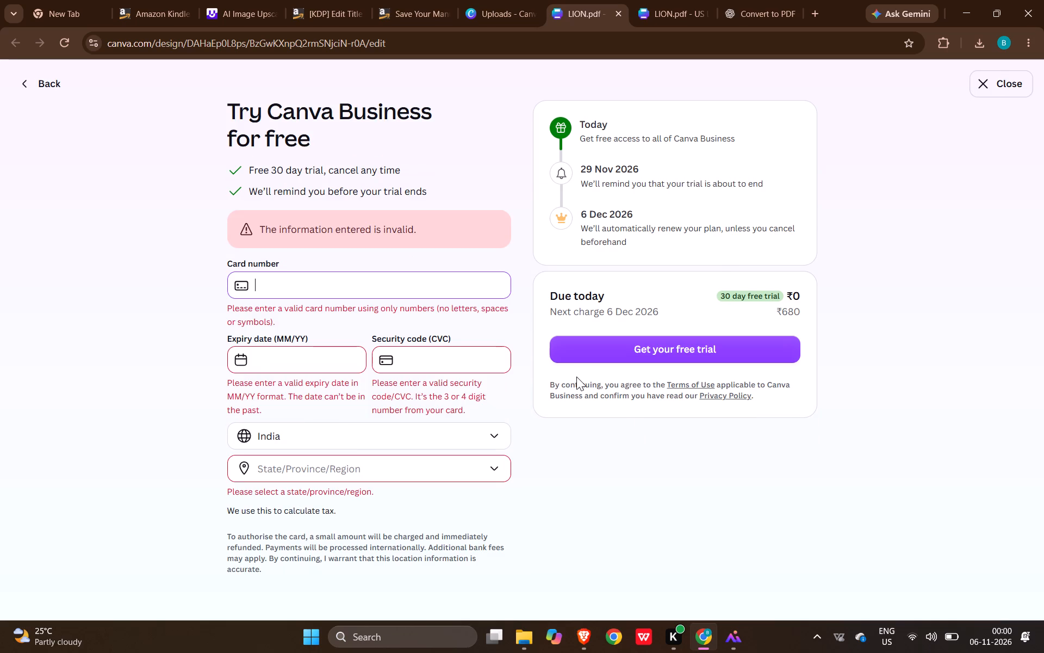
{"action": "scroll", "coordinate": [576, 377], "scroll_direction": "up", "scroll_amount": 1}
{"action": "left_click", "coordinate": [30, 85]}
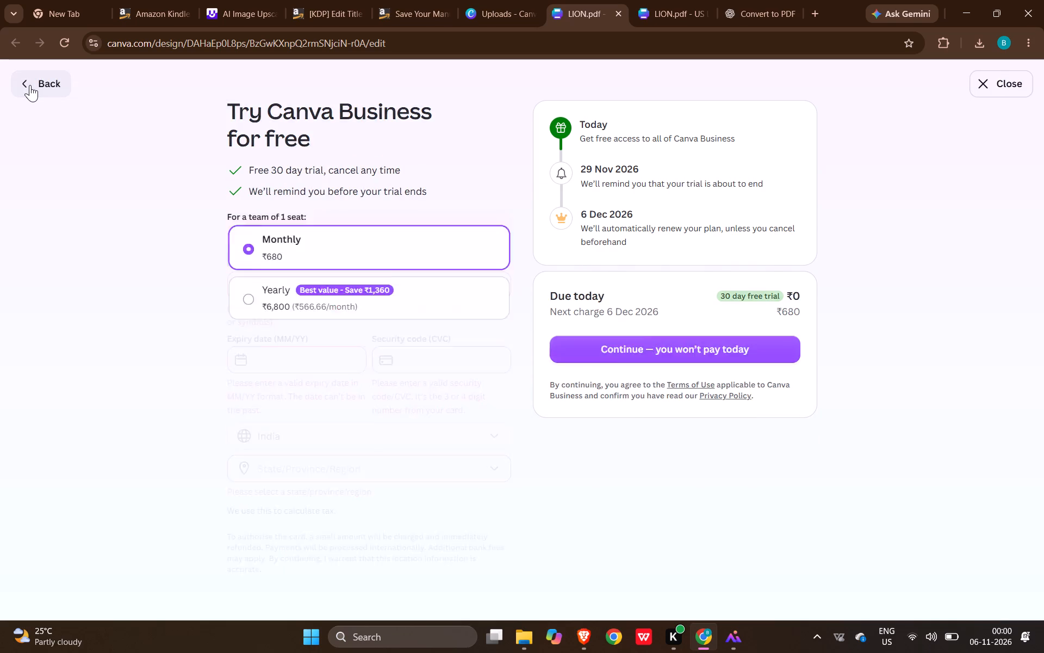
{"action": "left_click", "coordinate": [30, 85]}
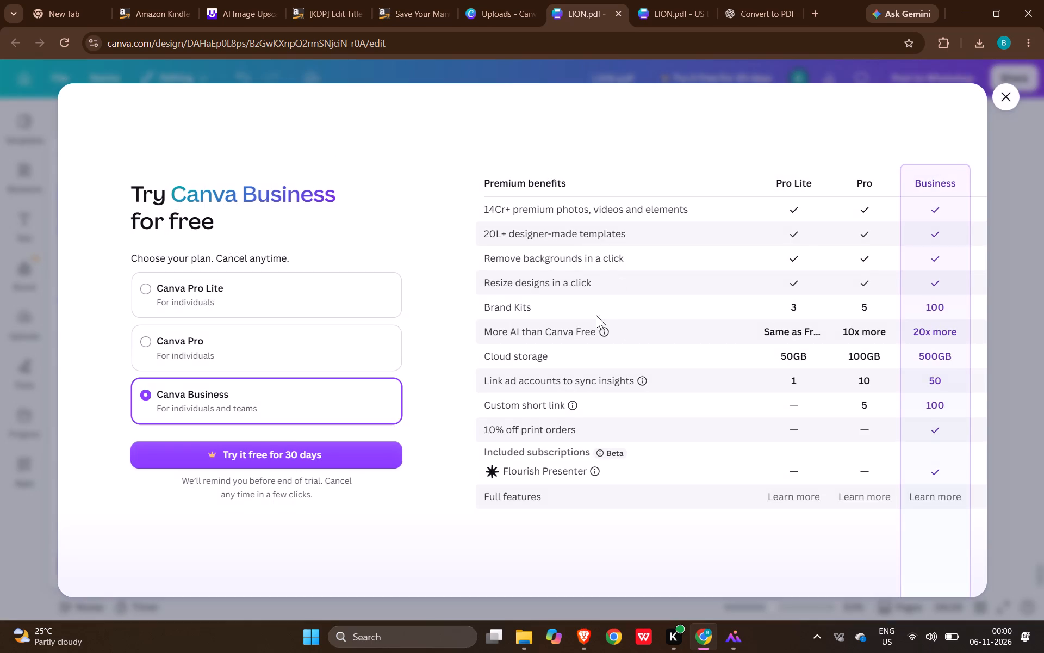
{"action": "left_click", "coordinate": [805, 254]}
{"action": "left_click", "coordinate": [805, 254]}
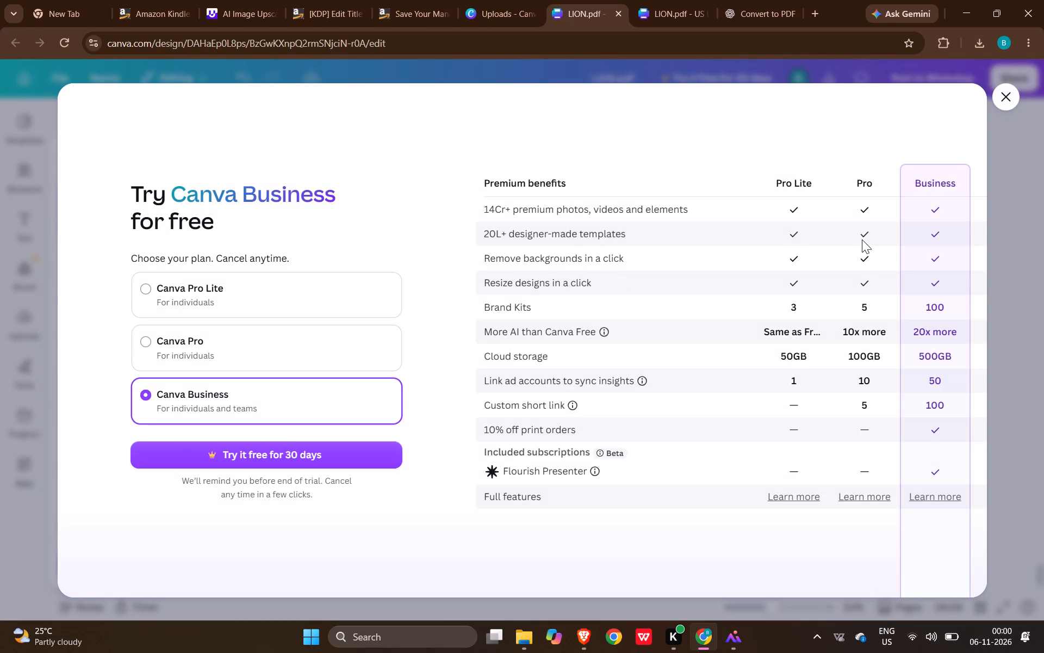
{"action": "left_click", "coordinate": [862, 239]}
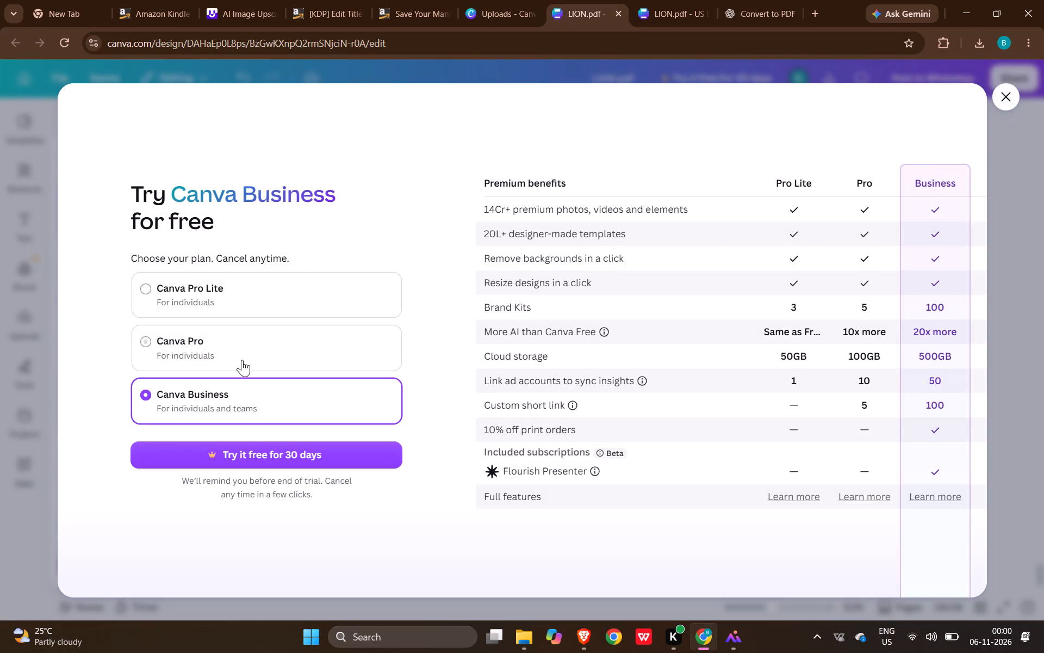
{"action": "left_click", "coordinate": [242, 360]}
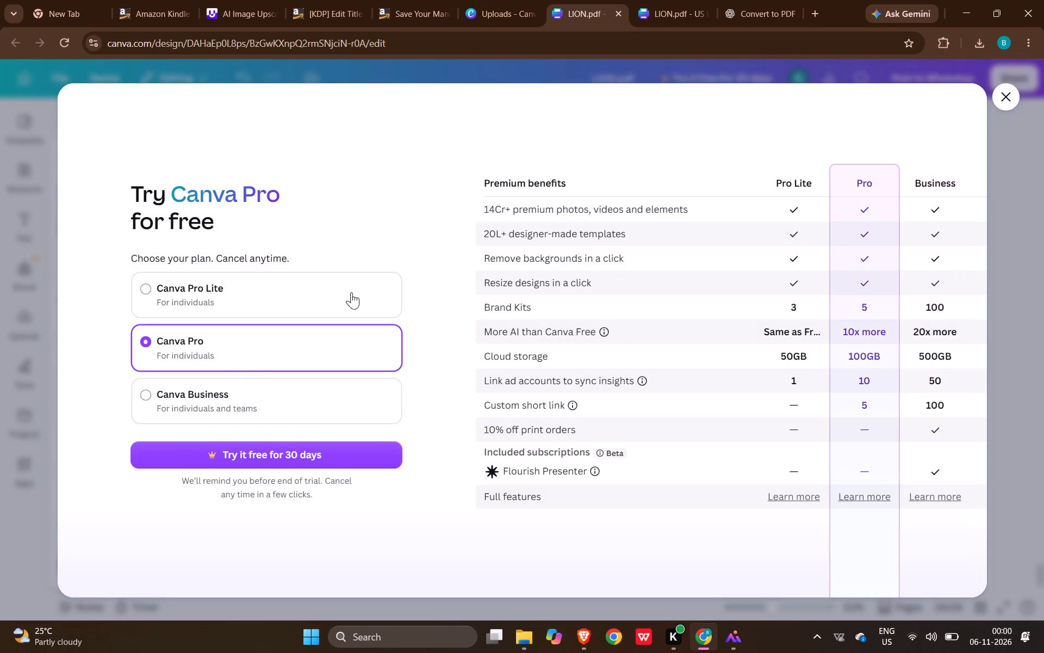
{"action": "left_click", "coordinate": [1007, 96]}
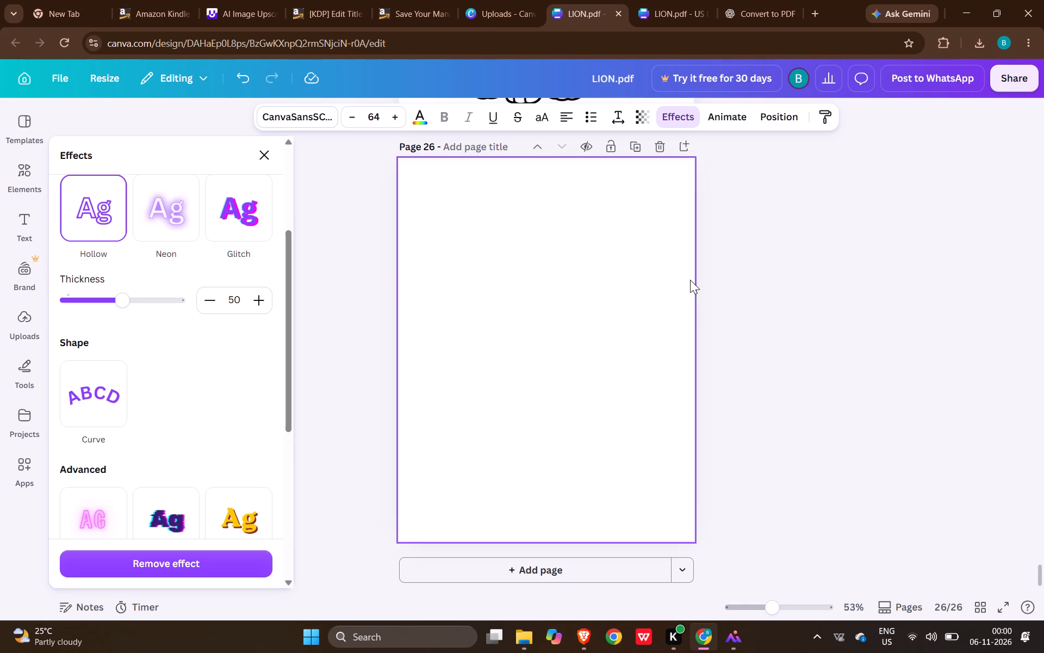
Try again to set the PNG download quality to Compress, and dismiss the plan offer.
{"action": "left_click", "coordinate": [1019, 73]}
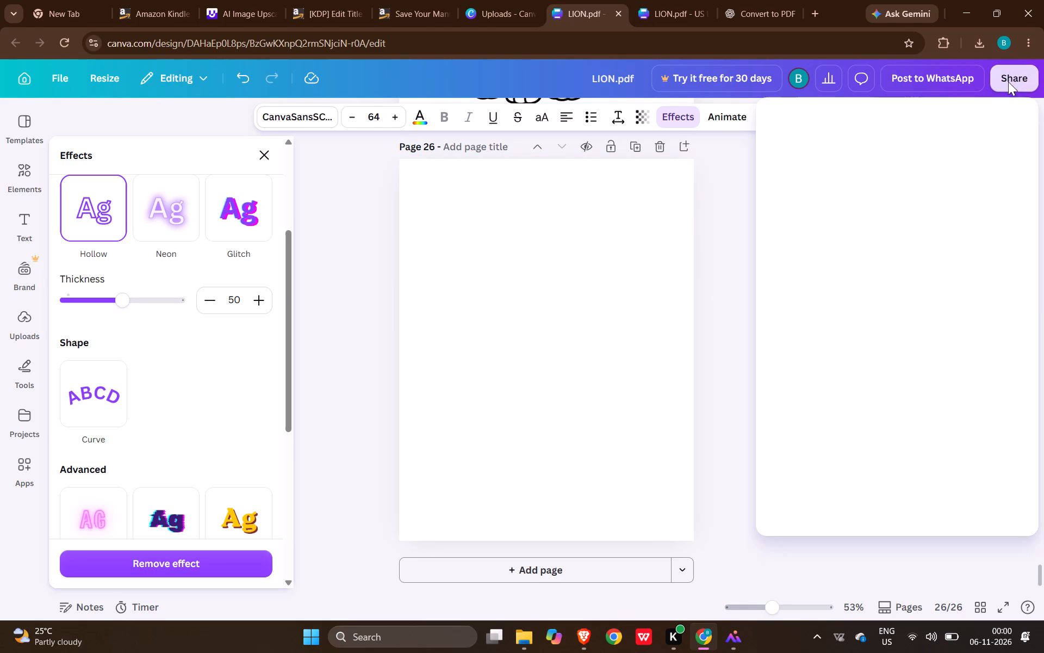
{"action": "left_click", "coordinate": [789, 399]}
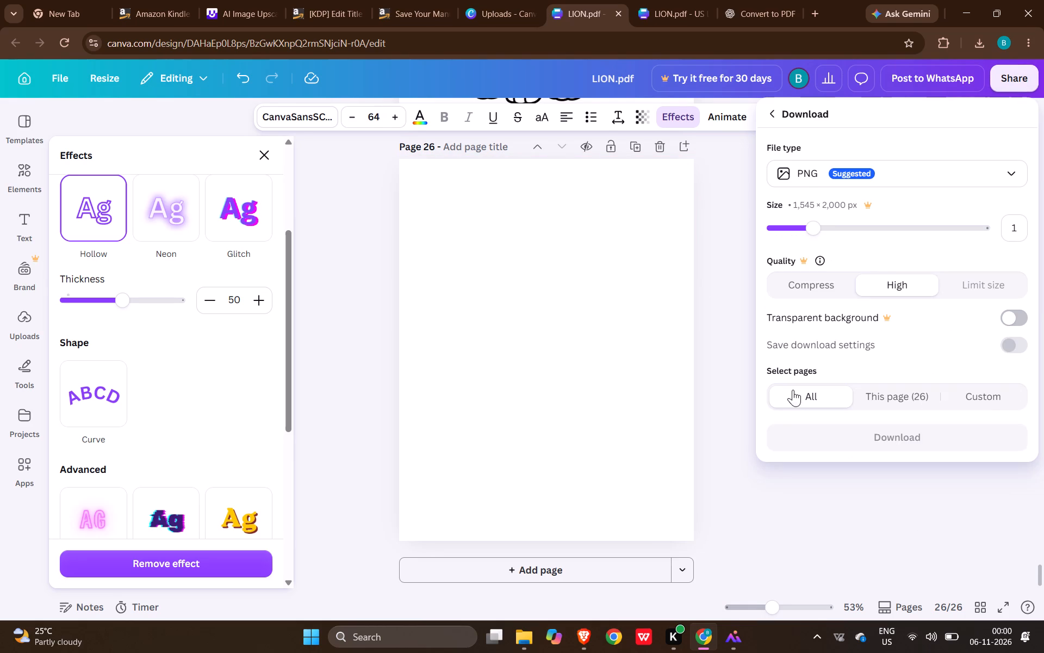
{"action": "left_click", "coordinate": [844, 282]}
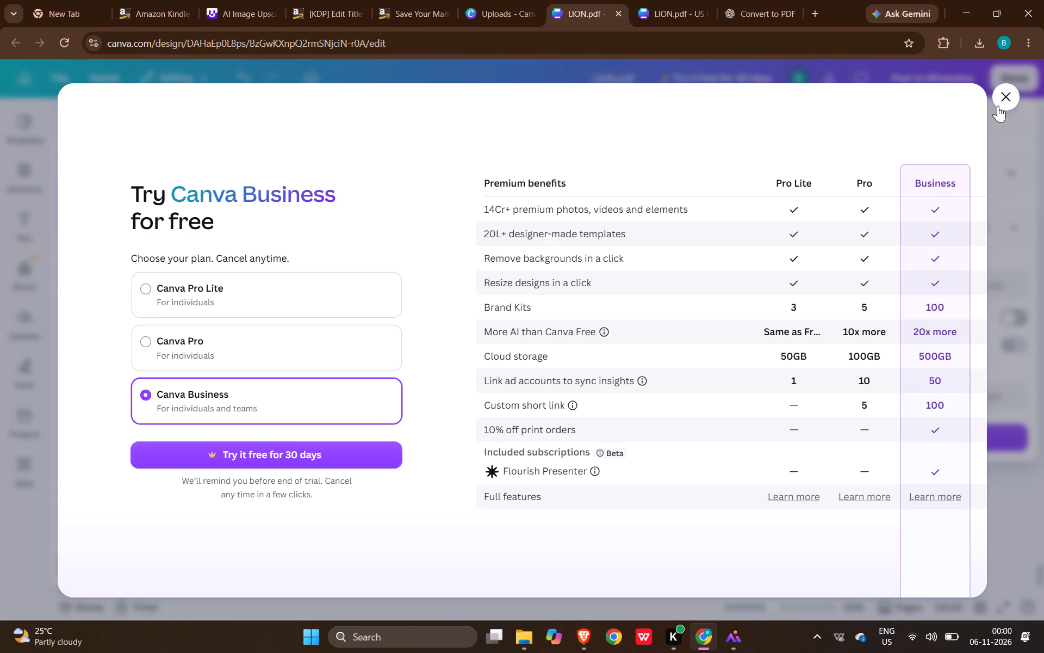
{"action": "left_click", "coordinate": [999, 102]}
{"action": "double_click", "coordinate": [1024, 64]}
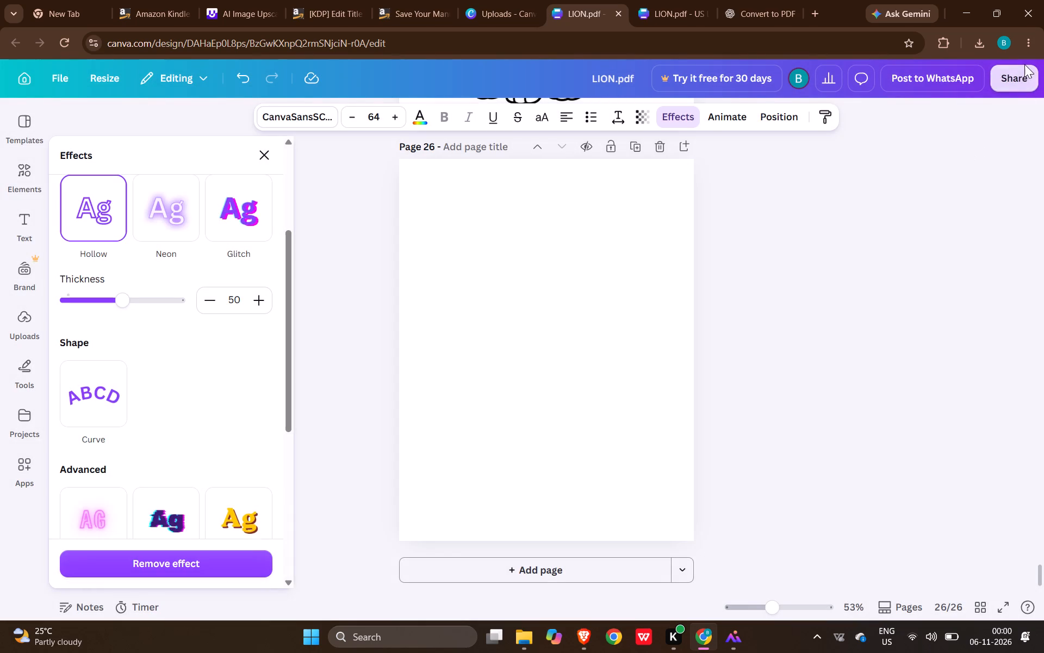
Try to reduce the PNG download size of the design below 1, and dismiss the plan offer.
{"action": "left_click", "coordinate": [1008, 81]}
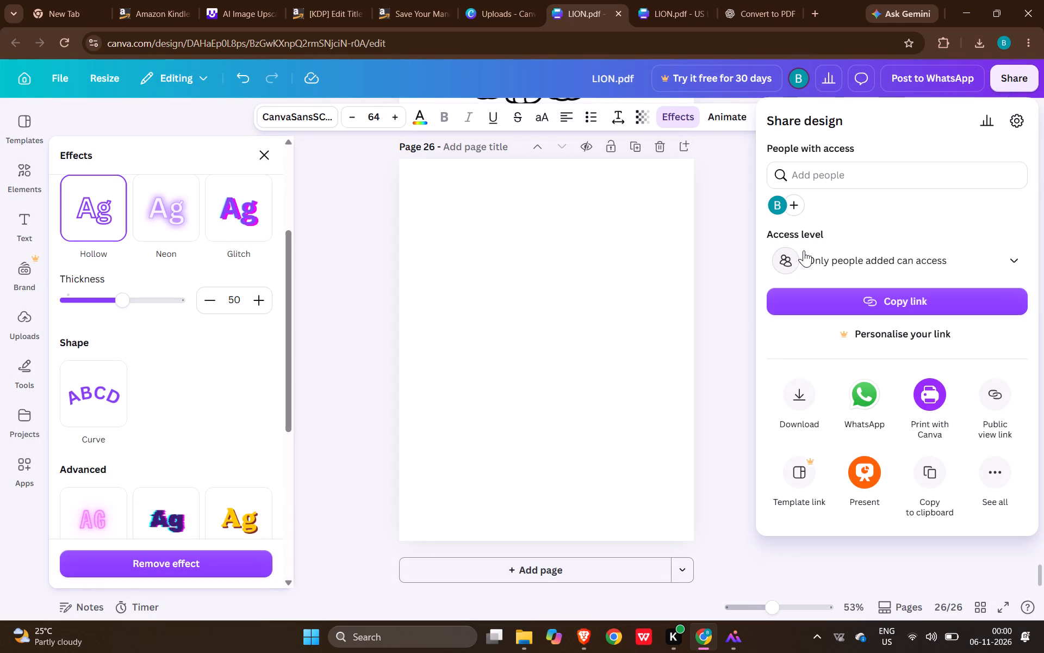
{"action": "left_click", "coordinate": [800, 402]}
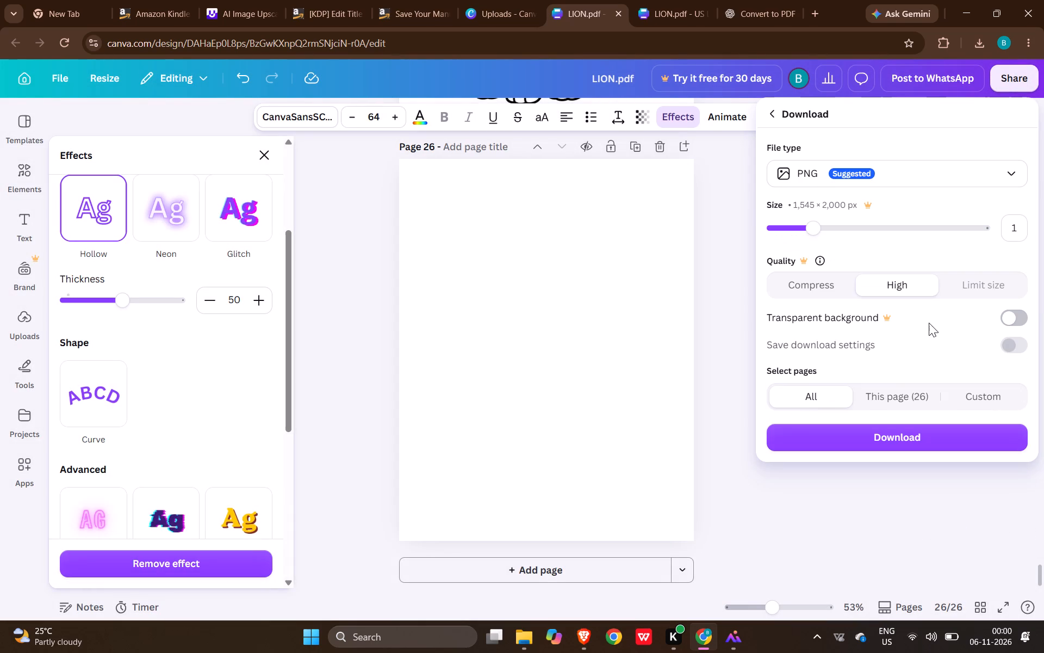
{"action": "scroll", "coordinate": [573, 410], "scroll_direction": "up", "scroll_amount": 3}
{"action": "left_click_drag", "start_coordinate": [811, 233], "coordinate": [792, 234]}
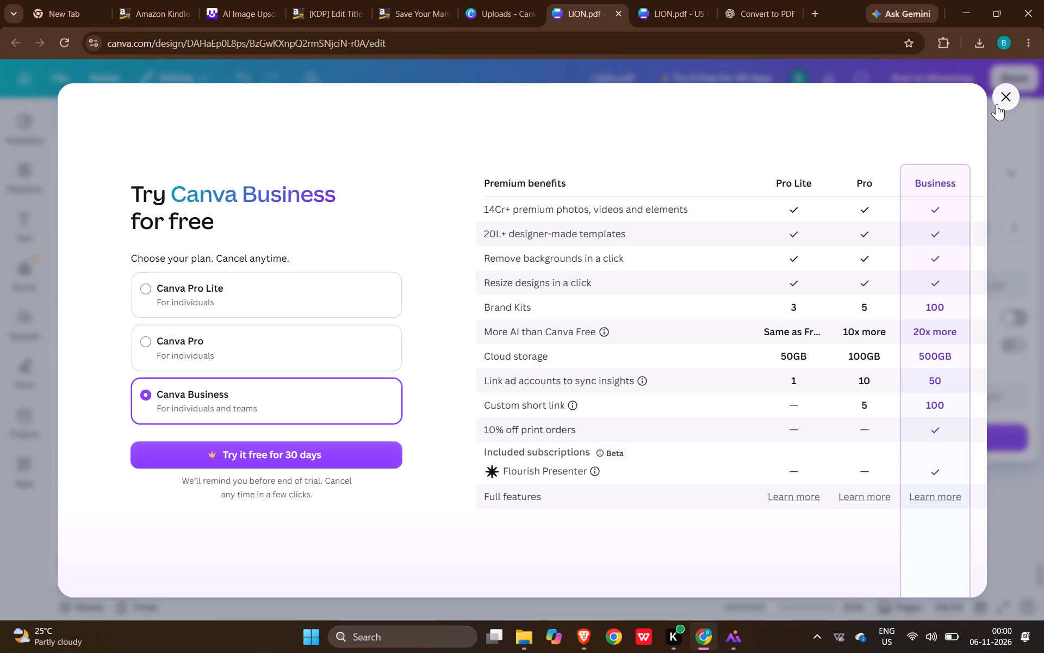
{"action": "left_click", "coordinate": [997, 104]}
Download all pages of the design as PNG at size 1 with High quality.
{"action": "scroll", "coordinate": [645, 300], "scroll_direction": "up", "scroll_amount": 5}
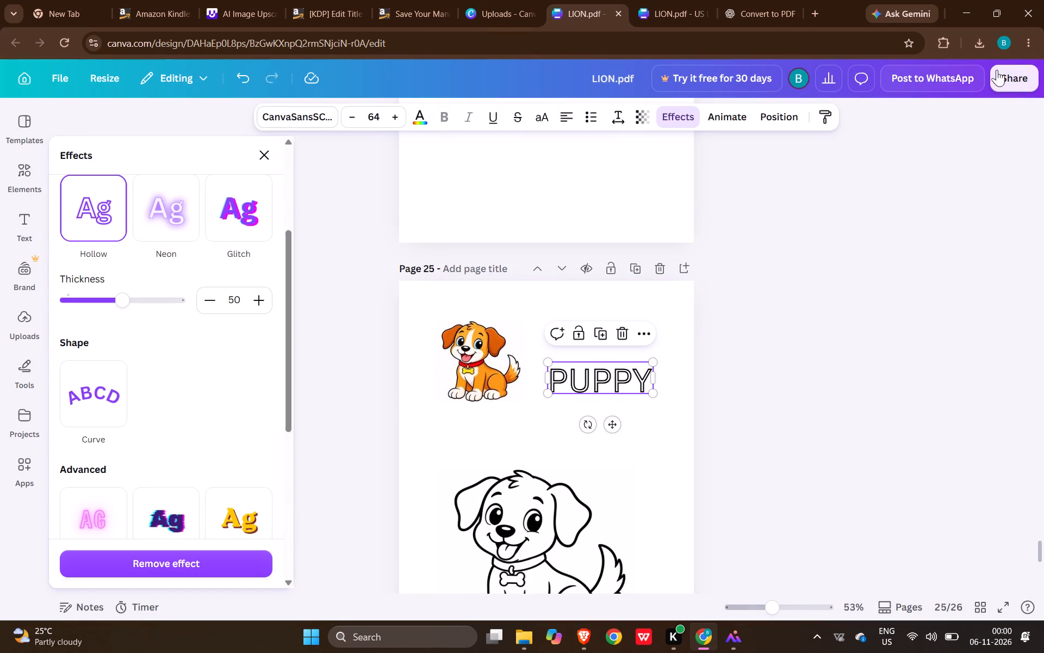
{"action": "left_click", "coordinate": [1018, 76]}
{"action": "left_click", "coordinate": [798, 394]}
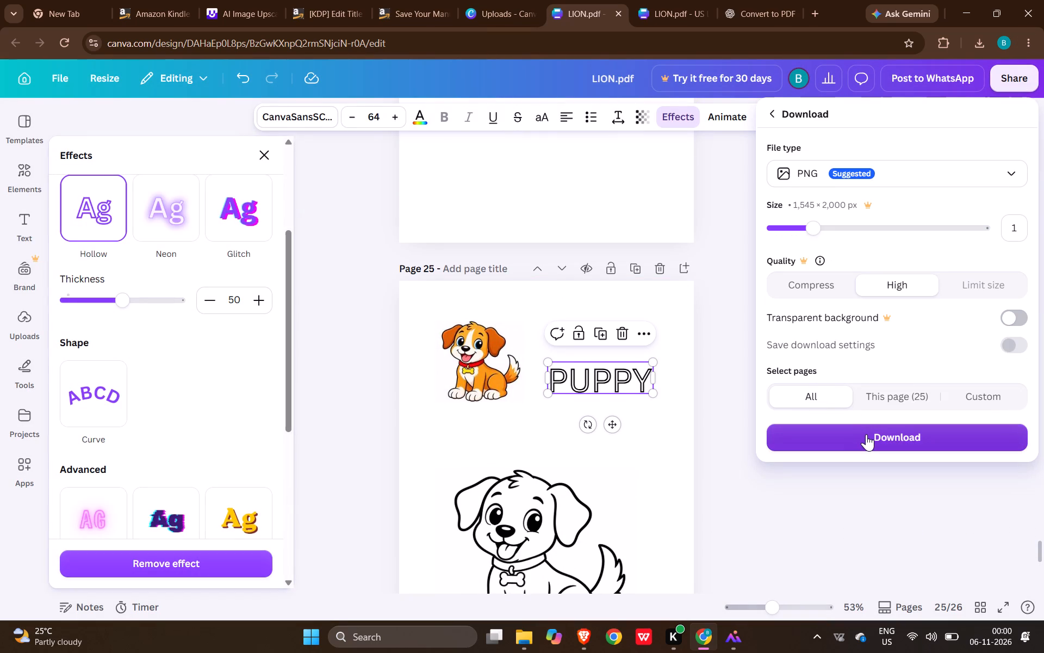
{"action": "left_click", "coordinate": [866, 434]}
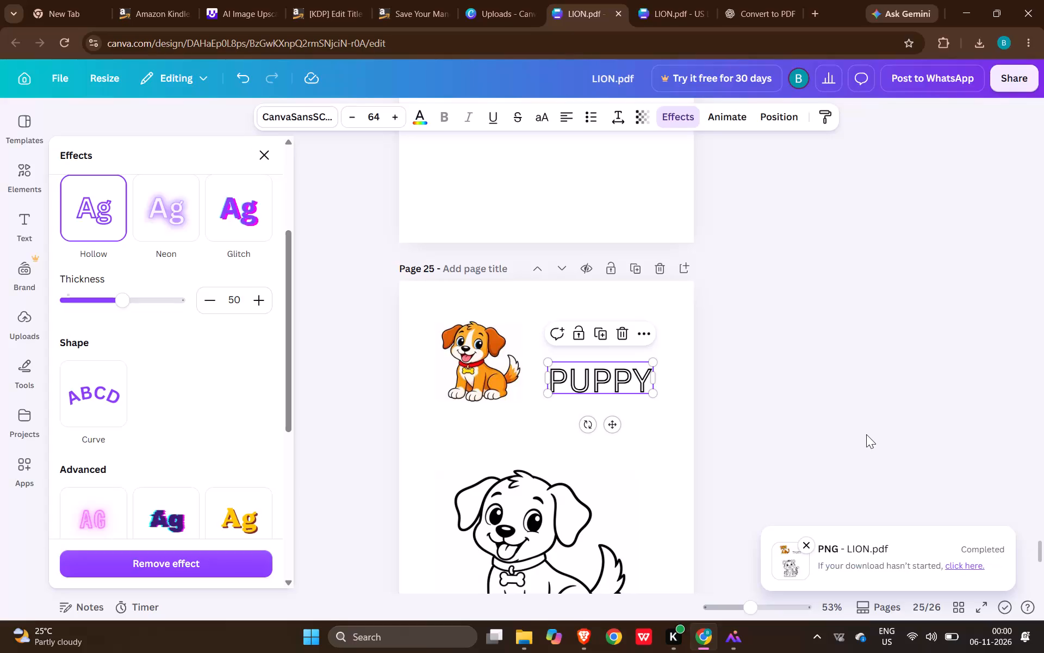
Open the downloaded LION.pdf (1).zip, view its image 1, and check the archive in the Downloads folder.
{"action": "left_click", "coordinate": [981, 47]}
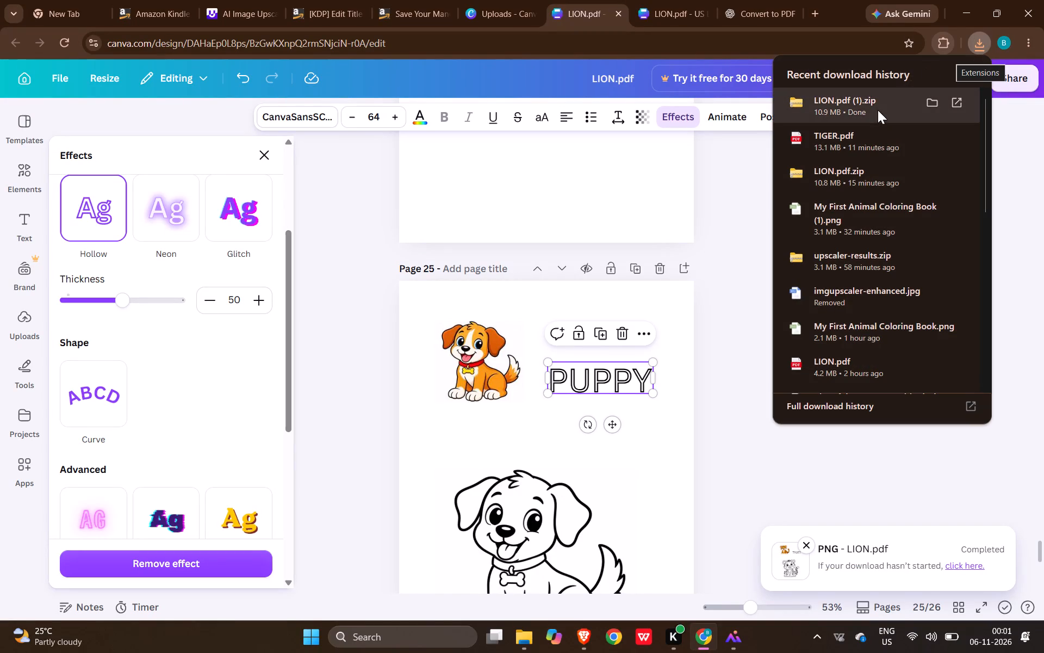
{"action": "left_click", "coordinate": [878, 110]}
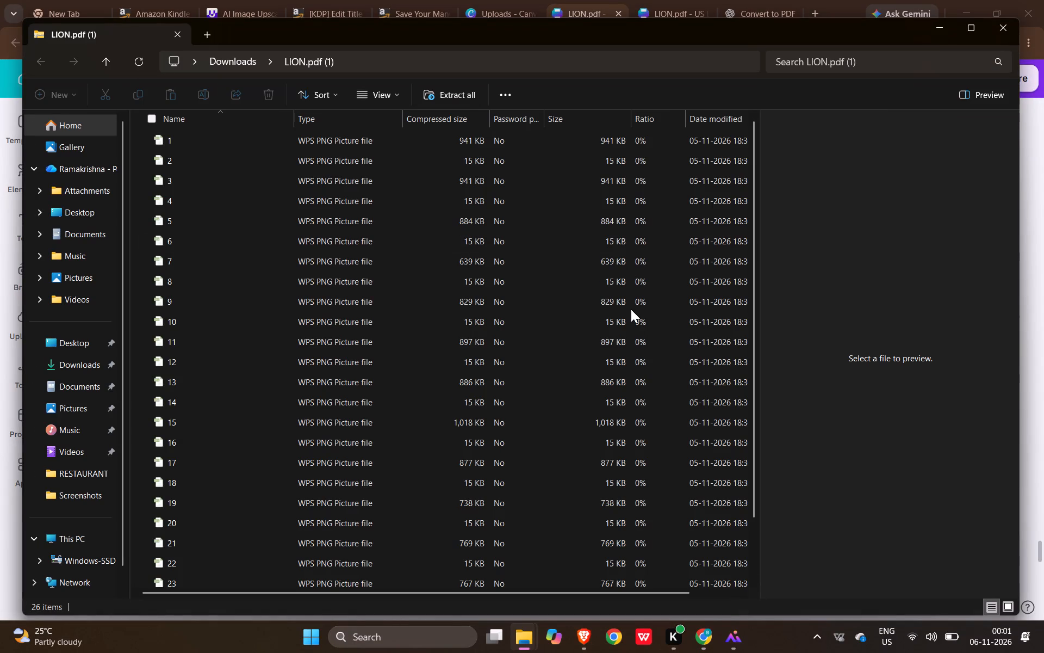
{"action": "left_click", "coordinate": [631, 309]}
{"action": "double_click", "coordinate": [512, 144]}
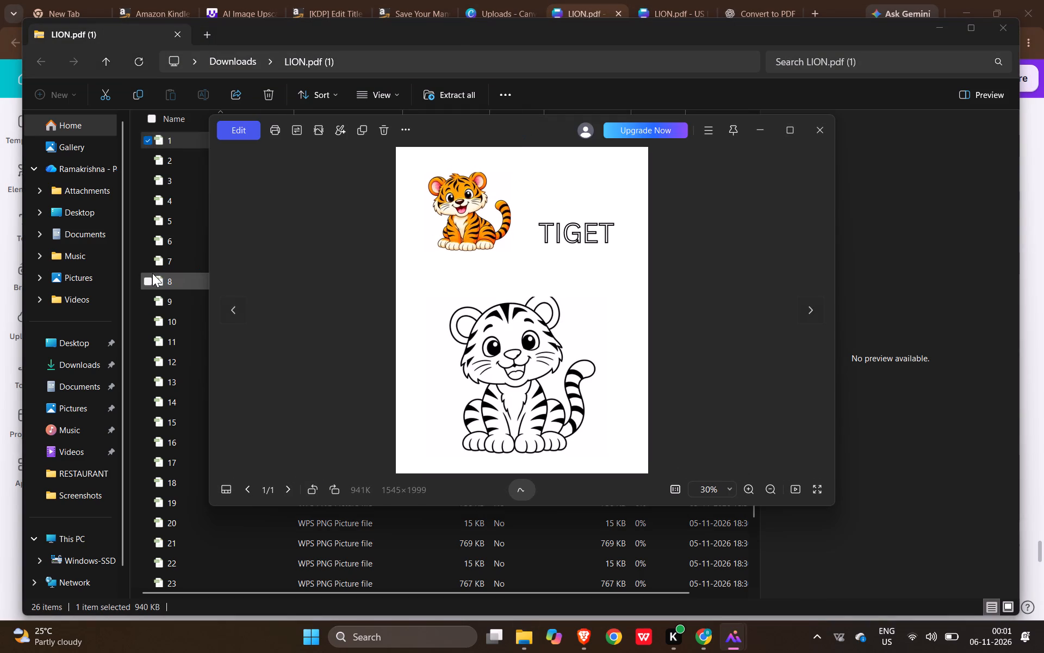
{"action": "left_click", "coordinate": [152, 273]}
{"action": "left_click", "coordinate": [73, 369]}
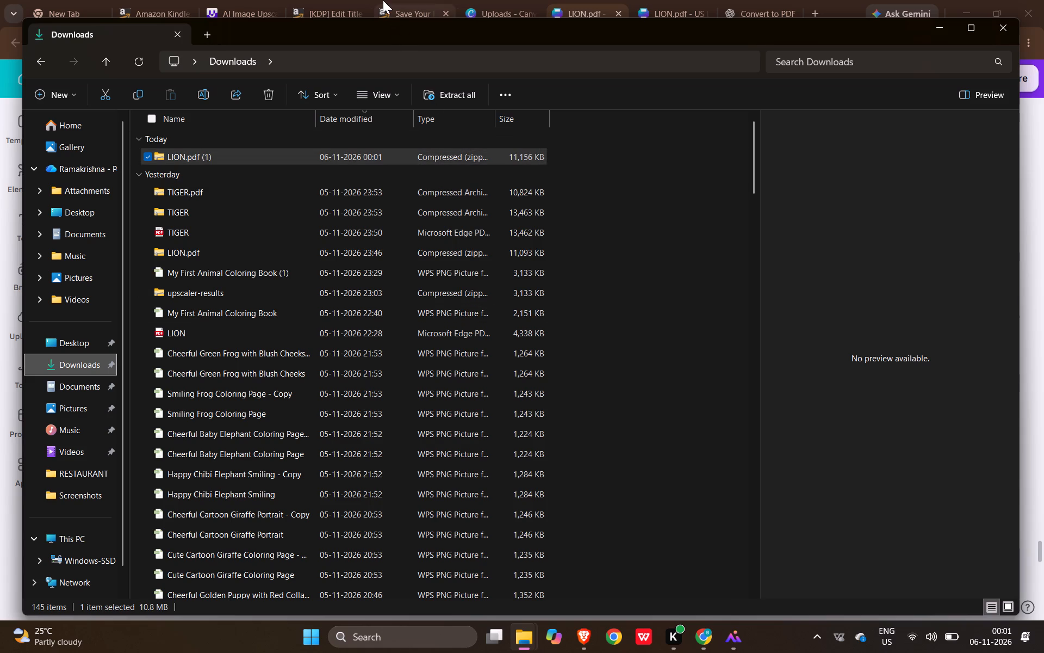
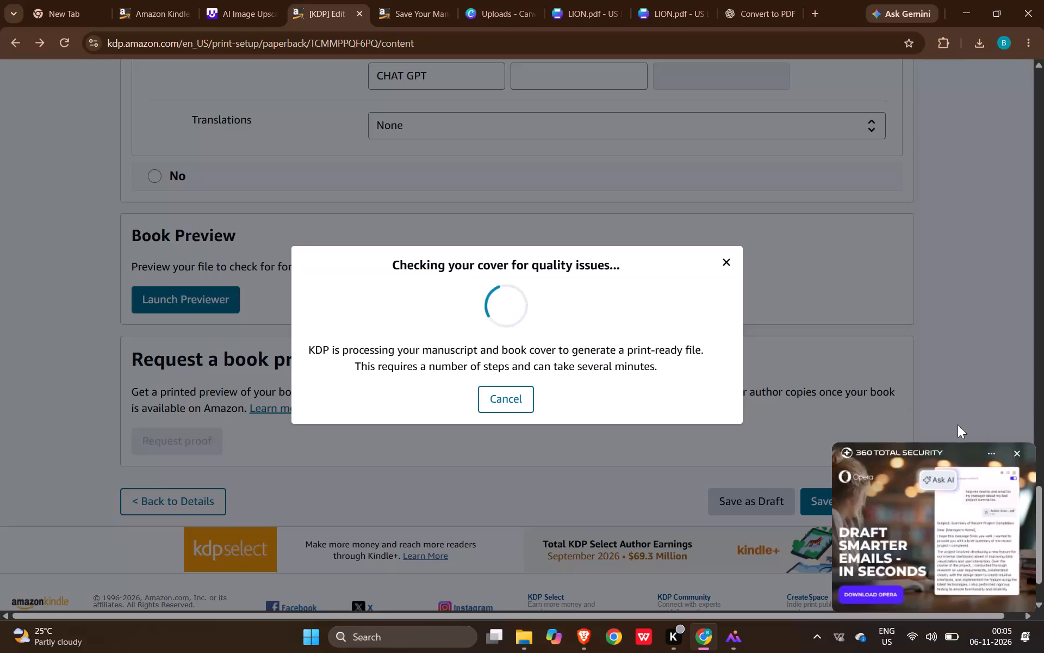
Dismiss the 360 Total Security advertisement covering the page.
{"action": "left_click", "coordinate": [1015, 457]}
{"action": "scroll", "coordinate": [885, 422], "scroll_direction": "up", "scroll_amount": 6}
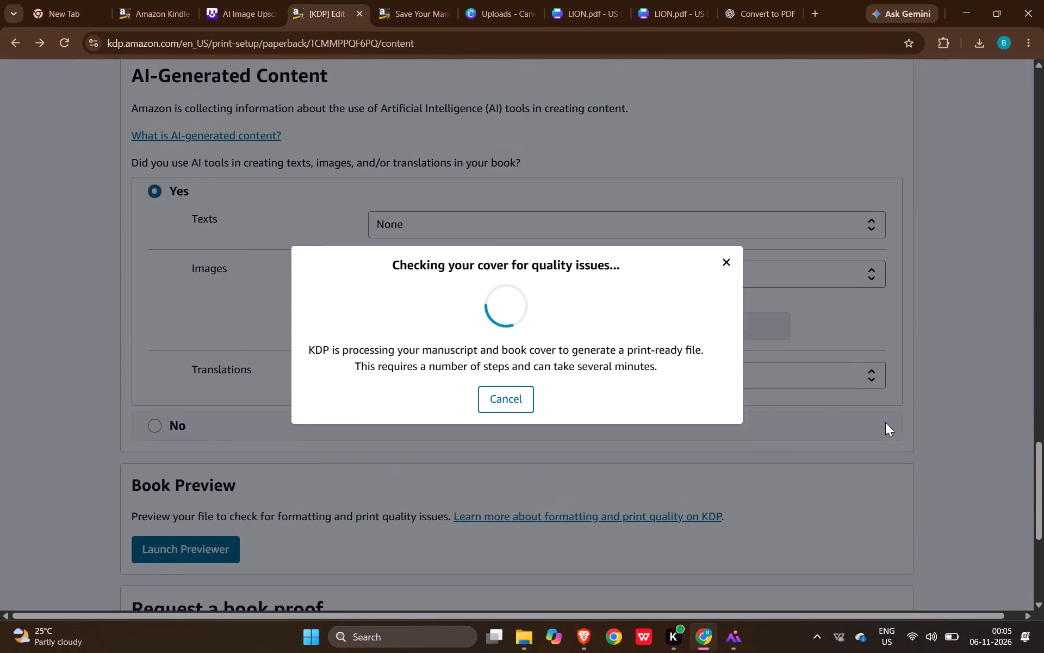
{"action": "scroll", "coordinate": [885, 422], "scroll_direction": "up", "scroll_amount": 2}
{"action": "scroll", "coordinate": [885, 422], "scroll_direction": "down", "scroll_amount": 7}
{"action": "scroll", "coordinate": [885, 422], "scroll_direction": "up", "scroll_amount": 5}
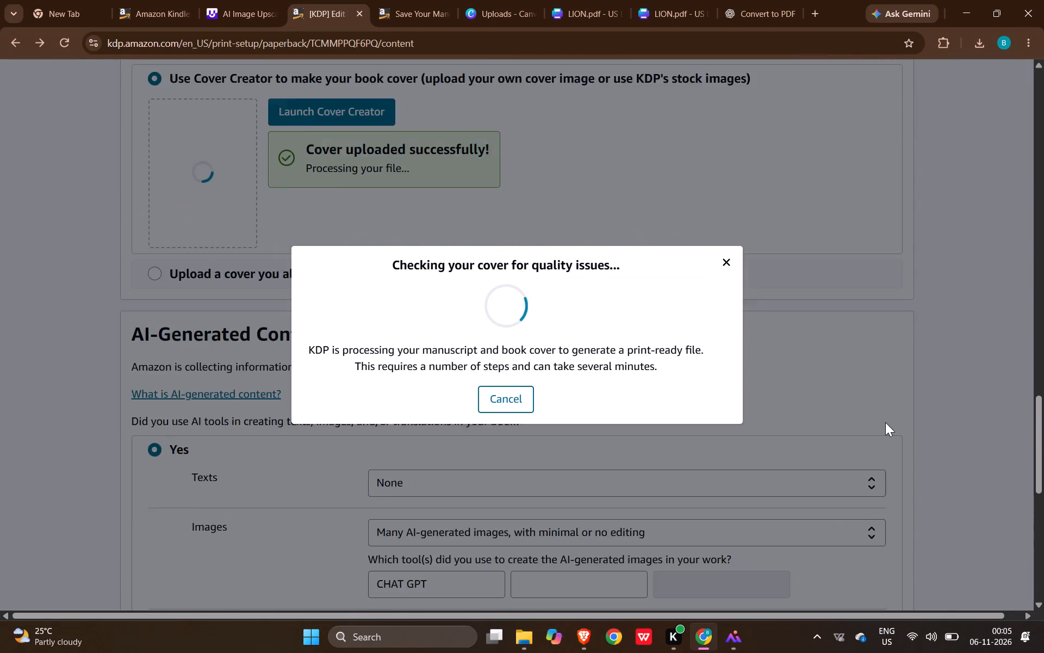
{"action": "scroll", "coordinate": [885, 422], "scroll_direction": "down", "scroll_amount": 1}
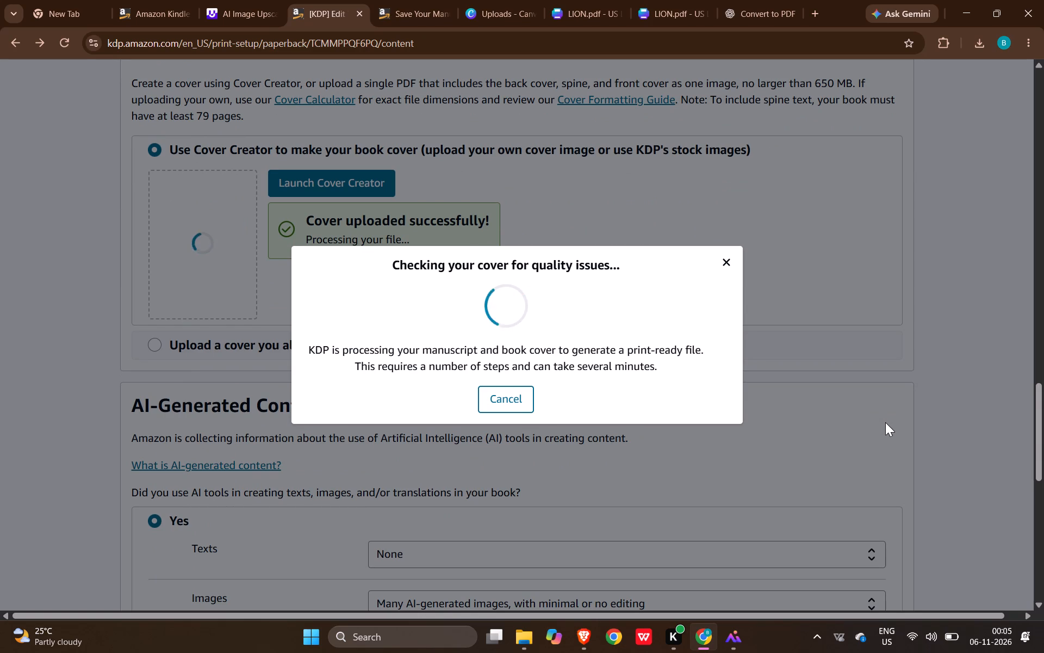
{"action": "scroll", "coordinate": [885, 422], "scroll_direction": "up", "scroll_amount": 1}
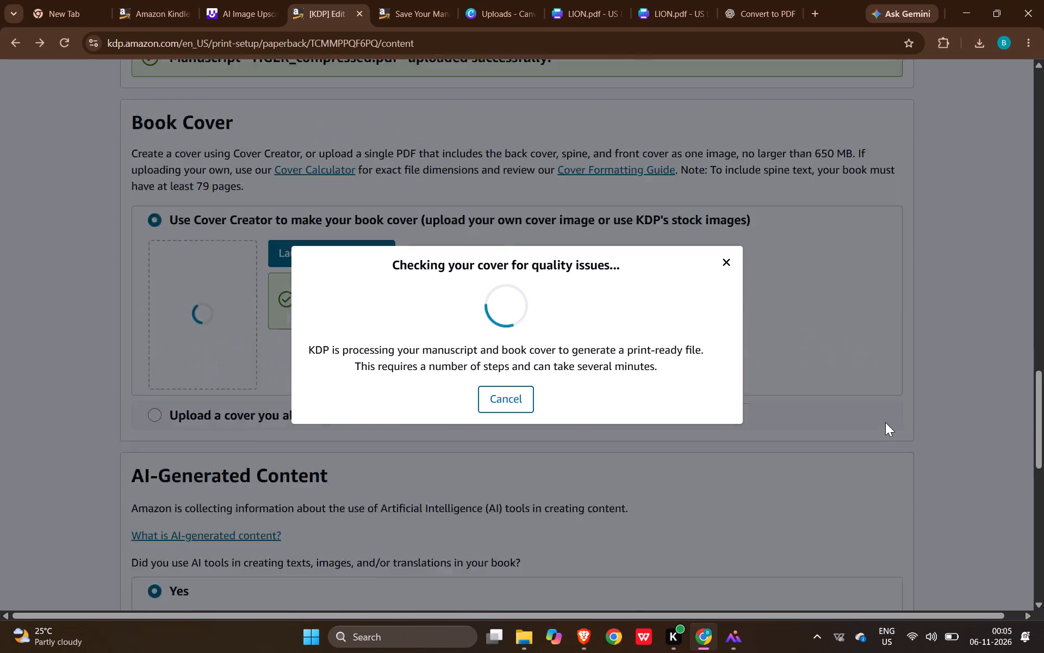
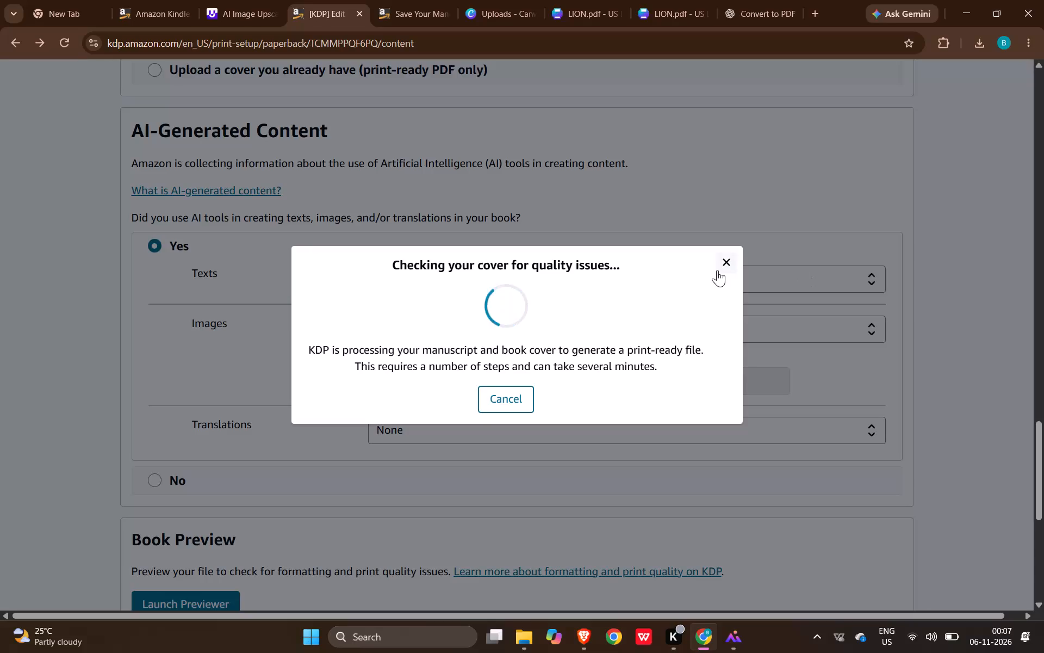
Close the running cover quality check and launch the book previewer again.
{"action": "left_click", "coordinate": [728, 262]}
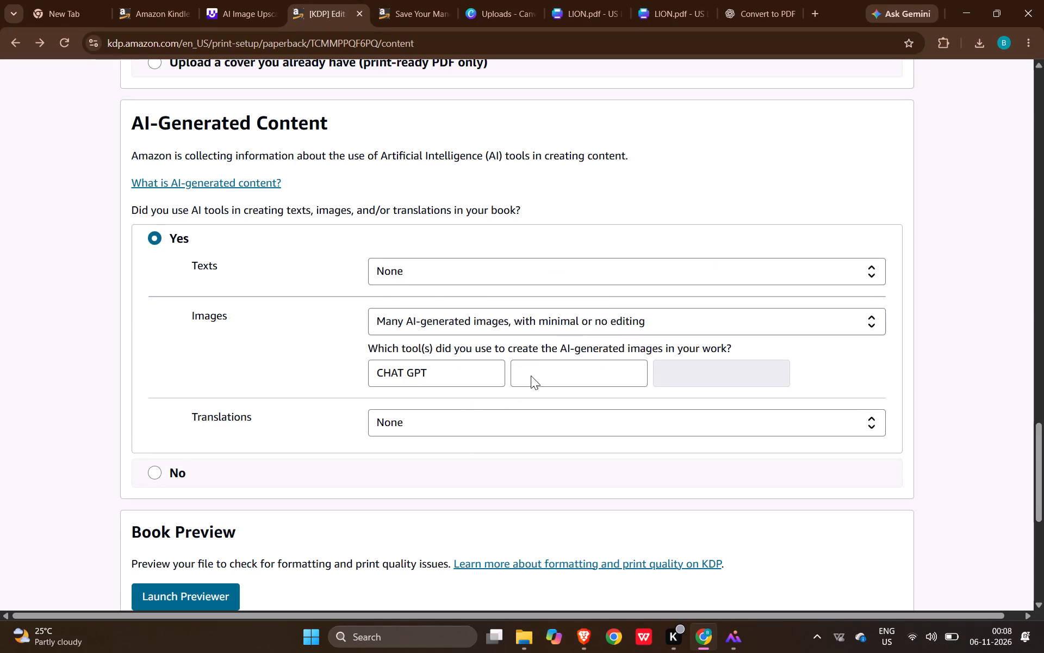
{"action": "scroll", "coordinate": [519, 405], "scroll_direction": "down", "scroll_amount": 4}
{"action": "scroll", "coordinate": [519, 405], "scroll_direction": "up", "scroll_amount": 6}
{"action": "scroll", "coordinate": [519, 405], "scroll_direction": "down", "scroll_amount": 2}
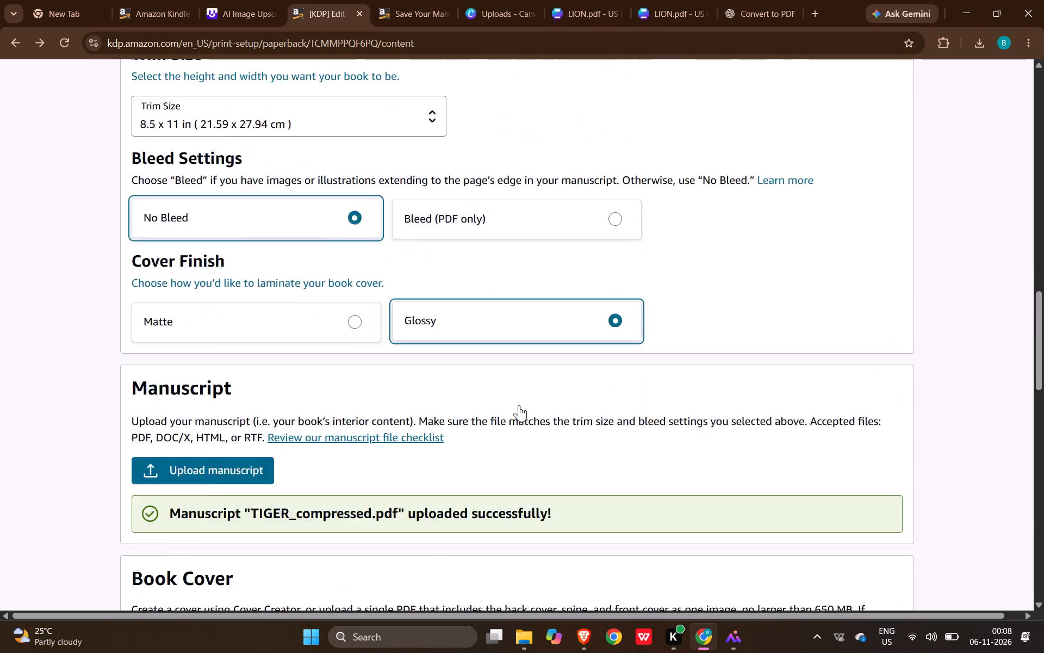
{"action": "scroll", "coordinate": [519, 405], "scroll_direction": "down", "scroll_amount": 2}
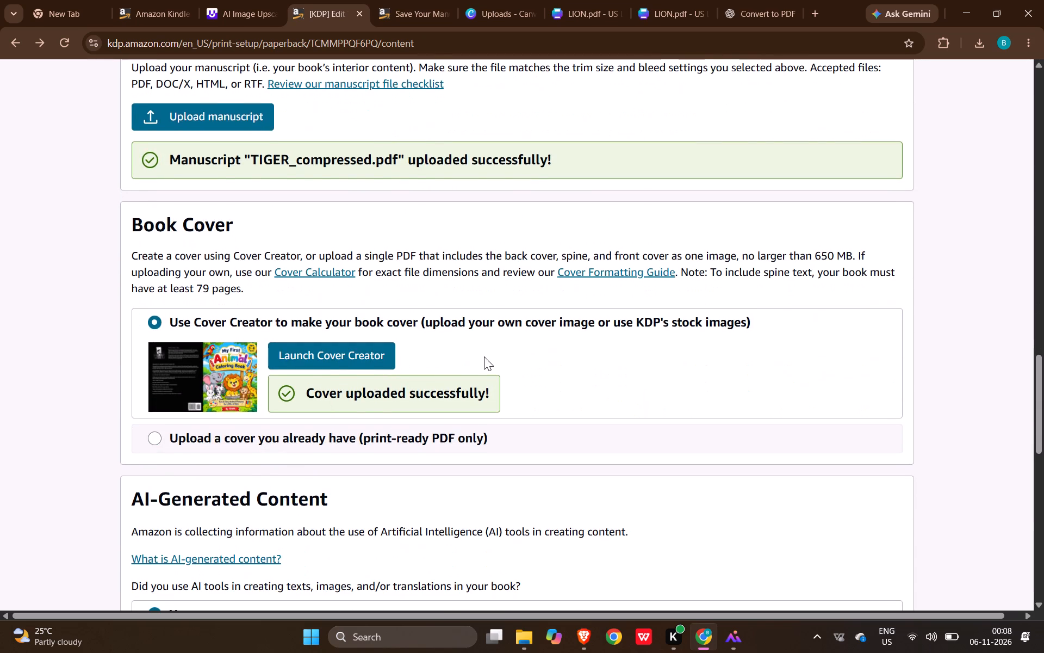
{"action": "scroll", "coordinate": [484, 356], "scroll_direction": "down", "scroll_amount": 5}
{"action": "left_click", "coordinate": [211, 405]}
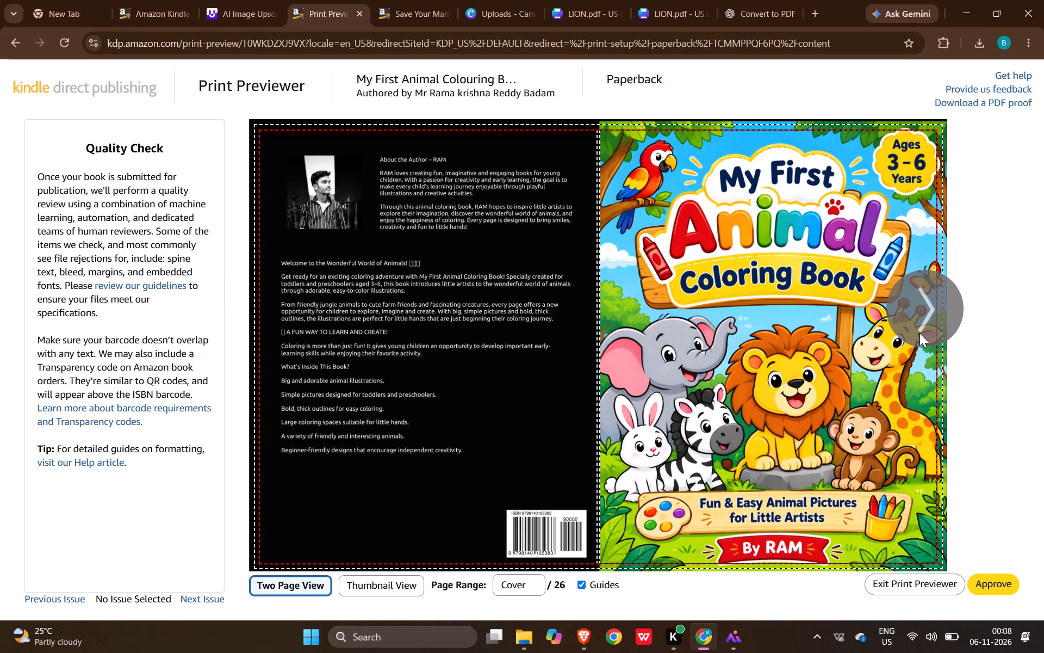
Advance the print preview from the cover to the first interior page and approve the book.
{"action": "left_click", "coordinate": [919, 333]}
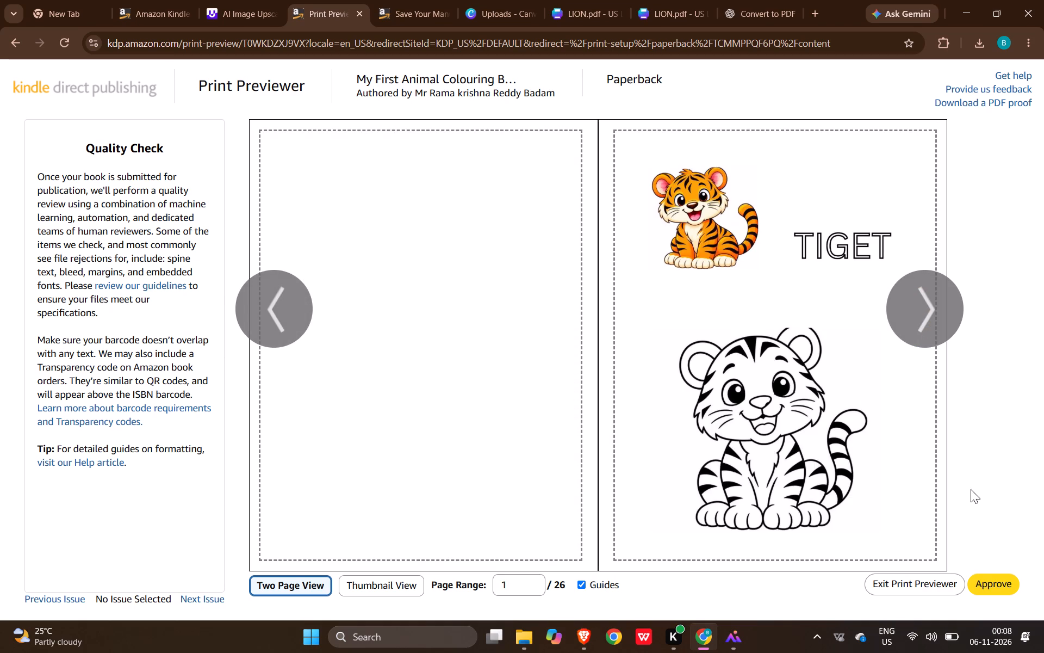
{"action": "left_click", "coordinate": [988, 581]}
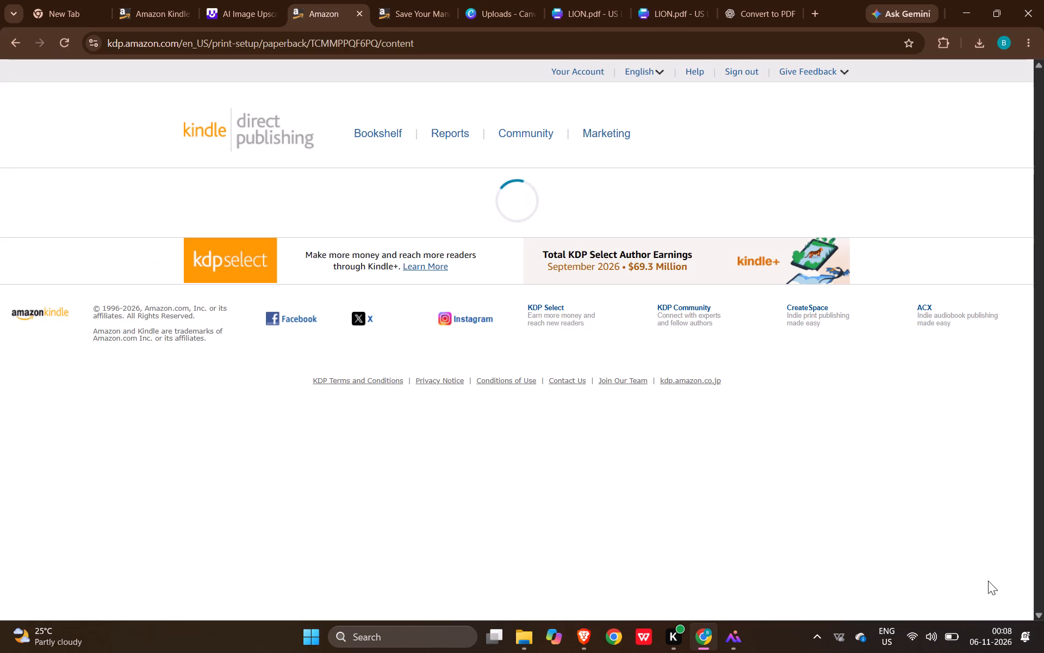
Review the paperback content page down to the print summary, printing costs and book proof section.
{"action": "scroll", "coordinate": [668, 393], "scroll_direction": "down", "scroll_amount": 6}
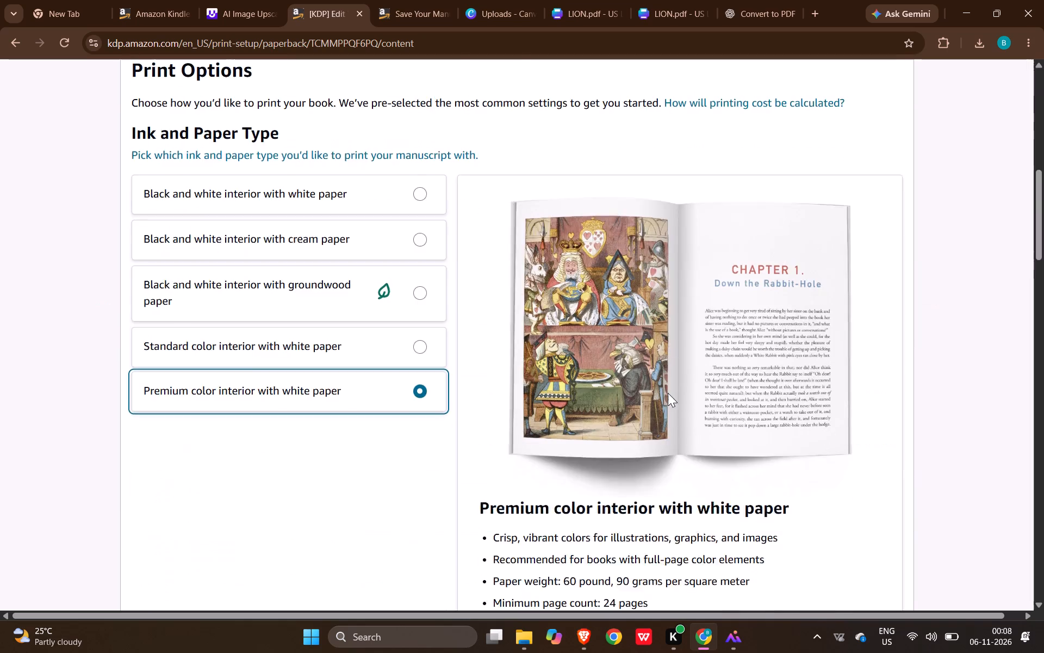
{"action": "scroll", "coordinate": [668, 393], "scroll_direction": "down", "scroll_amount": 11}
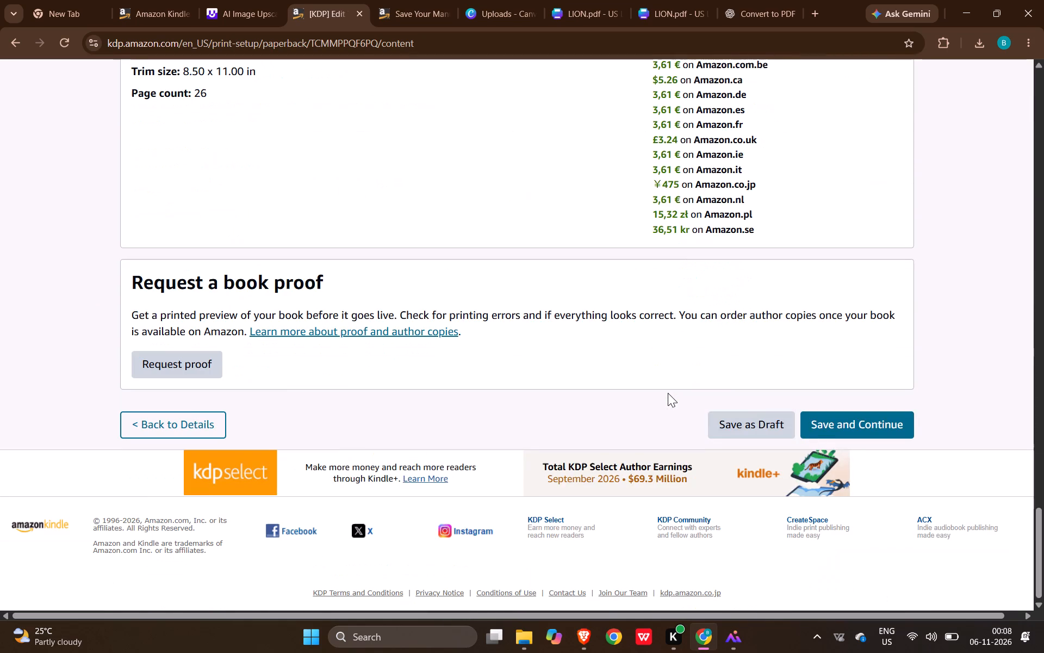
{"action": "scroll", "coordinate": [763, 266], "scroll_direction": "up", "scroll_amount": 1}
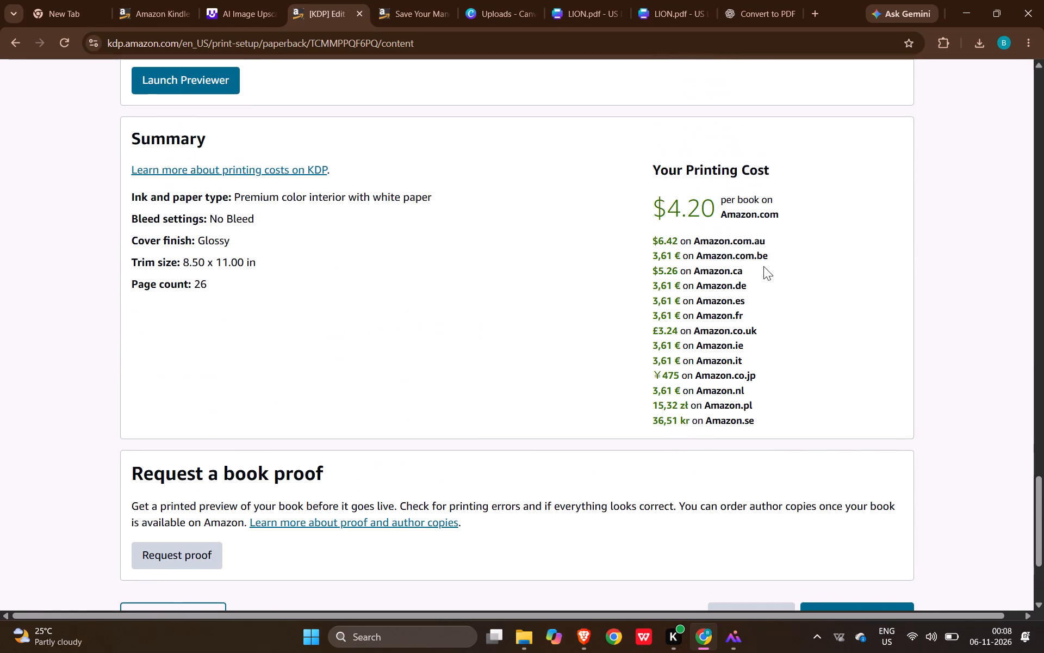
{"action": "scroll", "coordinate": [763, 266], "scroll_direction": "up", "scroll_amount": 2}
{"action": "scroll", "coordinate": [763, 266], "scroll_direction": "down", "scroll_amount": 3}
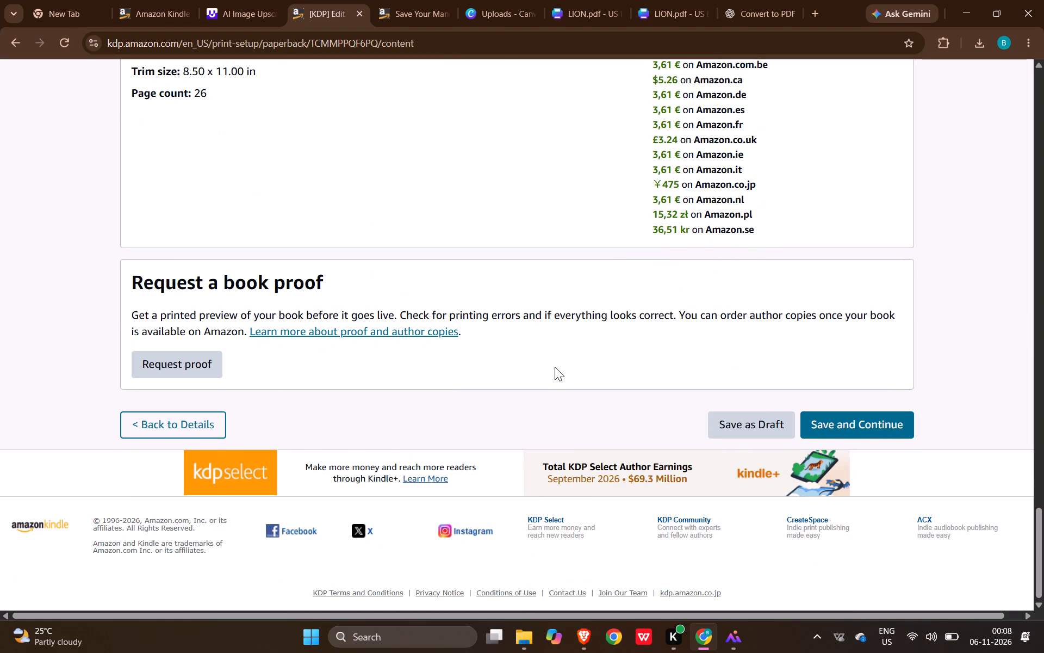
Switch to the Amazon KDP tutorial video in Brave, resume playback and close the Chrome profile chooser.
{"action": "left_click", "coordinate": [604, 652]}
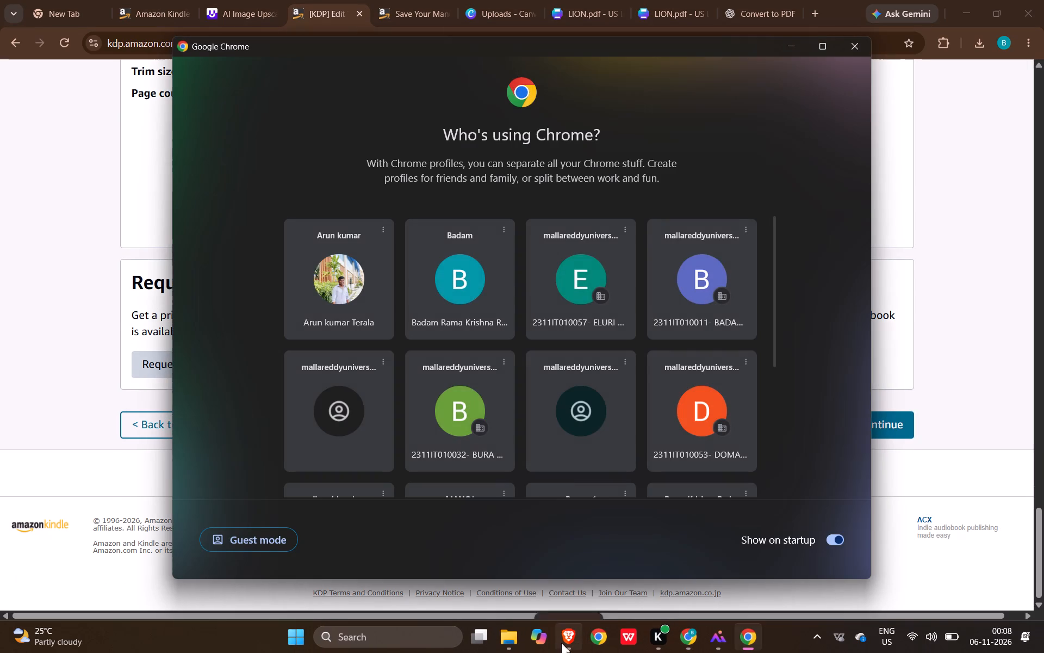
{"action": "left_click", "coordinate": [571, 643]}
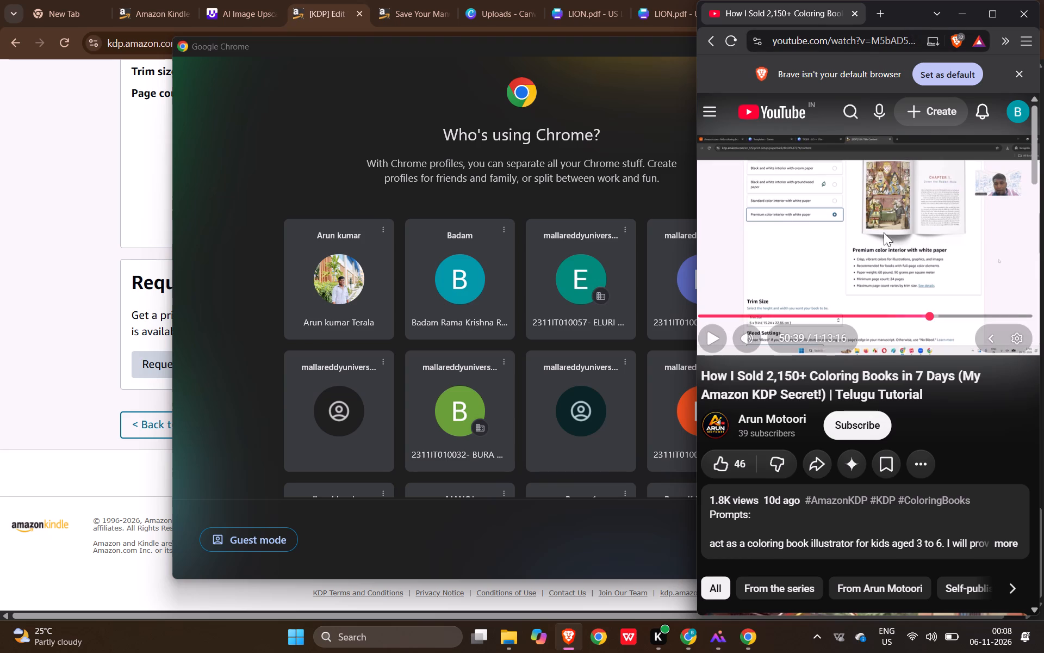
{"action": "left_click", "coordinate": [886, 250]}
{"action": "left_click", "coordinate": [672, 127]}
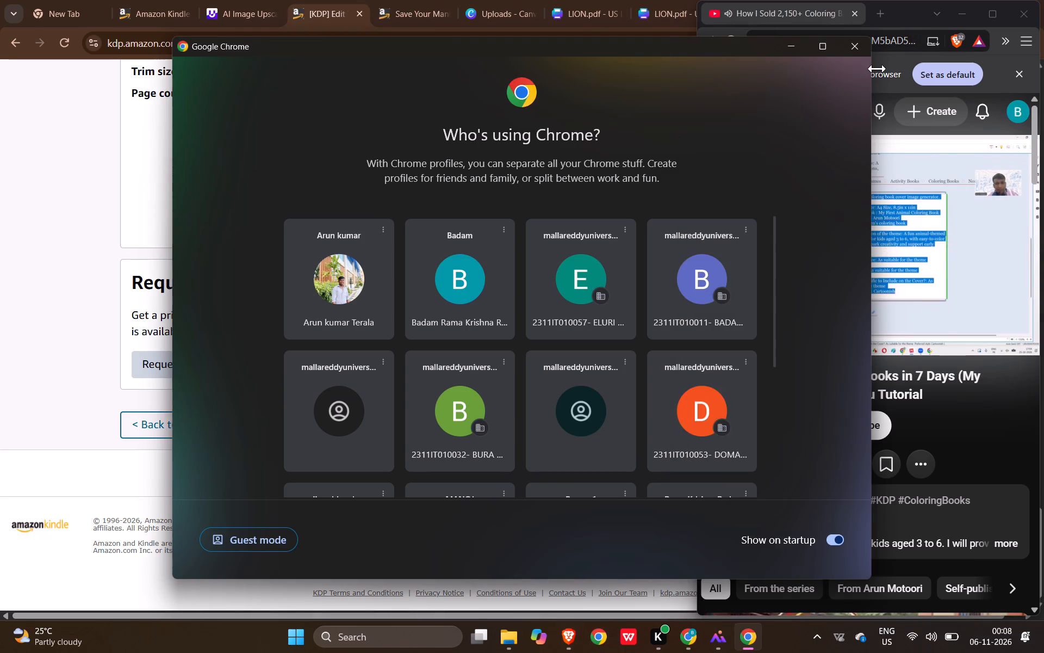
{"action": "left_click", "coordinate": [858, 50]}
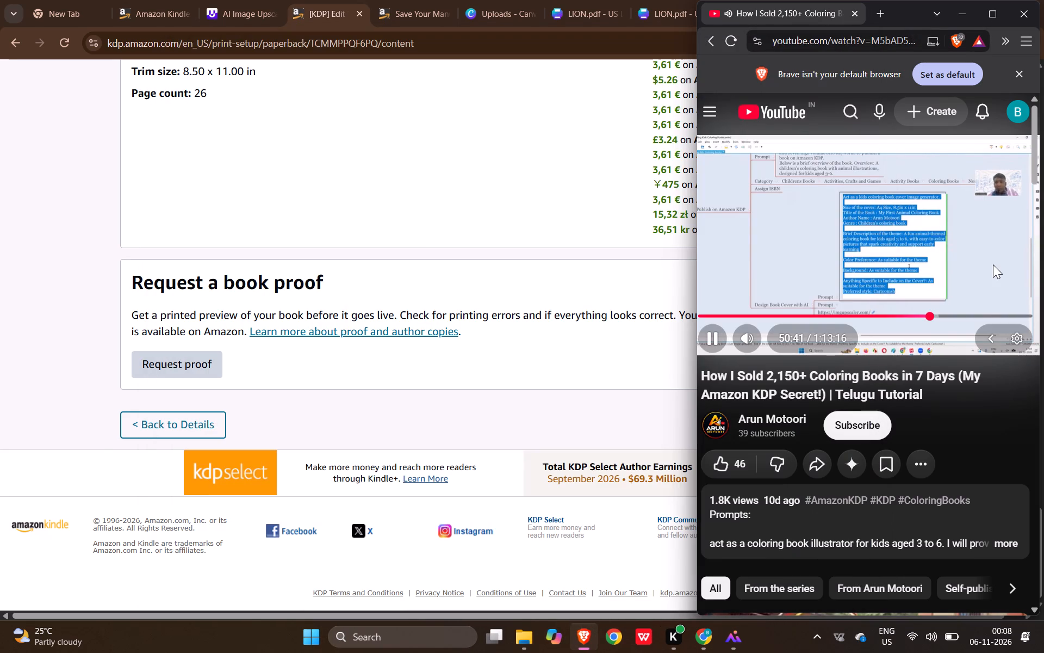
Skip the tutorial ahead to the part just after the cover is saved, around 1:01:01.
{"action": "key", "text": "Right"}
{"action": "key", "text": "Right"}
{"action": "key", "text": "Right"}
{"action": "key", "text": "Right"}
{"action": "key", "text": "Right"}
{"action": "key", "text": "Right"}
{"action": "key", "text": "Right"}
{"action": "key", "text": "Right"}
{"action": "key", "text": "Right"}
{"action": "key", "text": "Right"}
{"action": "key", "text": "Right"}
{"action": "key", "text": "Right"}
{"action": "key", "text": "Right"}
{"action": "key", "text": "Right"}
{"action": "key", "text": "Right"}
{"action": "key", "text": "Right"}
{"action": "key", "text": "Right"}
{"action": "key", "text": "Right"}
{"action": "key", "text": "Right"}
{"action": "key", "text": "Right"}
{"action": "key", "text": "Right"}
{"action": "key", "text": "Right"}
{"action": "key", "text": "Right"}
{"action": "key", "text": "Right"}
{"action": "key", "text": "Right"}
{"action": "key", "text": "Right"}
{"action": "key", "text": "Right"}
{"action": "key", "text": "Right"}
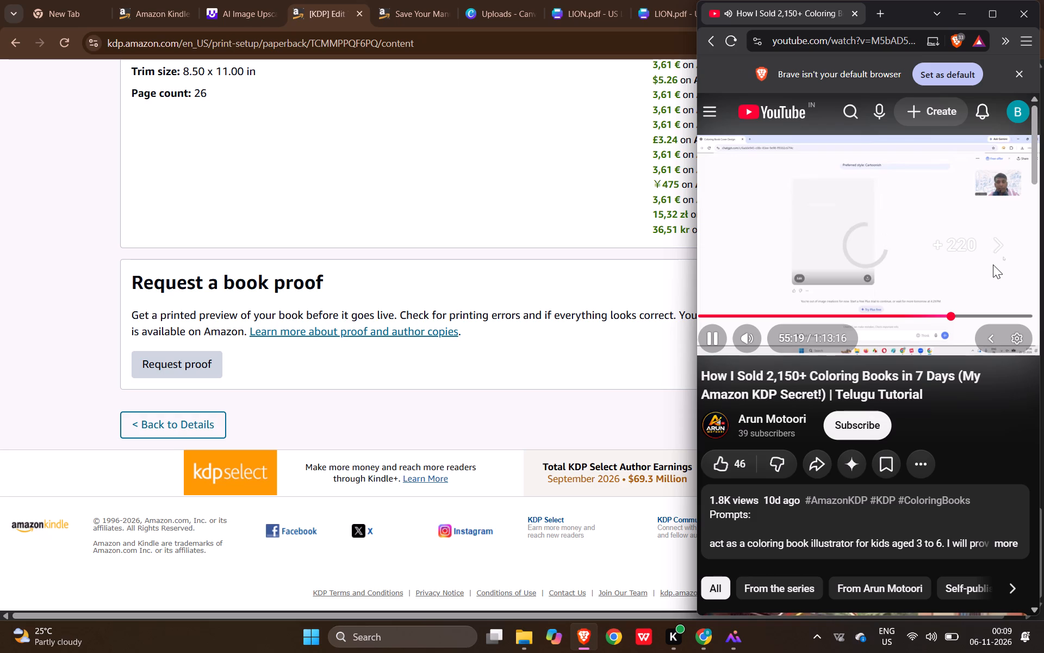
{"action": "left_click", "coordinate": [967, 318]}
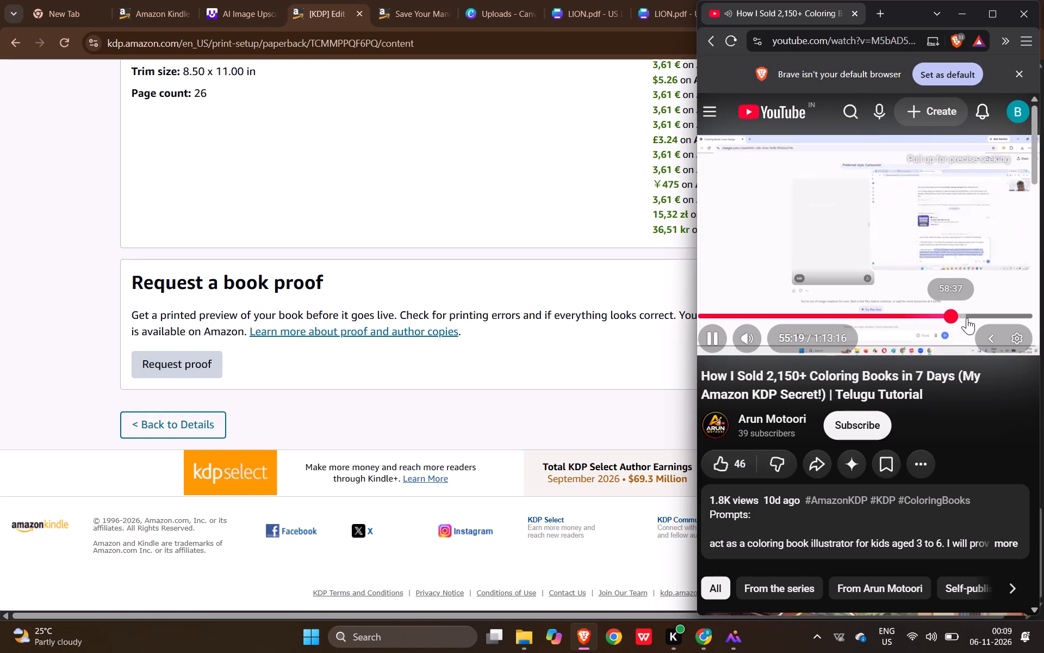
{"action": "left_click", "coordinate": [978, 316]}
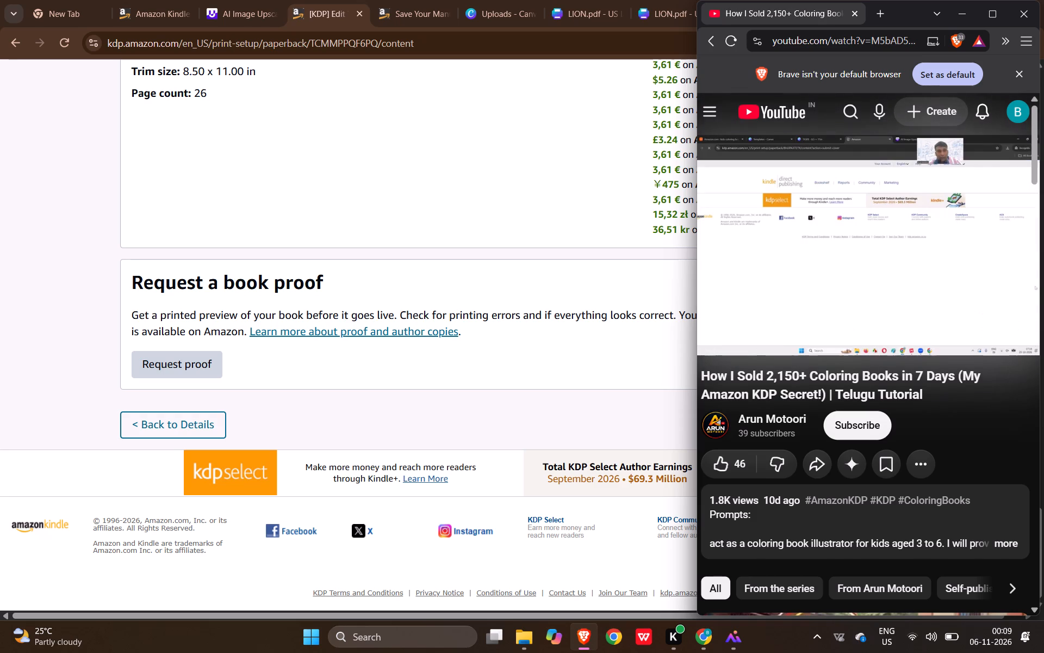
{"action": "key", "text": "Left"}
{"action": "key", "text": "Left"}
{"action": "key", "text": "Left"}
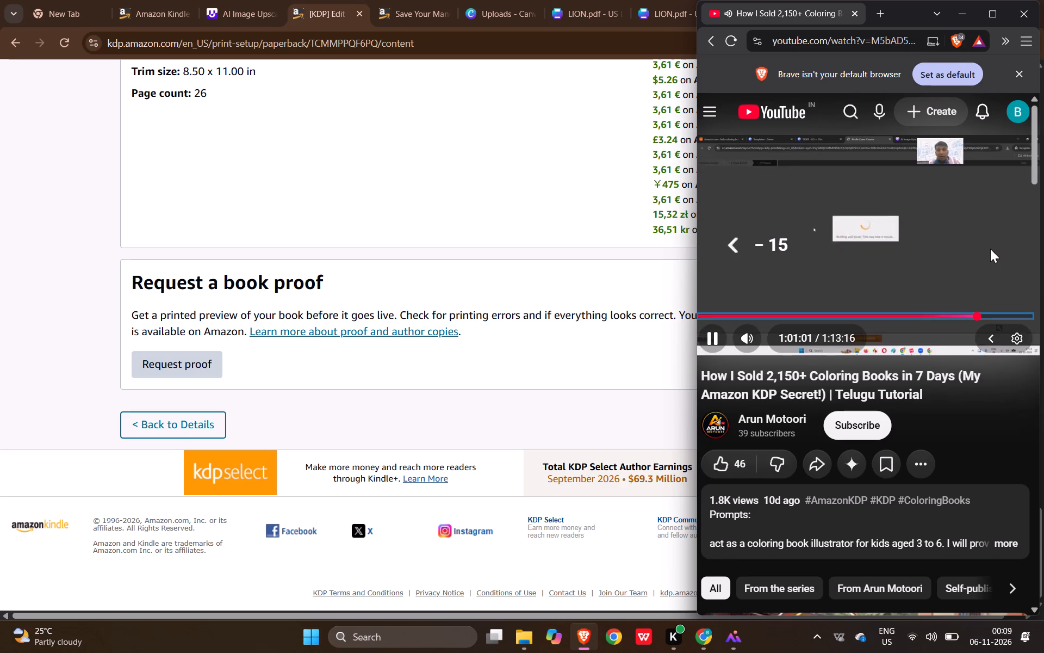
{"action": "key", "text": "Right"}
{"action": "key", "text": "Right"}
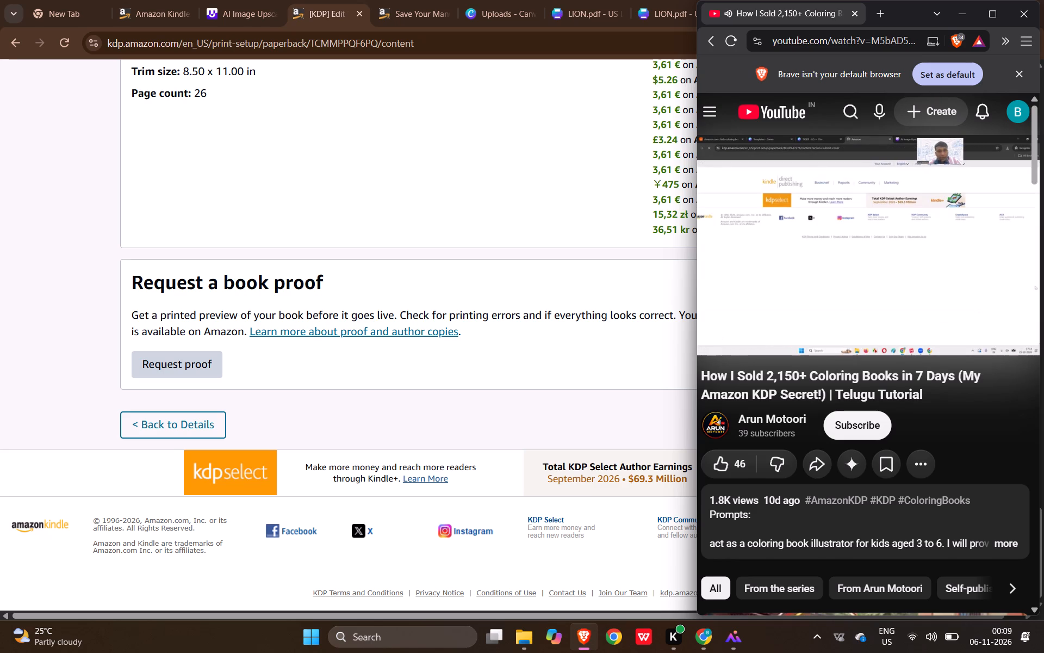
Skip the tutorial through the AI-content and print preview parts to the explanation of requesting a book proof.
{"action": "left_click", "coordinate": [623, 431]}
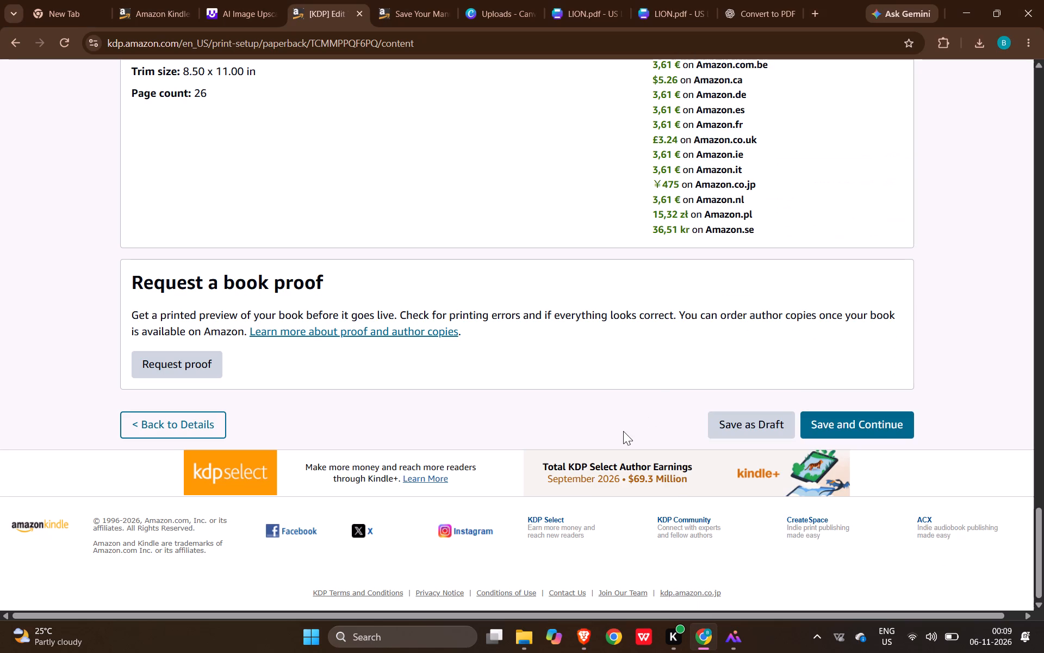
{"action": "left_click", "coordinate": [587, 640]}
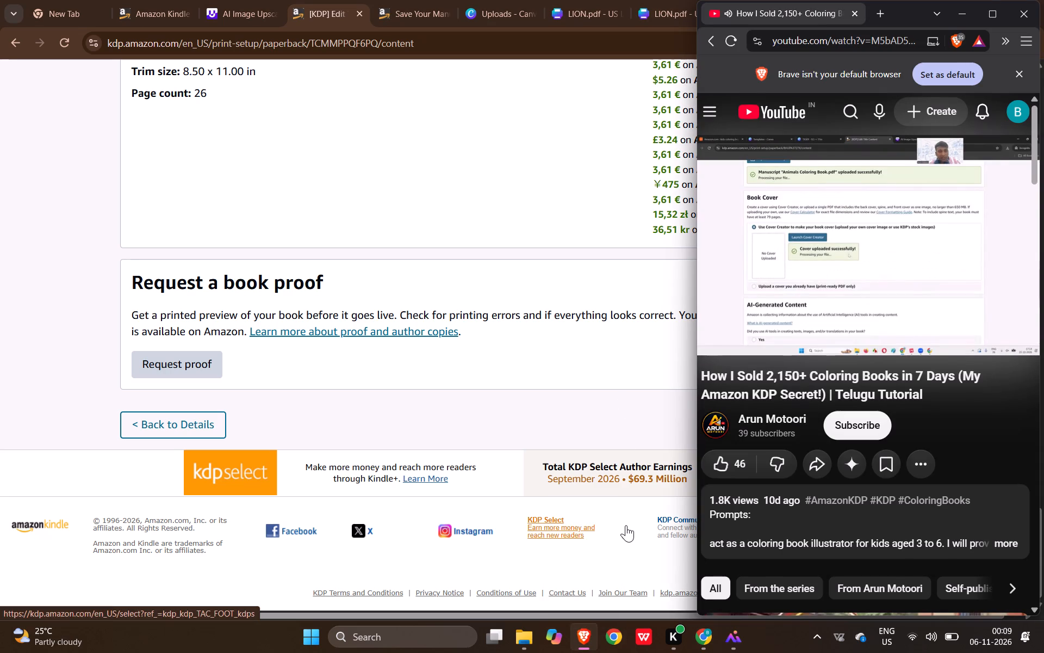
{"action": "key", "text": "Right"}
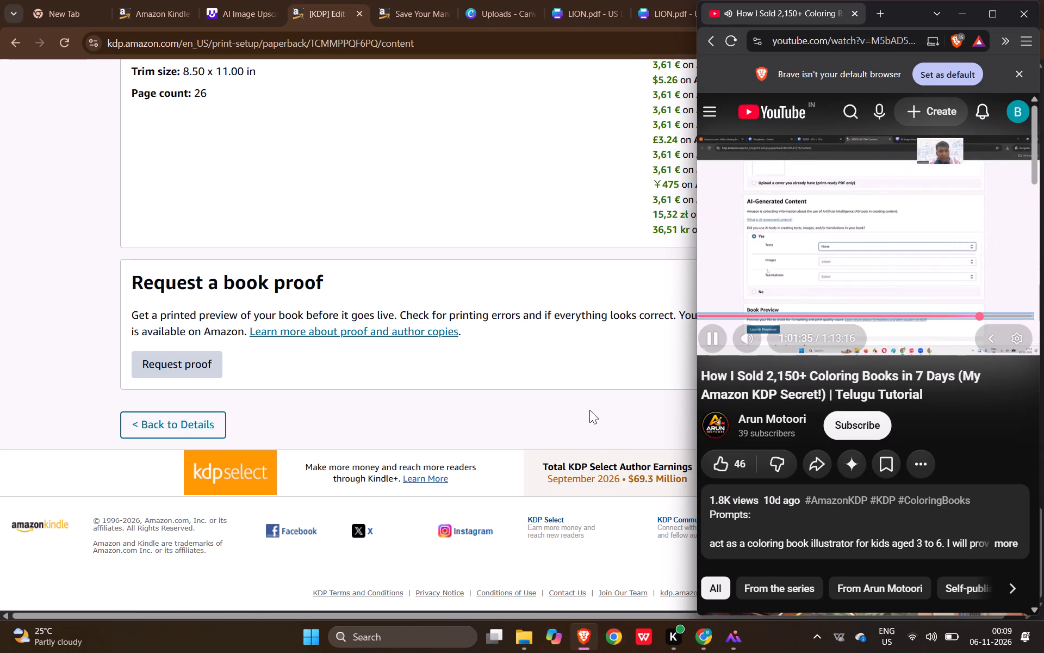
{"action": "key", "text": "Right"}
{"action": "key", "text": "Right"}
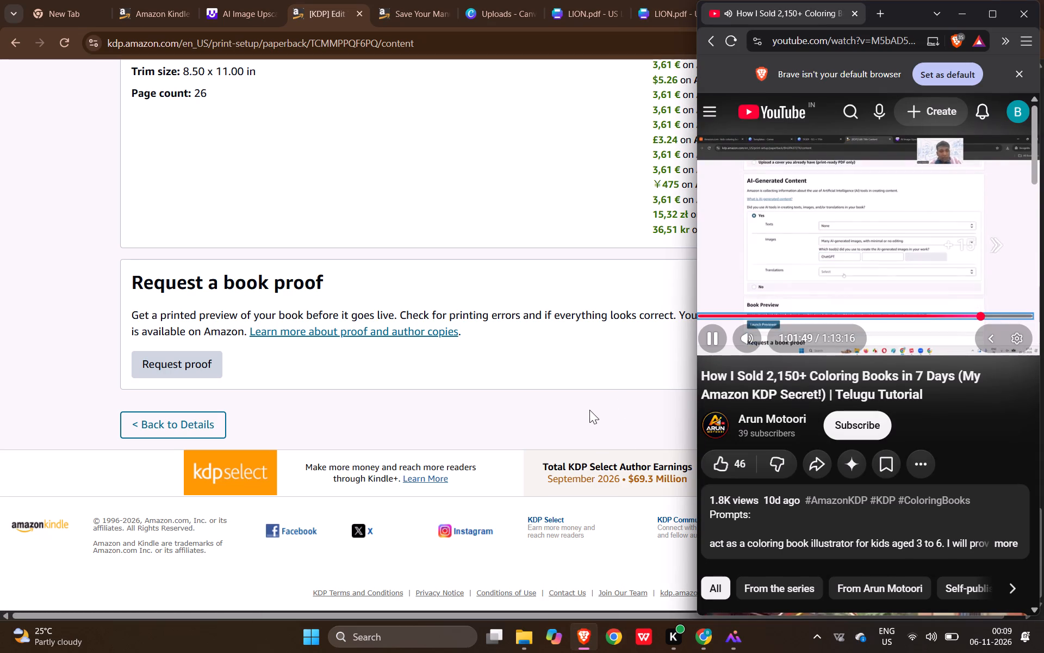
{"action": "key", "text": "Right"}
{"action": "key", "text": "Right"}
{"action": "key", "text": "Right"}
{"action": "key", "text": "Right"}
{"action": "key", "text": "Right"}
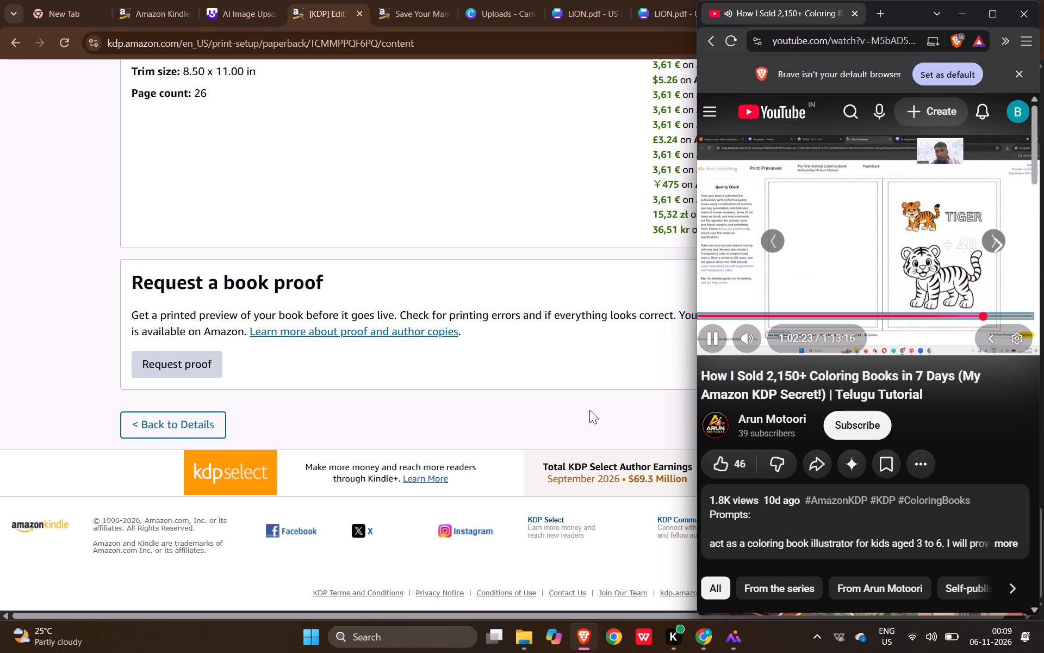
{"action": "key", "text": "Right"}
{"action": "key", "text": "Right"}
{"action": "key", "text": "Right"}
{"action": "key", "text": "Right"}
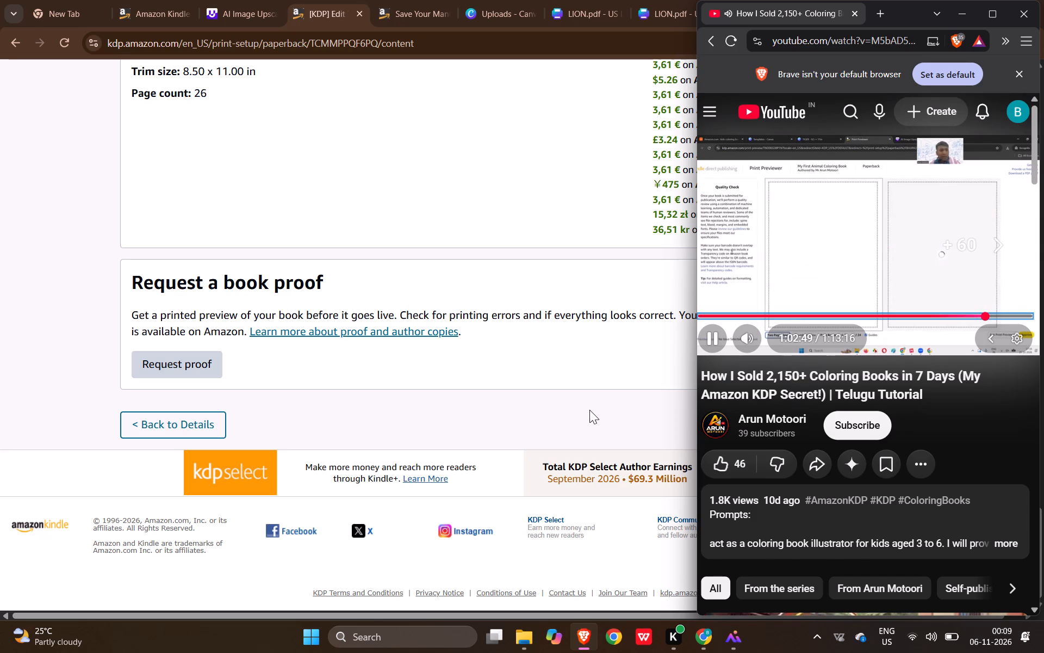
{"action": "key", "text": "Right"}
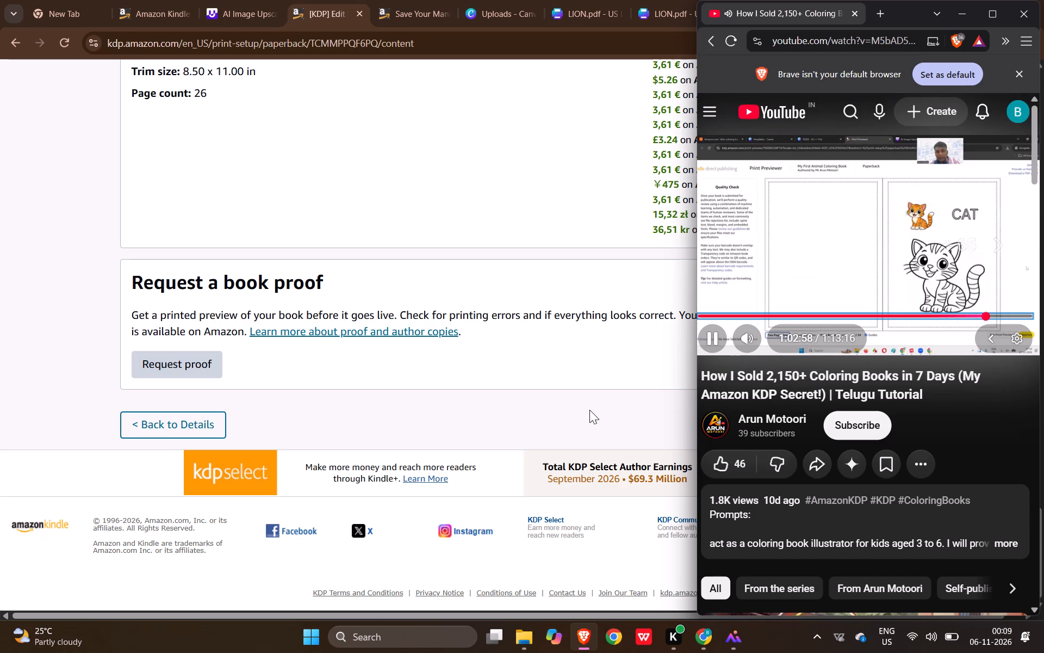
{"action": "key", "text": "Right"}
{"action": "key", "text": "Right"}
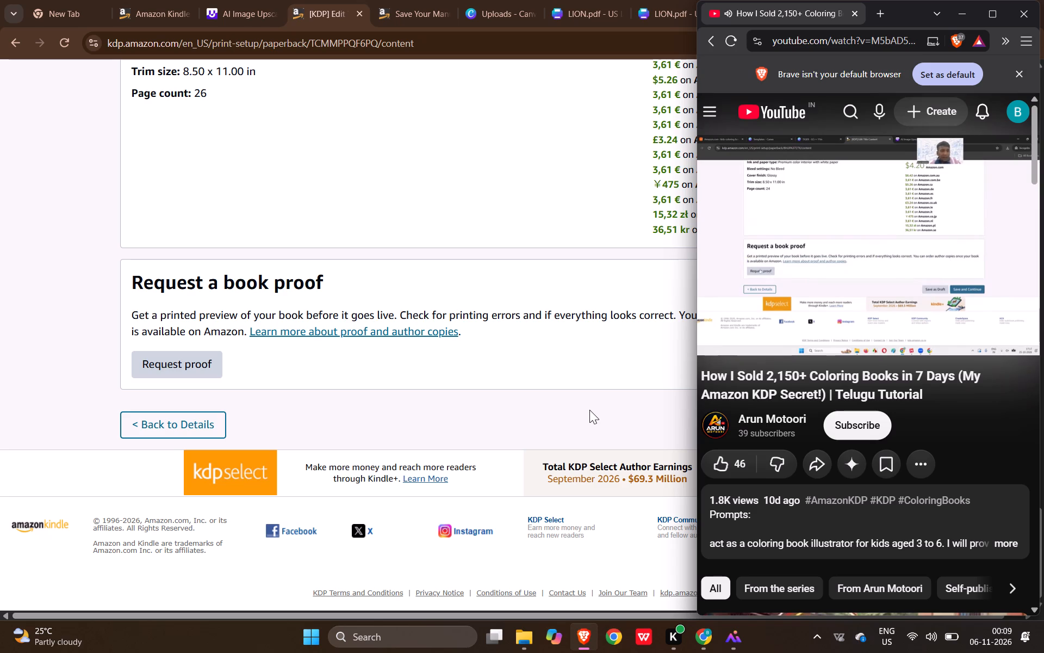
Open the proof copy request from the paperback's book proof section.
{"action": "left_click", "coordinate": [203, 360]}
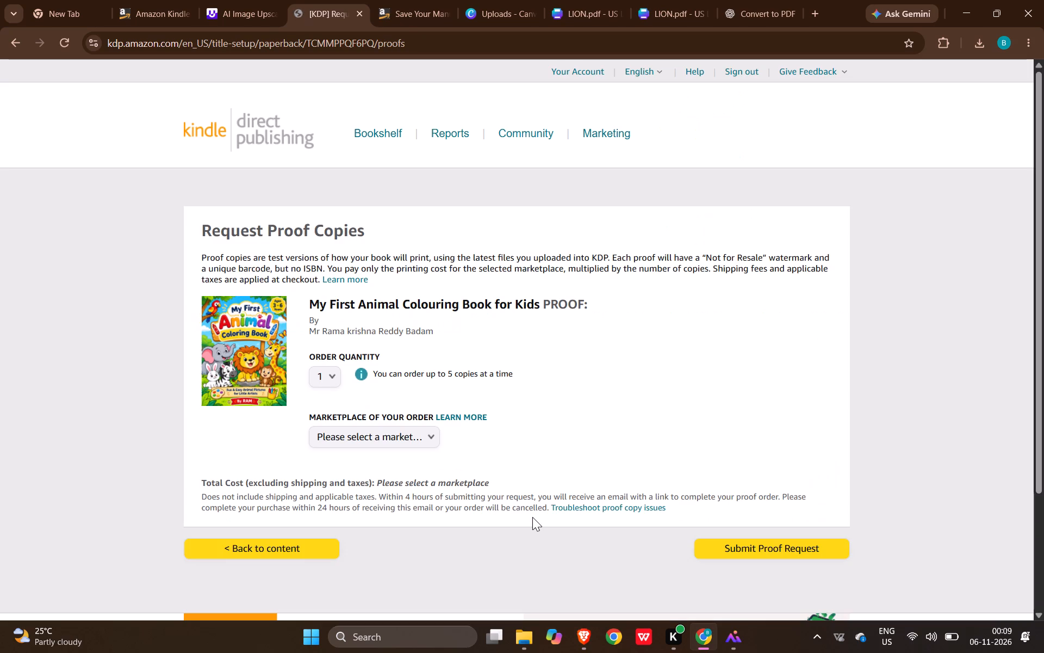
Check which marketplaces are offered for the proof order, leaving none selected.
{"action": "scroll", "coordinate": [532, 517], "scroll_direction": "down", "scroll_amount": 3}
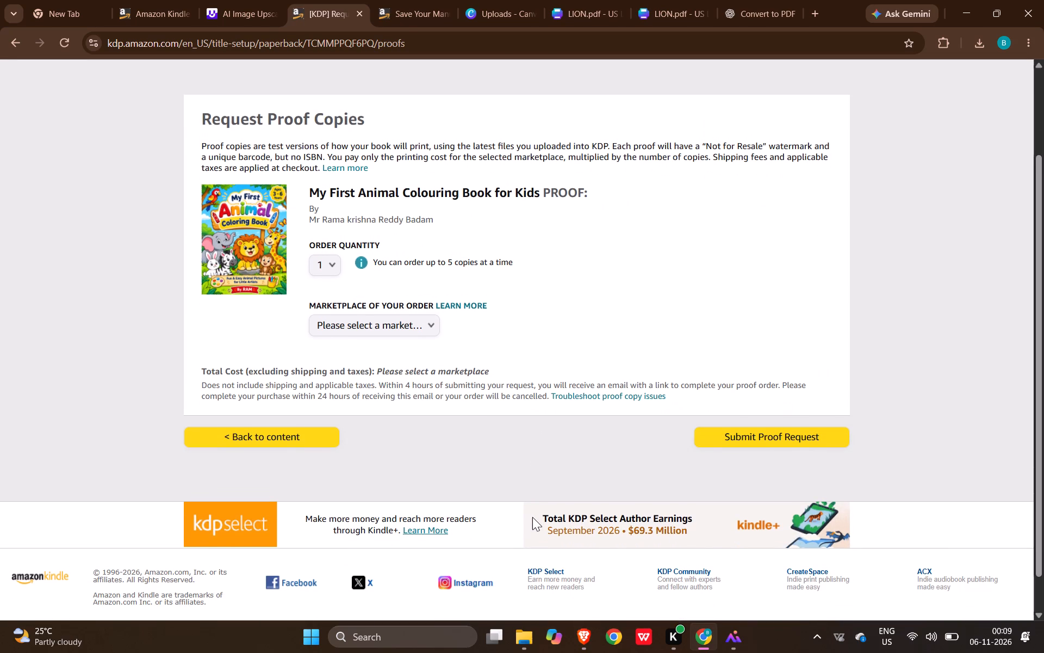
{"action": "scroll", "coordinate": [532, 517], "scroll_direction": "down", "scroll_amount": 1}
{"action": "left_click", "coordinate": [428, 308]}
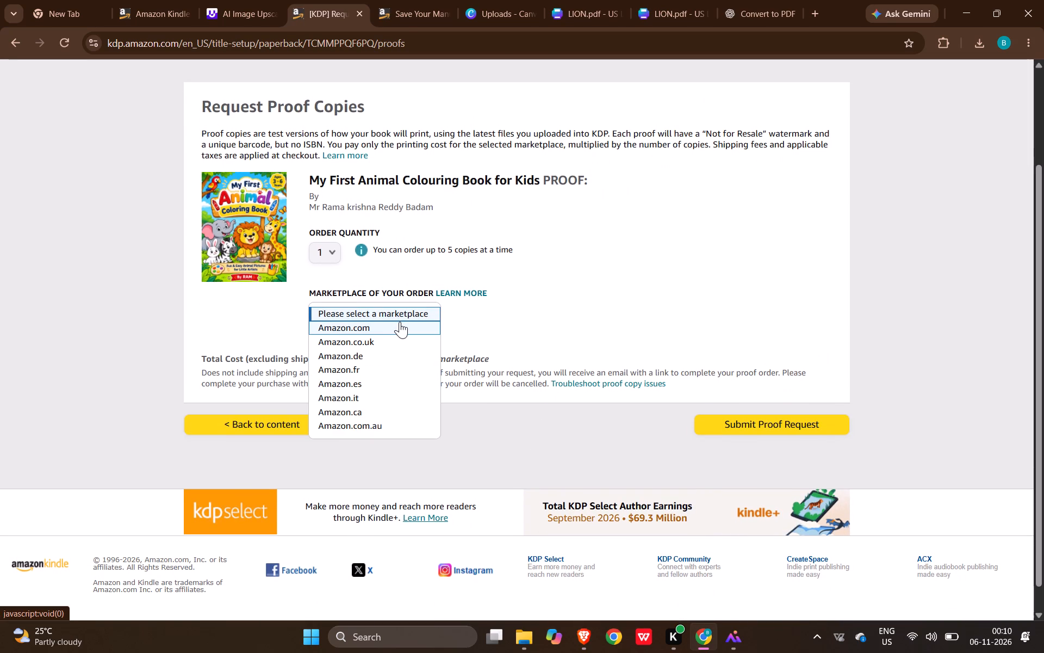
{"action": "left_click", "coordinate": [563, 325]}
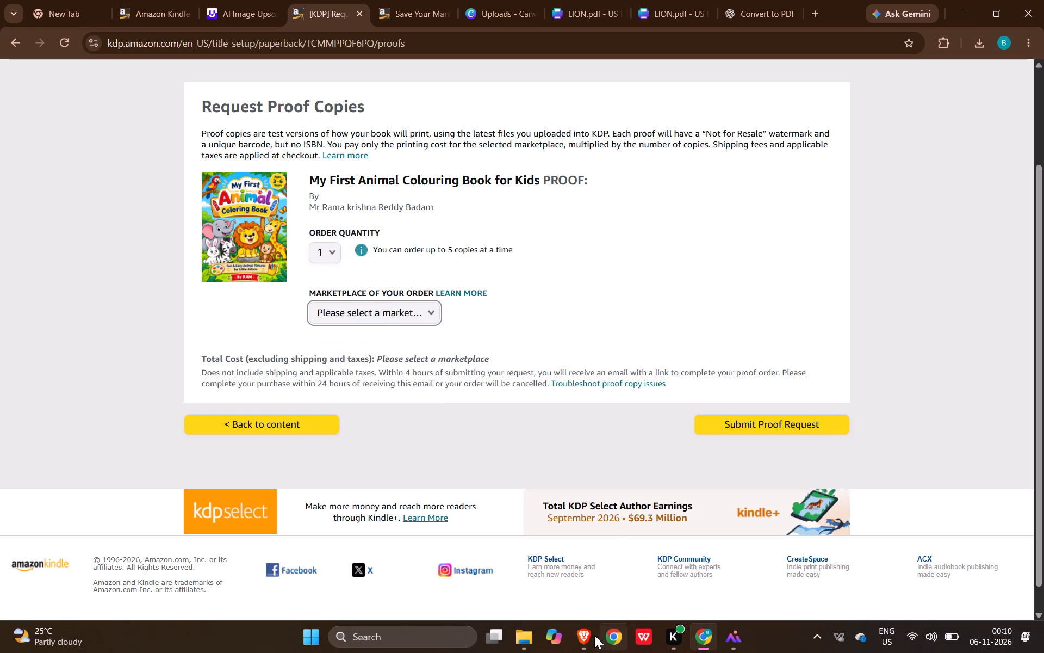
Rewind the tutorial in Brave to the proof order marketplace selection, around 1:03:40.
{"action": "left_click", "coordinate": [582, 636]}
{"action": "key", "text": "Left"}
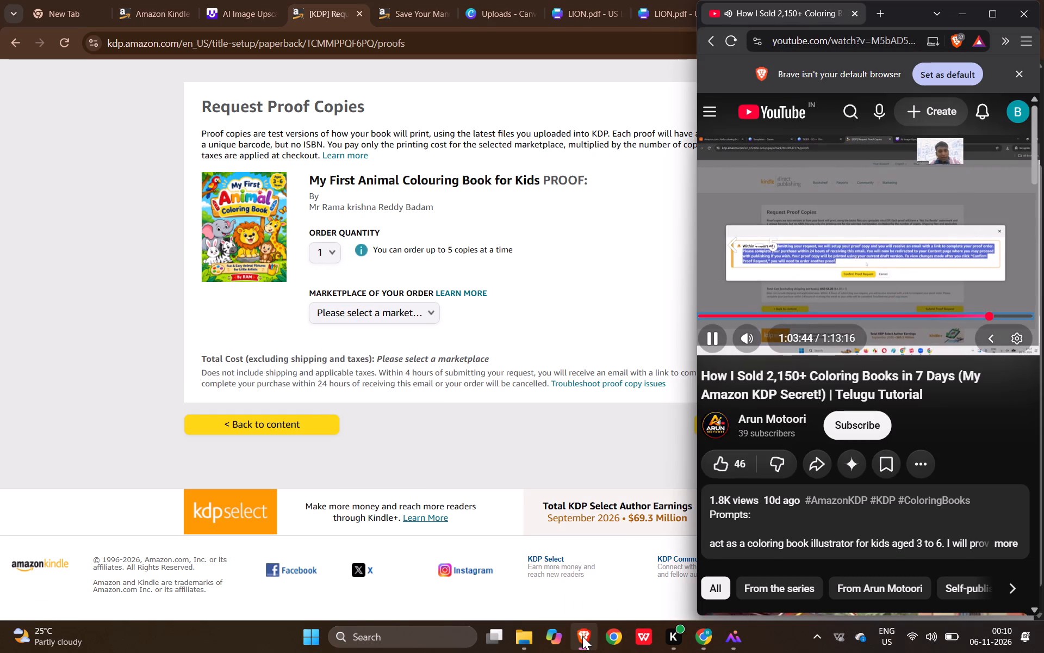
{"action": "key", "text": "Left"}
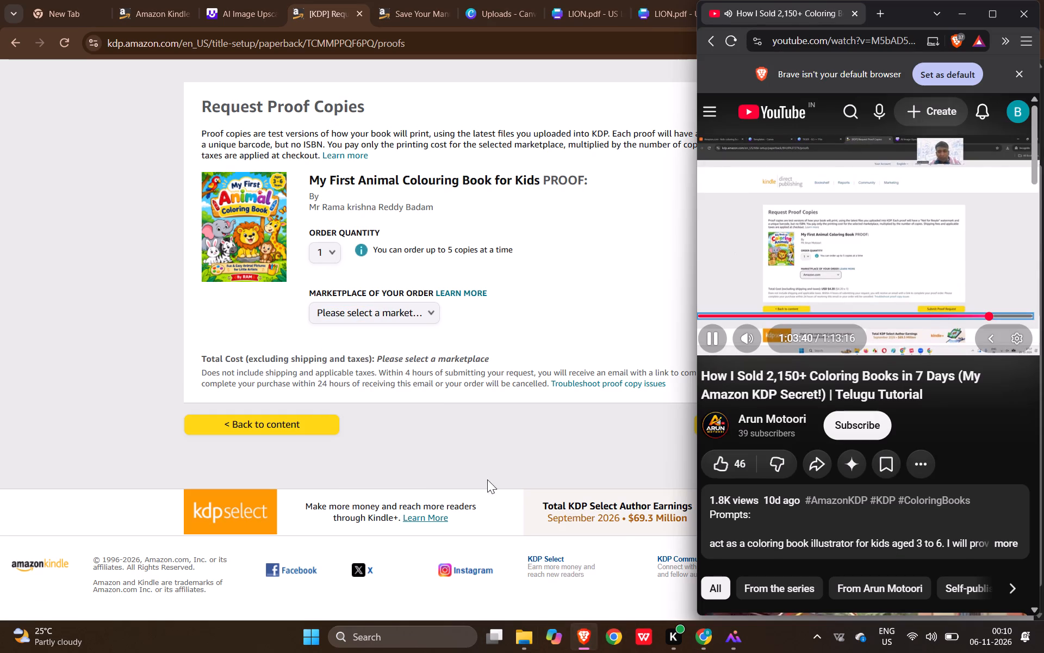
Submit and confirm the proof request for one copy, with Amazon.com as the marketplace.
{"action": "left_click", "coordinate": [434, 316]}
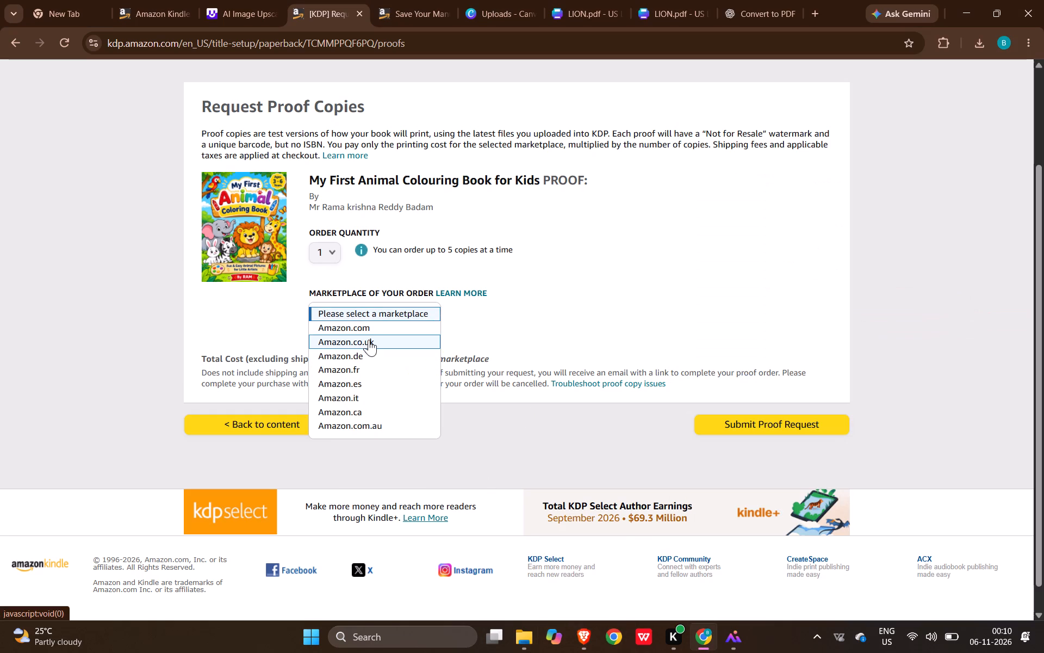
{"action": "left_click", "coordinate": [363, 328]}
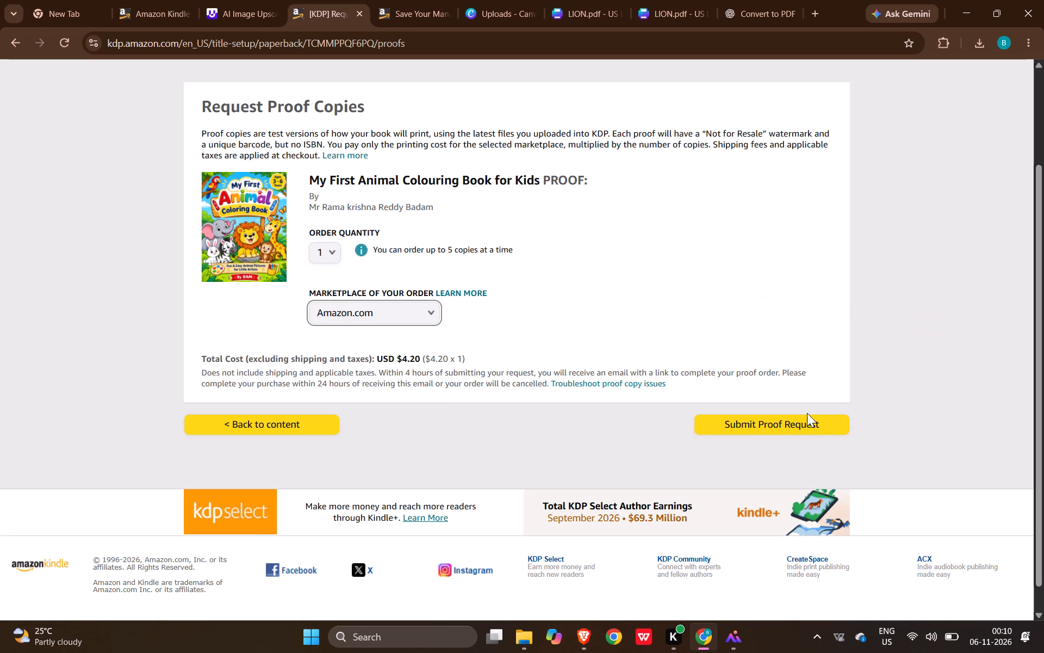
{"action": "left_click", "coordinate": [806, 424]}
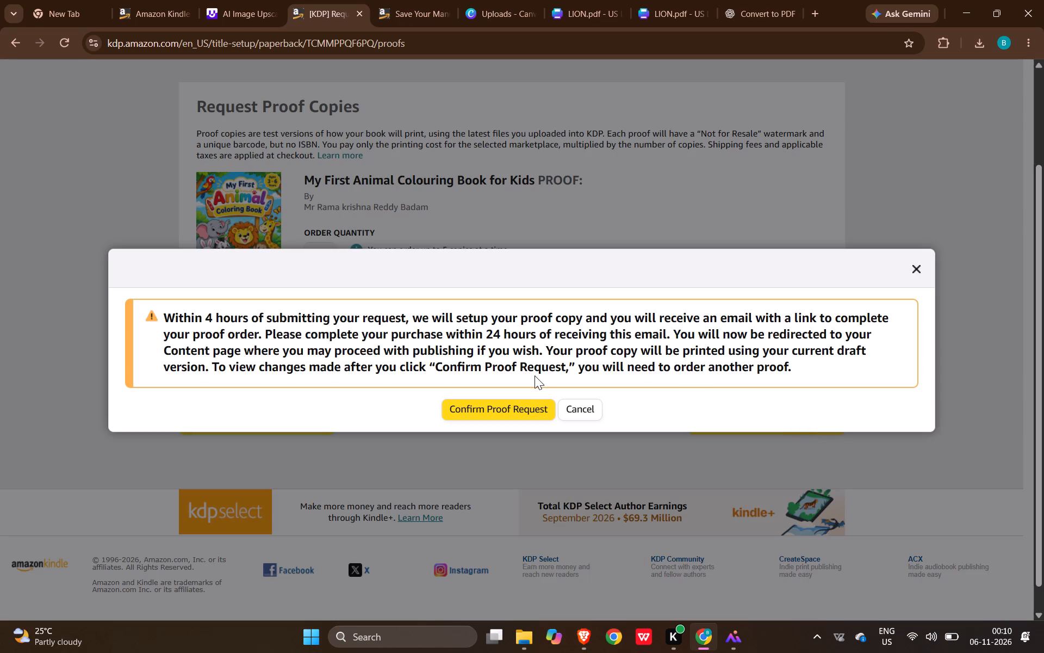
{"action": "left_click", "coordinate": [512, 411]}
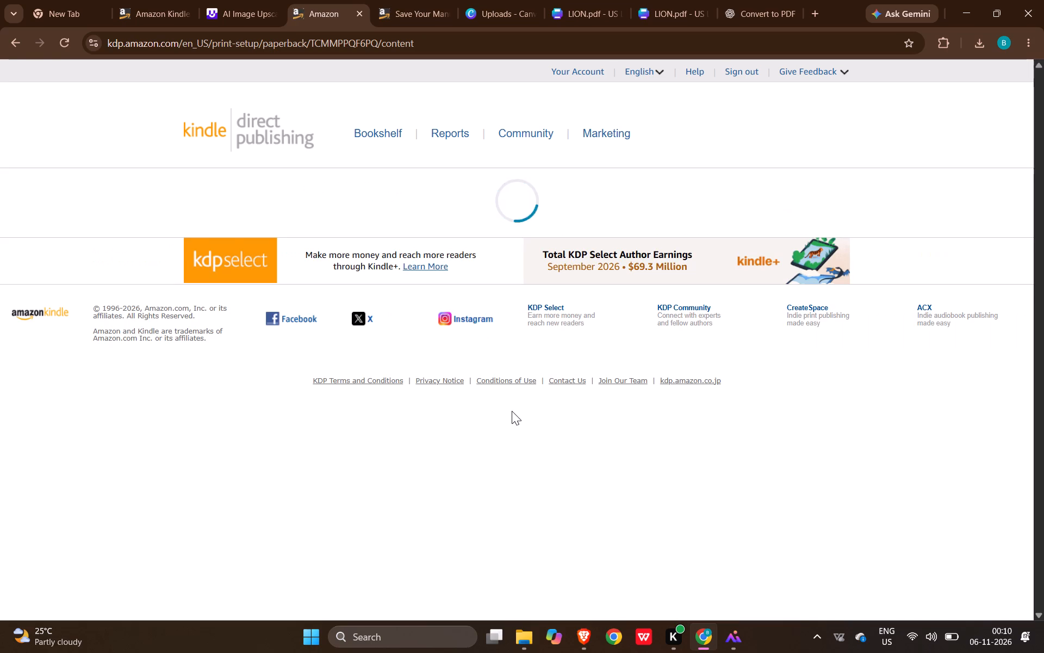
Save the paperback's content page and continue to Rights & Pricing.
{"action": "scroll", "coordinate": [512, 411], "scroll_direction": "down", "scroll_amount": 12}
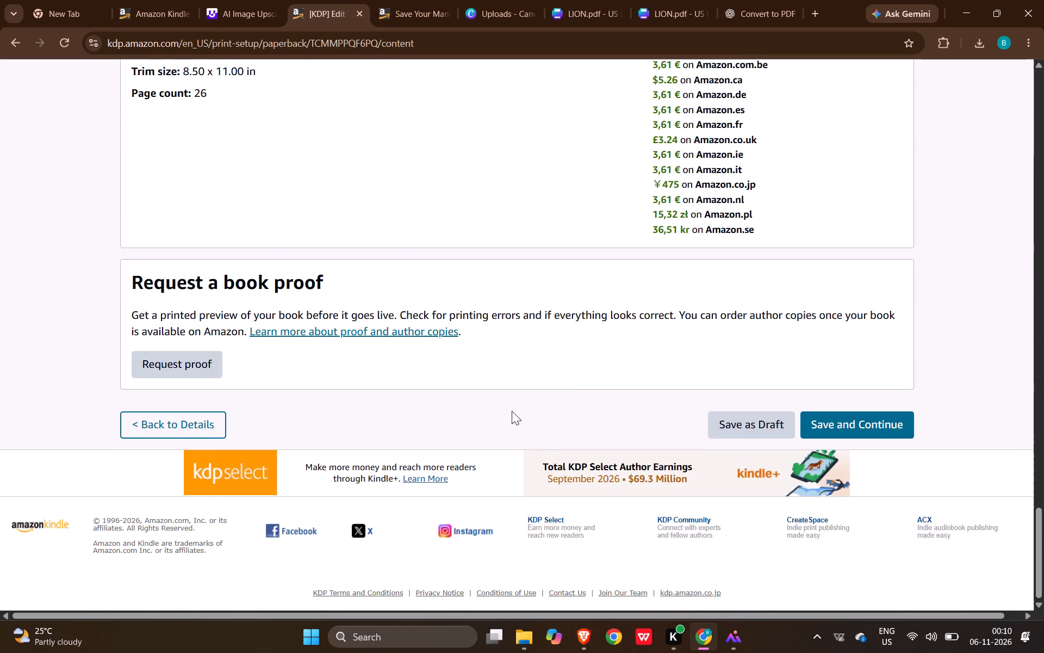
{"action": "left_click", "coordinate": [824, 421]}
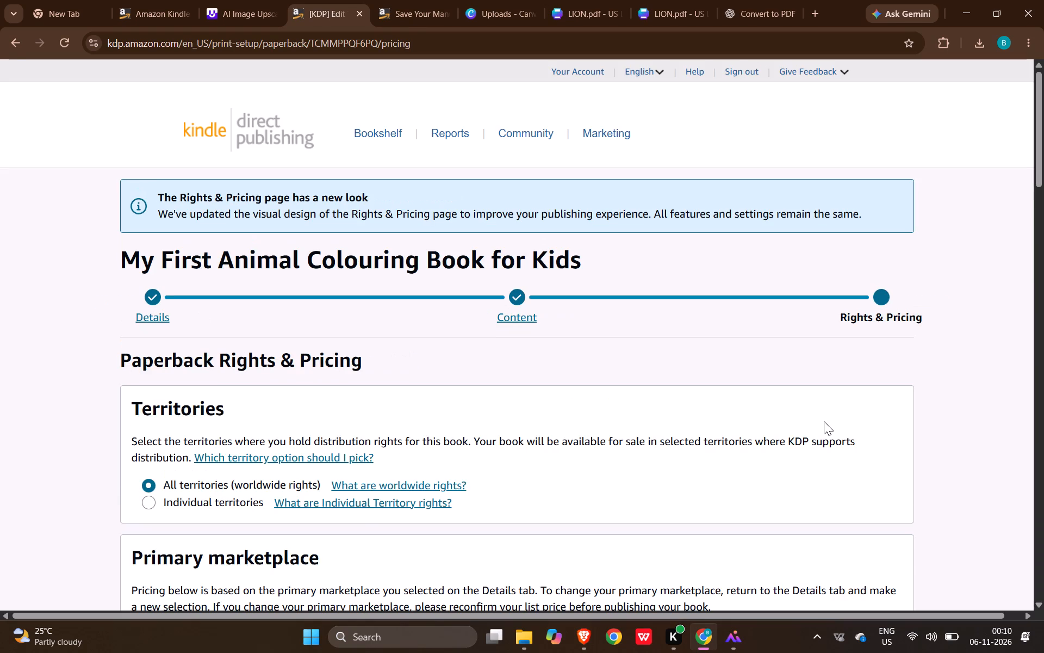
Look through the Rights & Pricing page, from territories and primary marketplace to the list prices and terms.
{"action": "scroll", "coordinate": [824, 421], "scroll_direction": "down", "scroll_amount": 8}
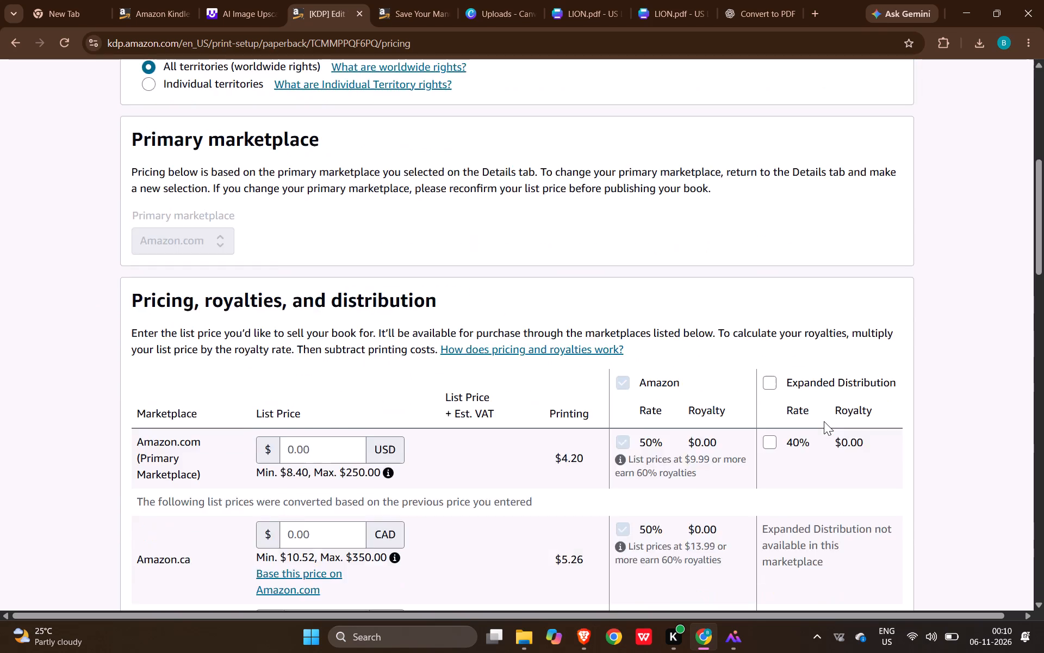
{"action": "scroll", "coordinate": [824, 421], "scroll_direction": "down", "scroll_amount": 9}
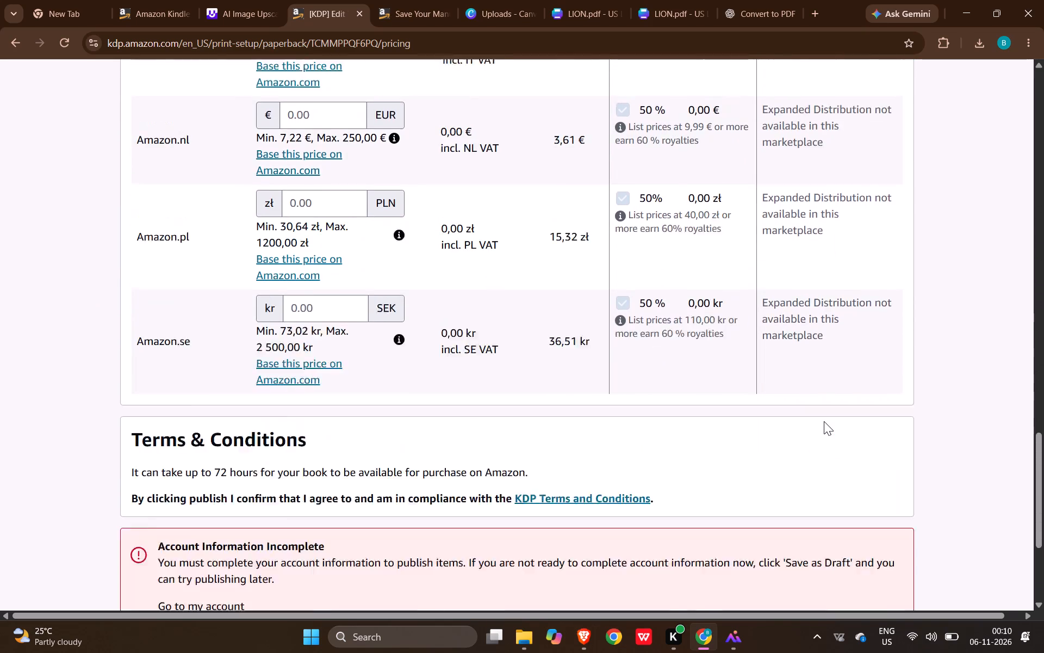
{"action": "scroll", "coordinate": [824, 421], "scroll_direction": "up", "scroll_amount": 13}
{"action": "scroll", "coordinate": [824, 421], "scroll_direction": "down", "scroll_amount": 1}
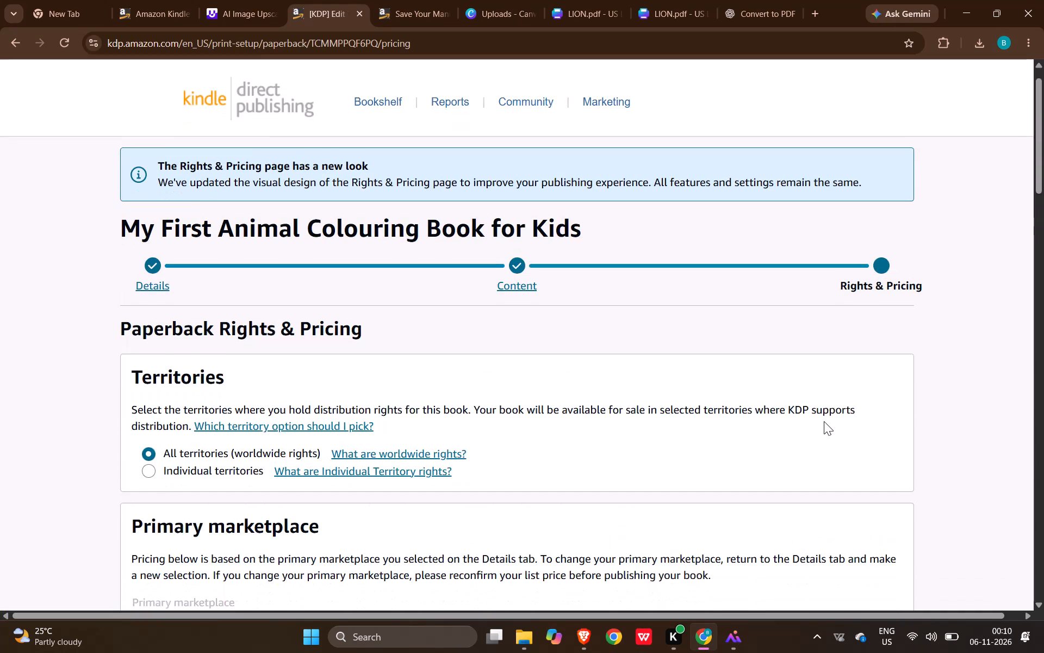
{"action": "scroll", "coordinate": [824, 421], "scroll_direction": "down", "scroll_amount": 2}
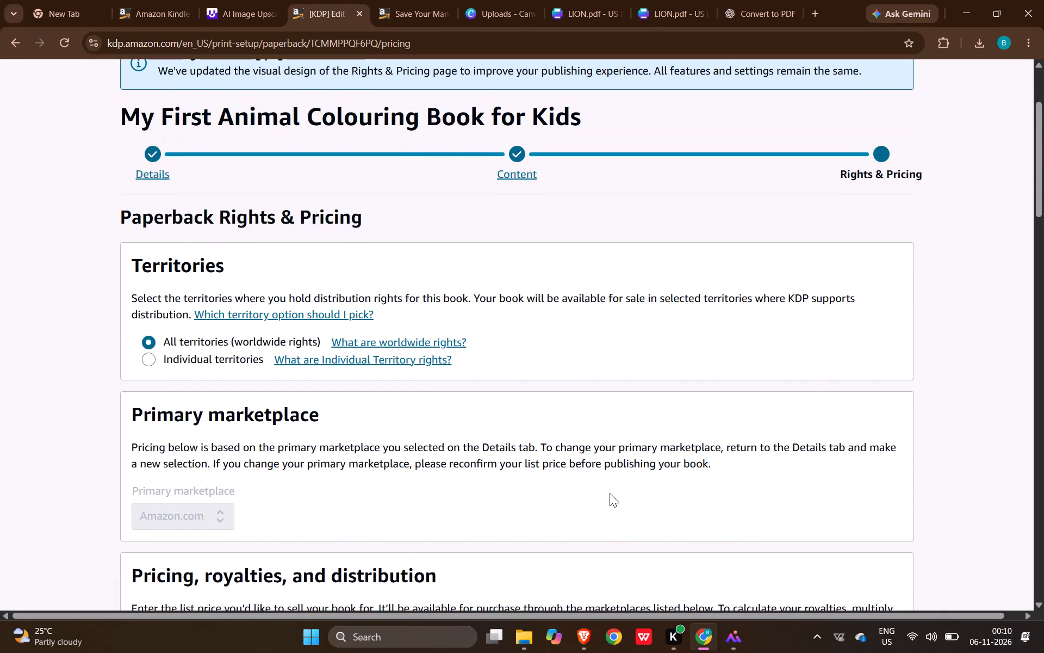
{"action": "scroll", "coordinate": [608, 486], "scroll_direction": "down", "scroll_amount": 2}
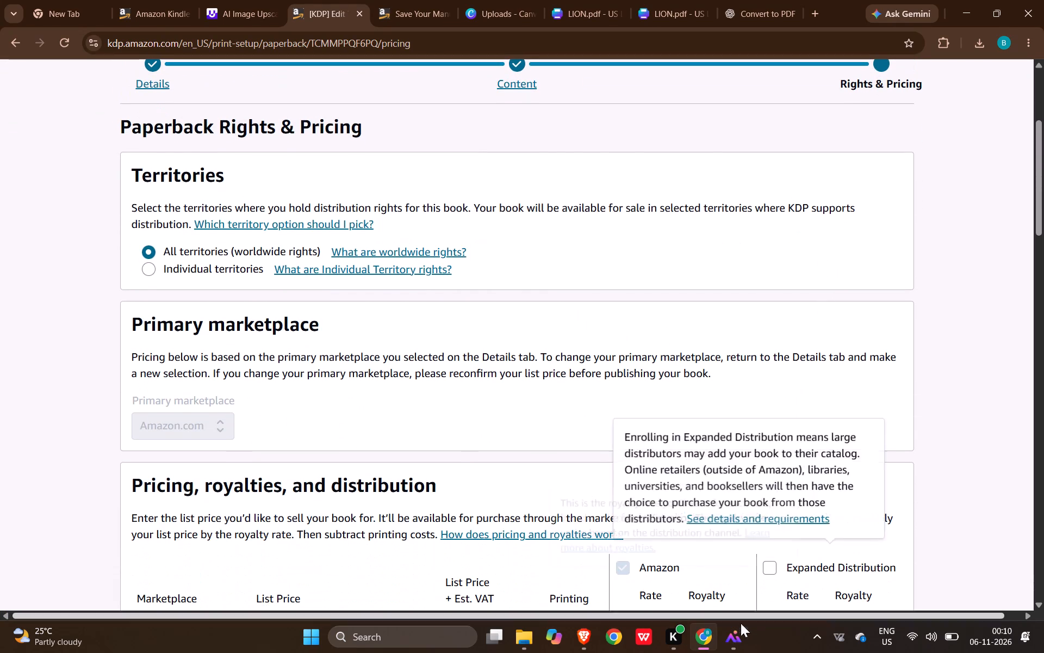
Rewind the tutorial in Brave to the Rights & Pricing explanation, around 1:04:11, and resume playback.
{"action": "left_click", "coordinate": [584, 633]}
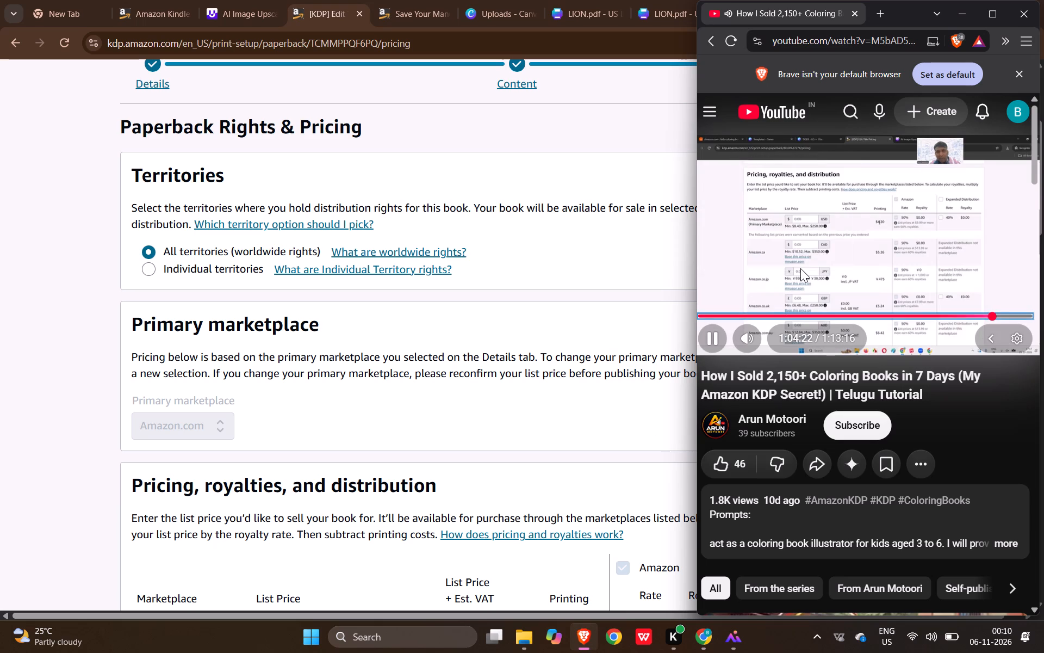
{"action": "left_click", "coordinate": [800, 268]}
{"action": "key", "text": "Left"}
{"action": "key", "text": "Left"}
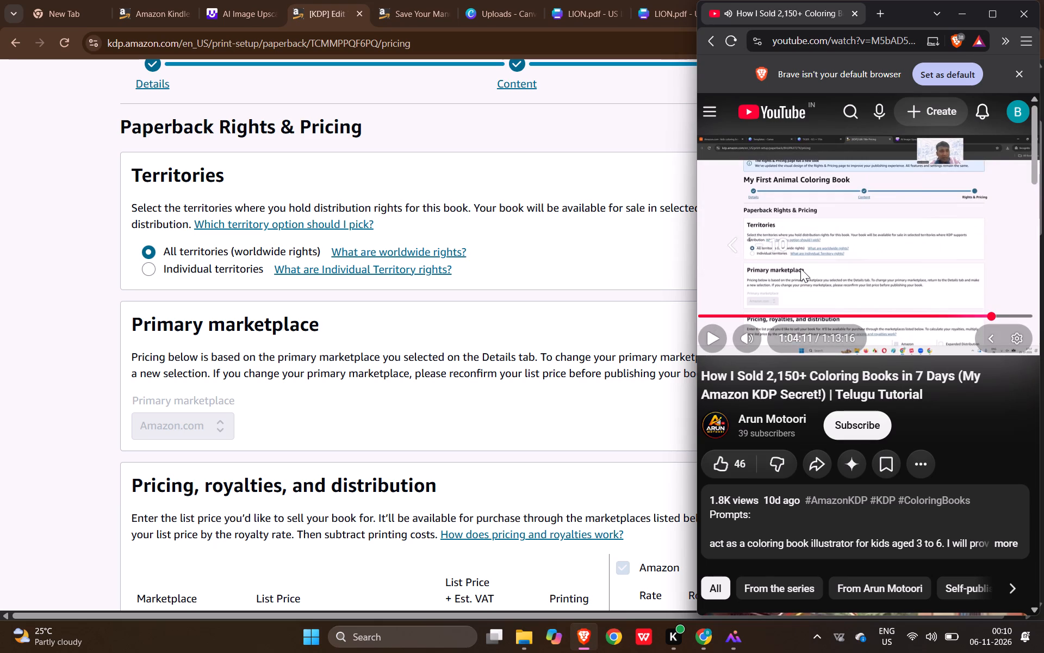
{"action": "left_click", "coordinate": [800, 268]}
Examine the Amazon.com printing cost in the pricing table alongside the tutorial's list price explanation.
{"action": "scroll", "coordinate": [565, 331], "scroll_direction": "down", "scroll_amount": 4}
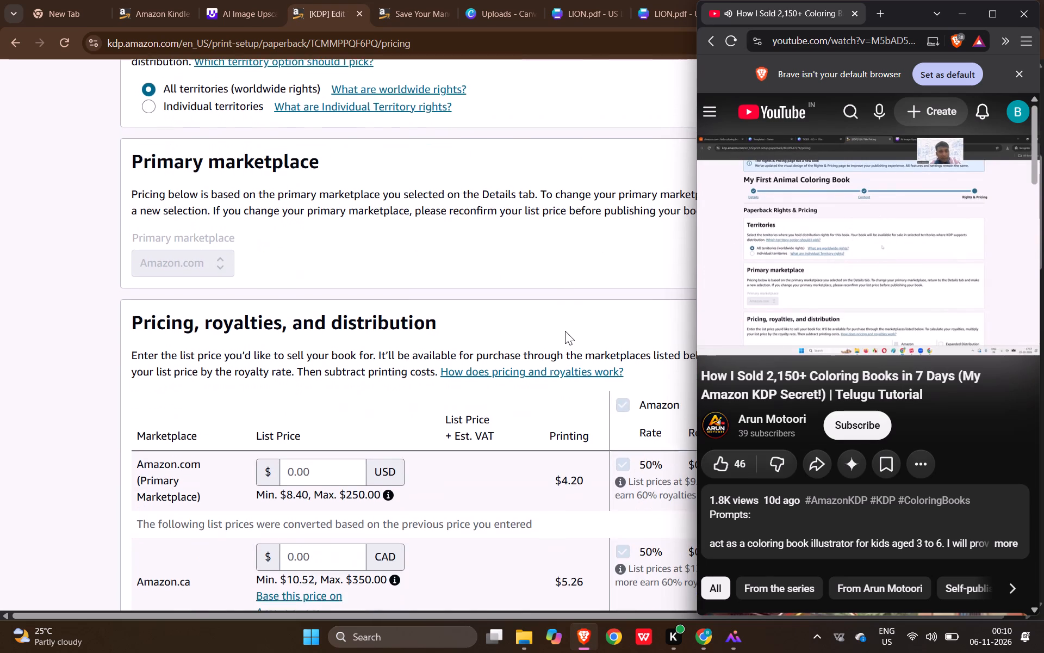
{"action": "scroll", "coordinate": [565, 331], "scroll_direction": "down", "scroll_amount": 2}
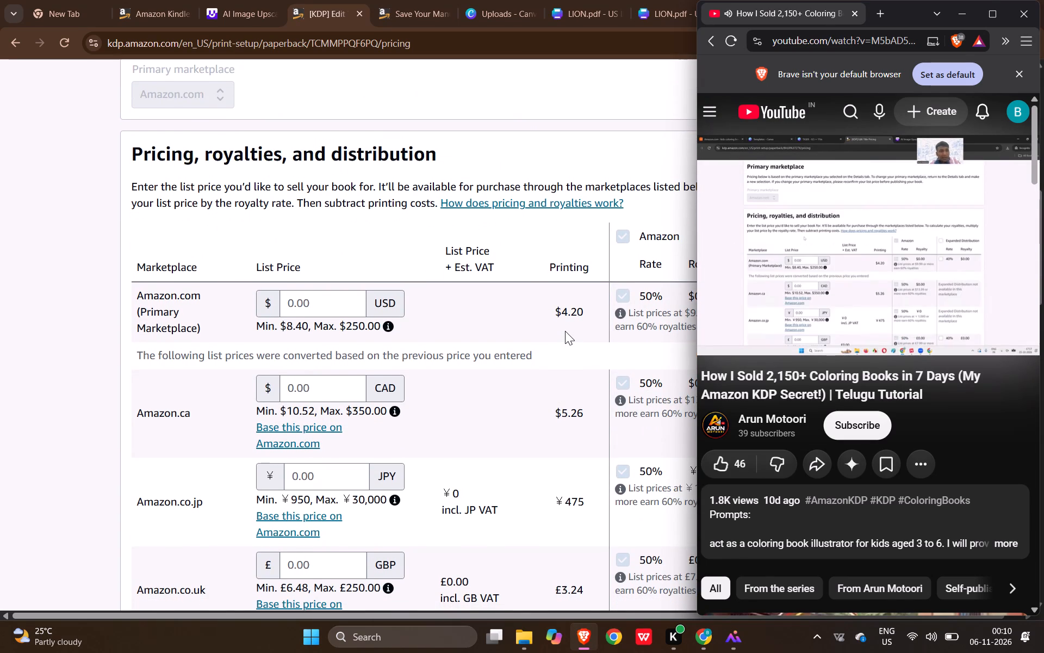
{"action": "scroll", "coordinate": [565, 331], "scroll_direction": "down", "scroll_amount": 2}
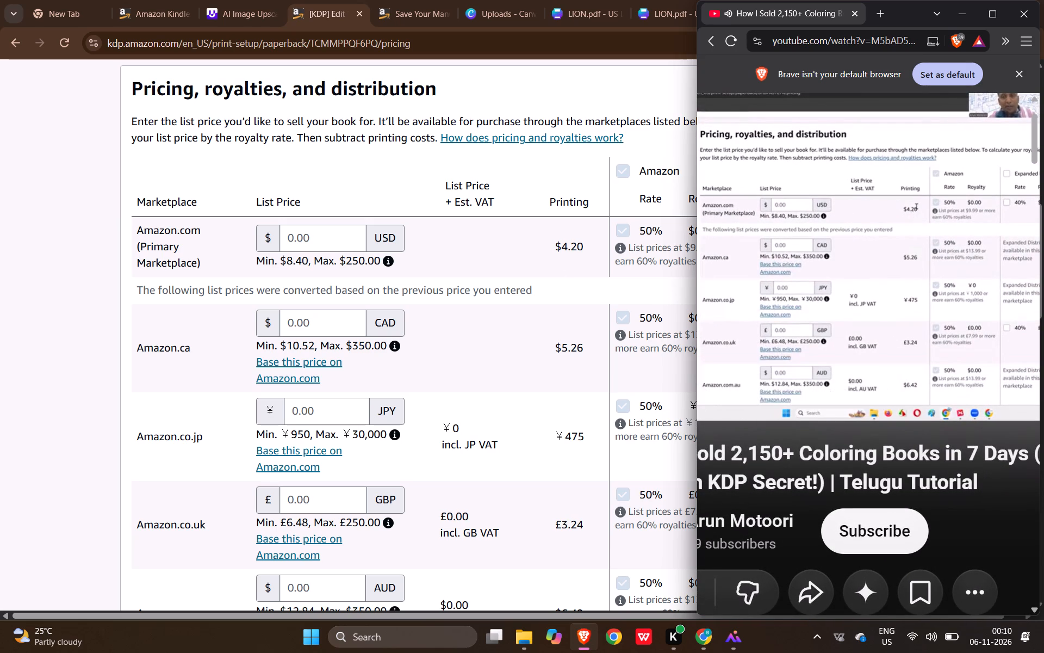
{"action": "left_click", "coordinate": [569, 248]}
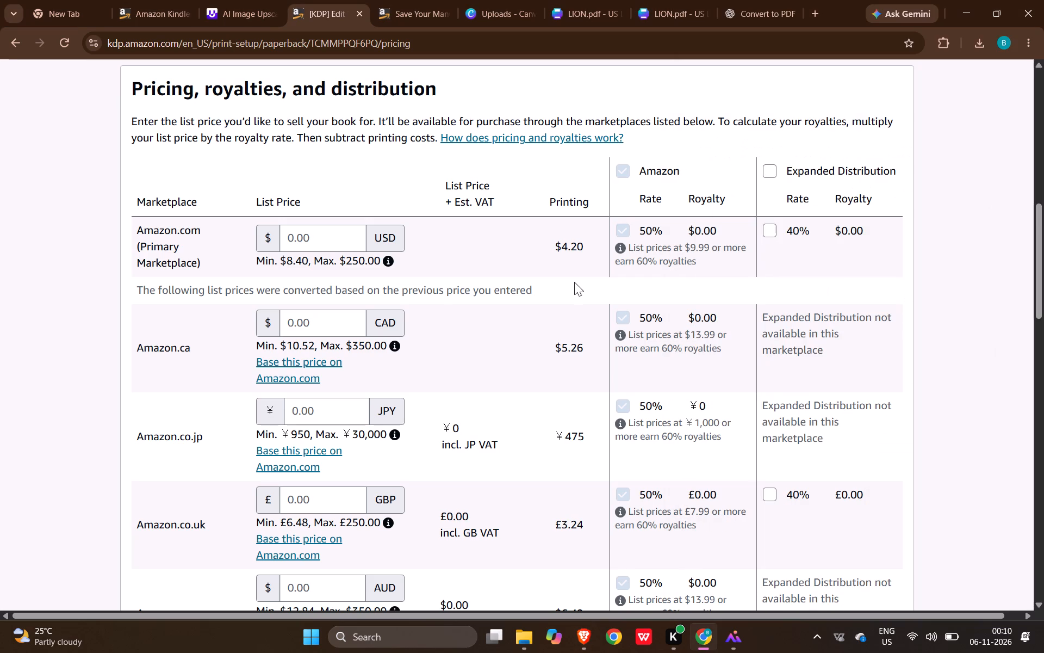
{"action": "left_click", "coordinate": [588, 245]}
{"action": "left_click", "coordinate": [589, 636]}
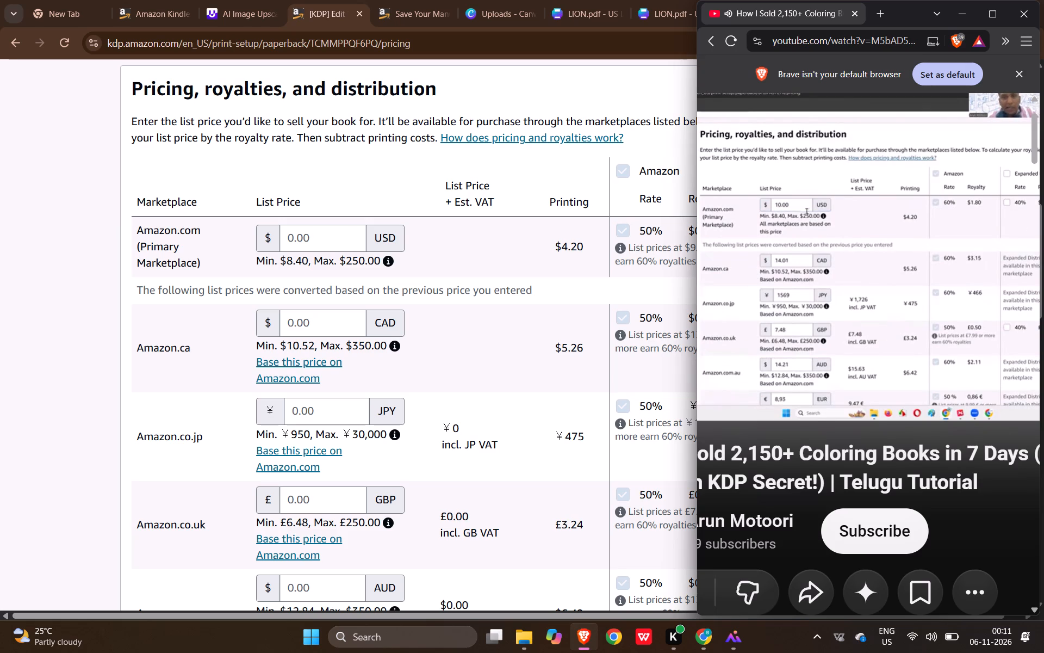
{"action": "left_click", "coordinate": [753, 269]}
{"action": "left_click", "coordinate": [753, 269]}
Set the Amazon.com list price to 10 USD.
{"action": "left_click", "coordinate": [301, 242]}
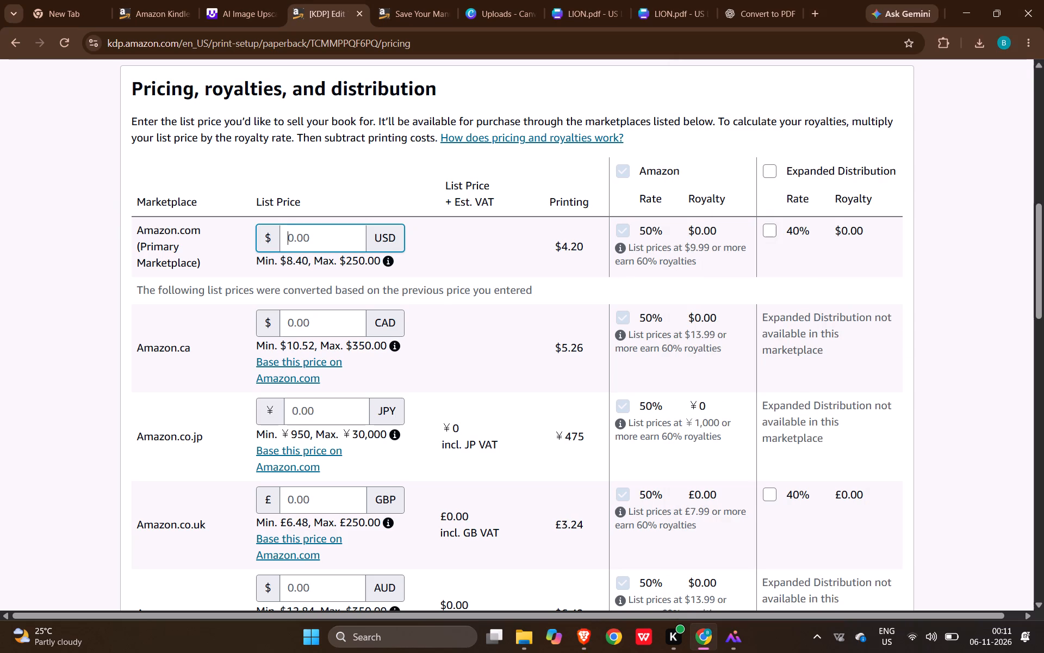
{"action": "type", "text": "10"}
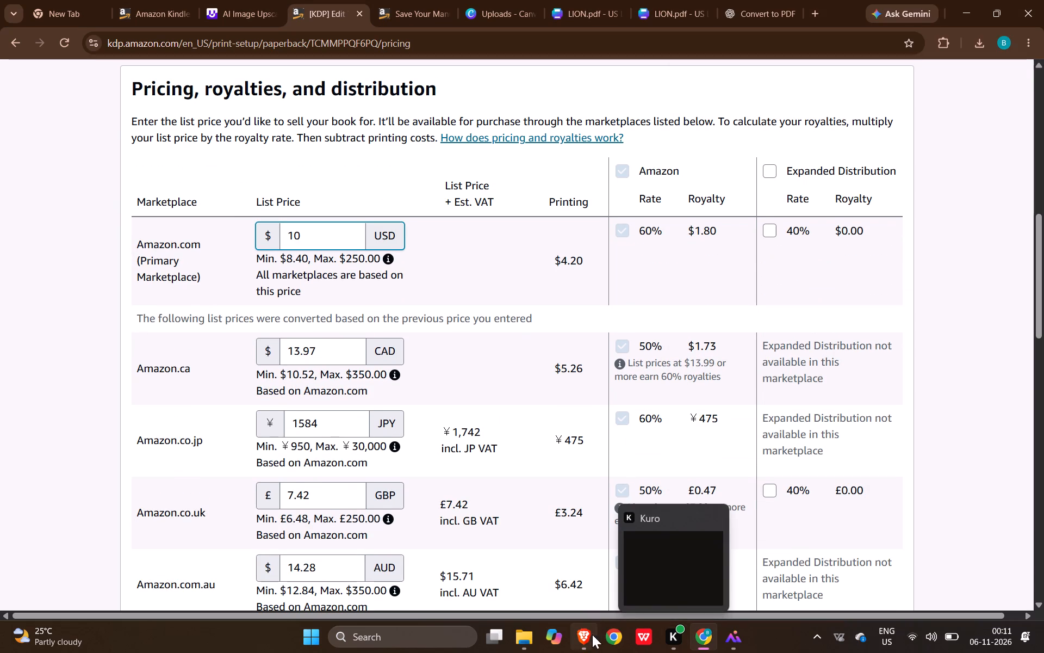
Check the tutorial's pricing example and set the Amazon.com list price to 15 USD.
{"action": "left_click", "coordinate": [577, 638]}
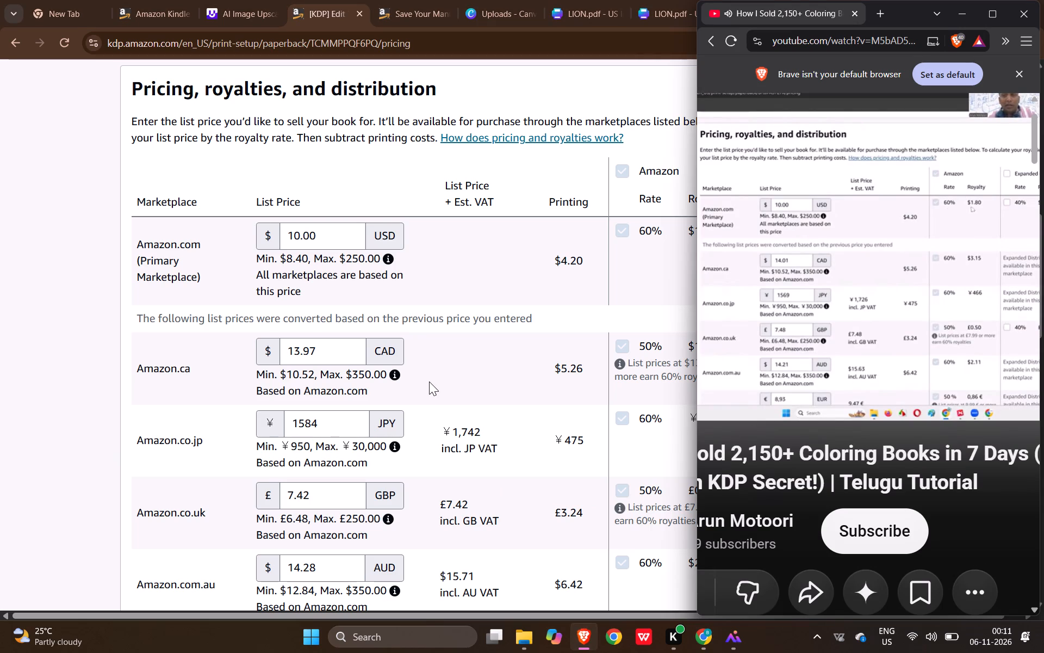
{"action": "left_click", "coordinate": [496, 264]}
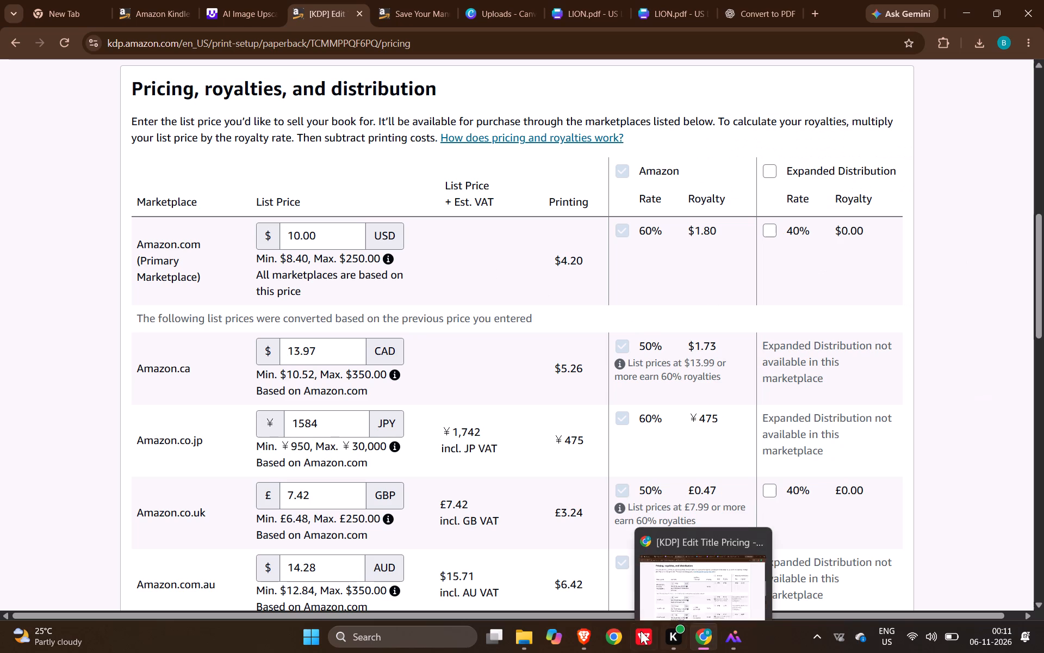
{"action": "left_click", "coordinate": [588, 644]}
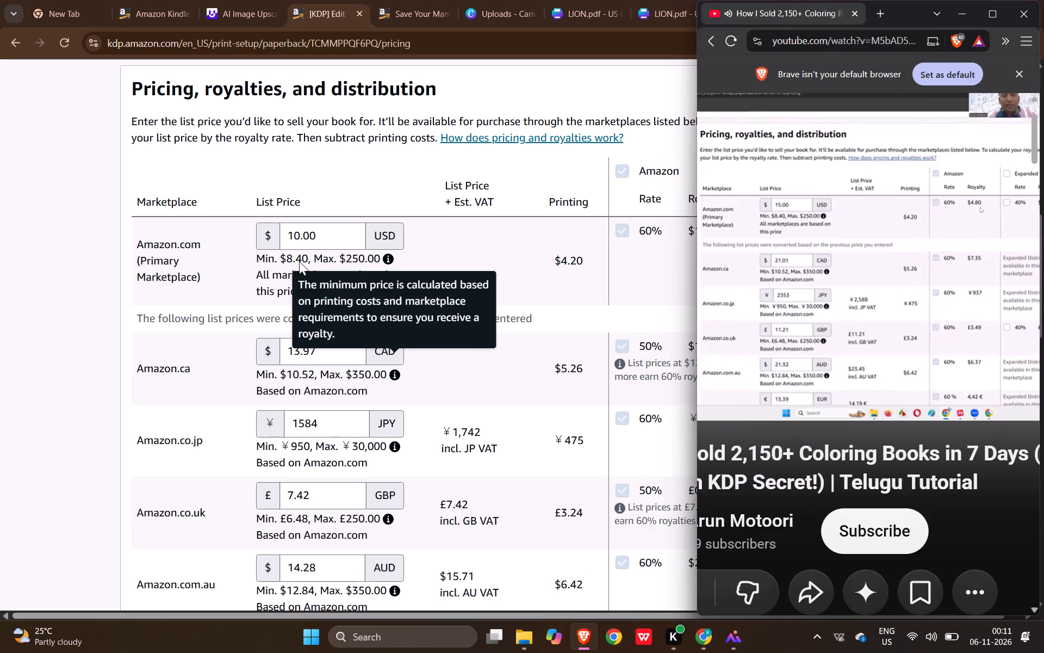
{"action": "left_click", "coordinate": [299, 238]}
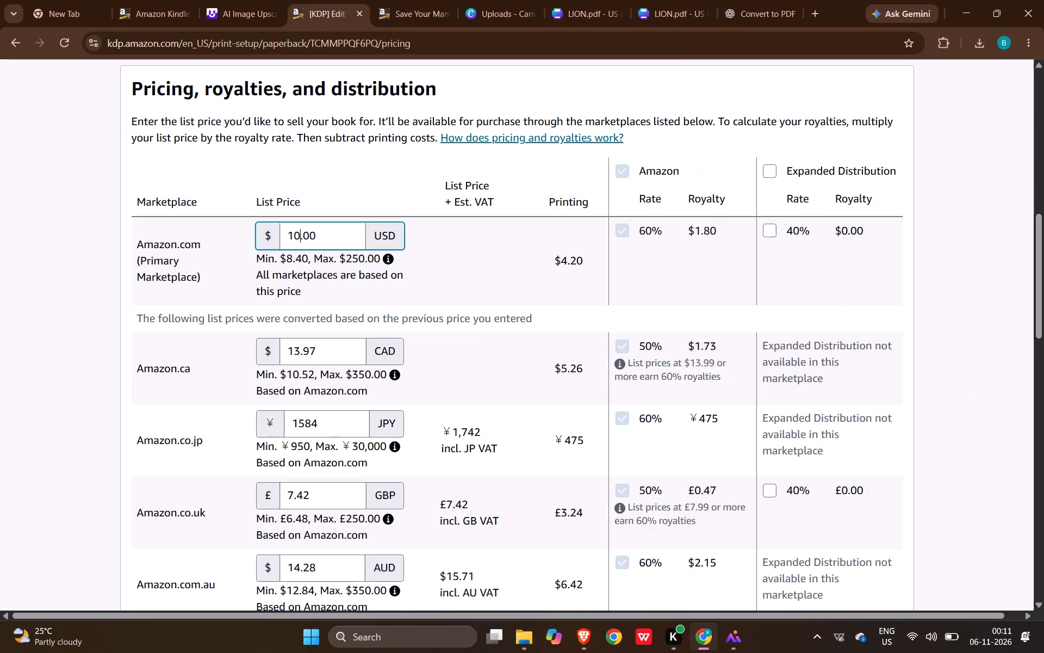
{"action": "key", "text": "BackSpace"}
{"action": "key", "text": "5"}
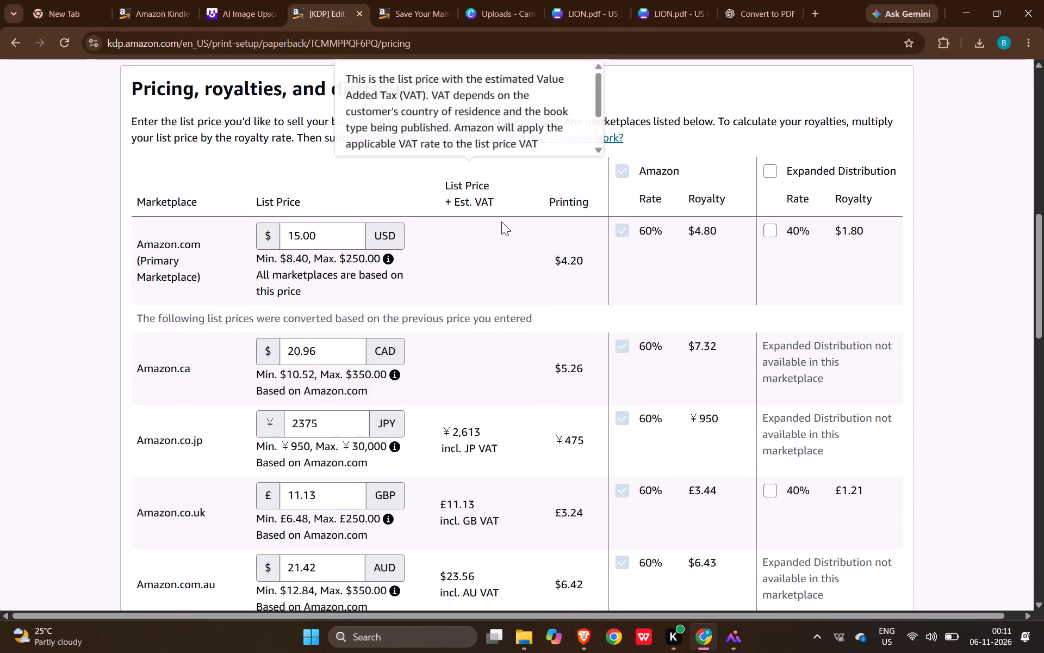
Review the converted marketplace prices and the terms and account notice below them, pausing the tutorial around 1:05:43.
{"action": "left_click", "coordinate": [577, 645]}
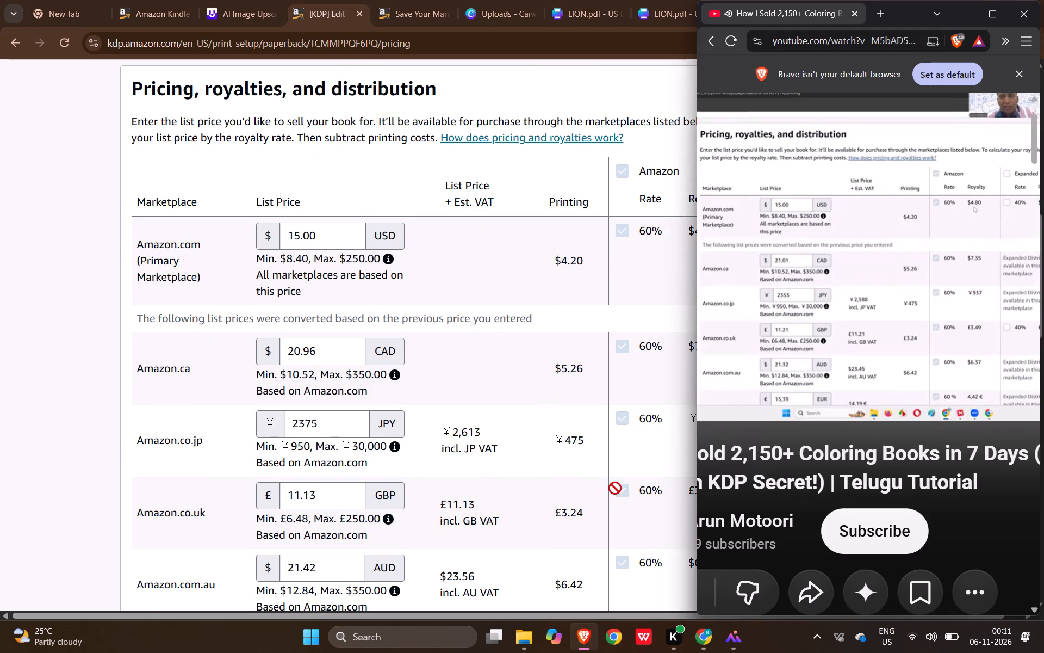
{"action": "scroll", "coordinate": [615, 488], "scroll_direction": "down", "scroll_amount": 3}
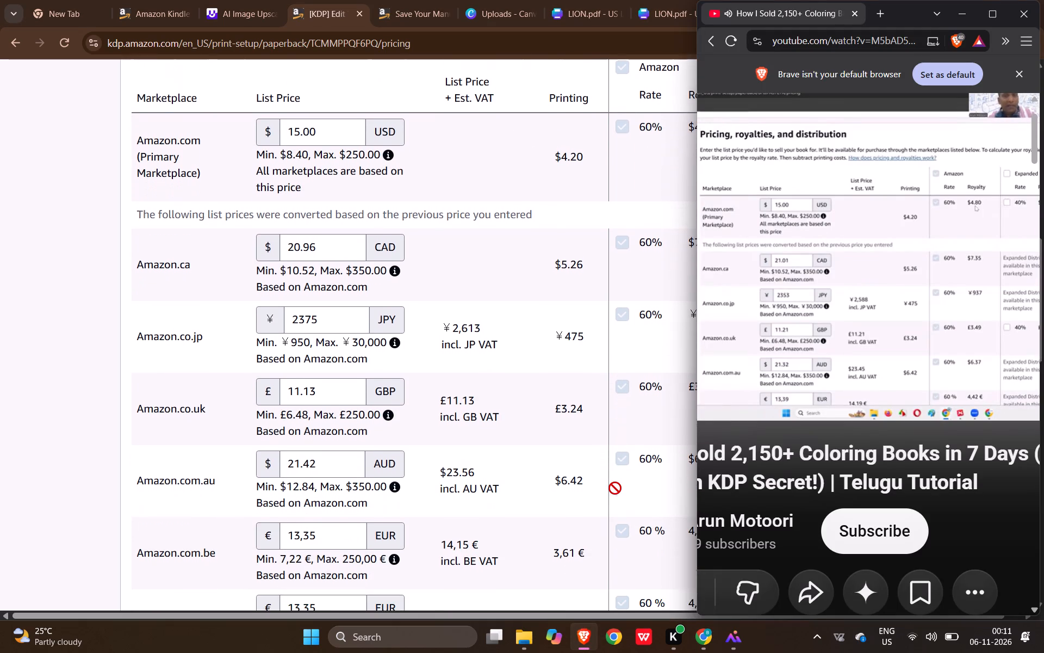
{"action": "scroll", "coordinate": [615, 488], "scroll_direction": "down", "scroll_amount": 6}
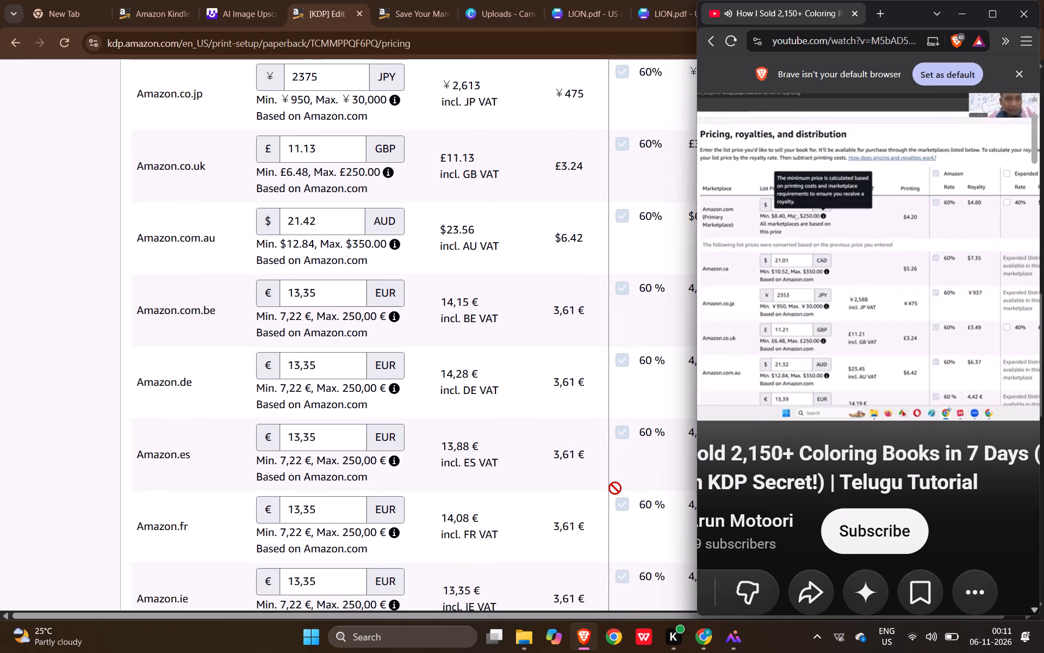
{"action": "scroll", "coordinate": [615, 488], "scroll_direction": "down", "scroll_amount": 8}
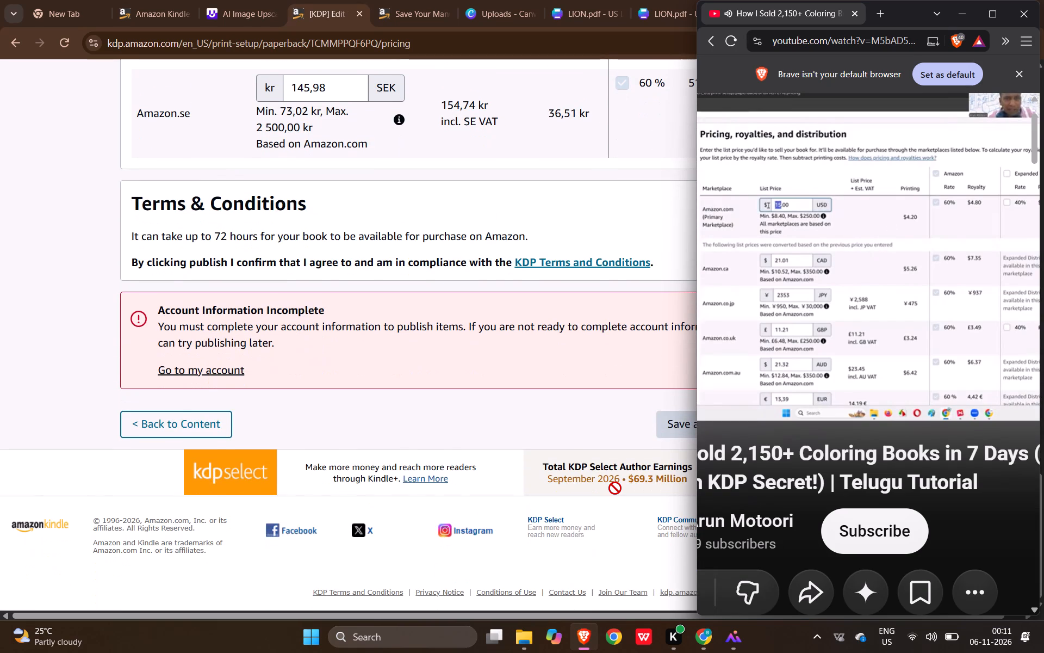
{"action": "left_click", "coordinate": [326, 420]}
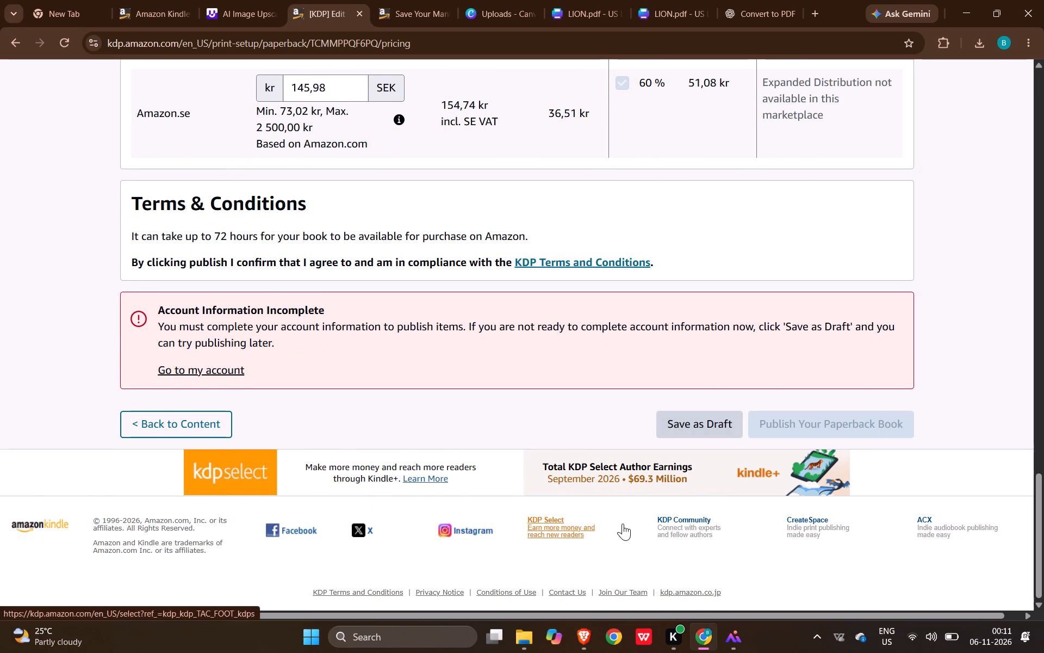
{"action": "left_click", "coordinate": [587, 639]}
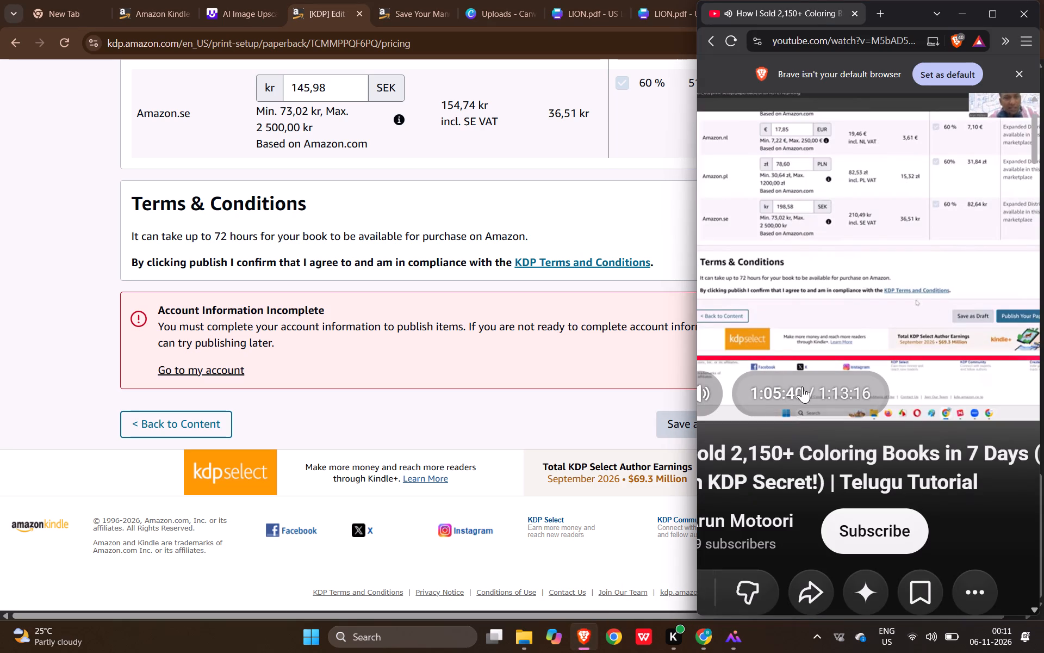
{"action": "left_click", "coordinate": [867, 217]}
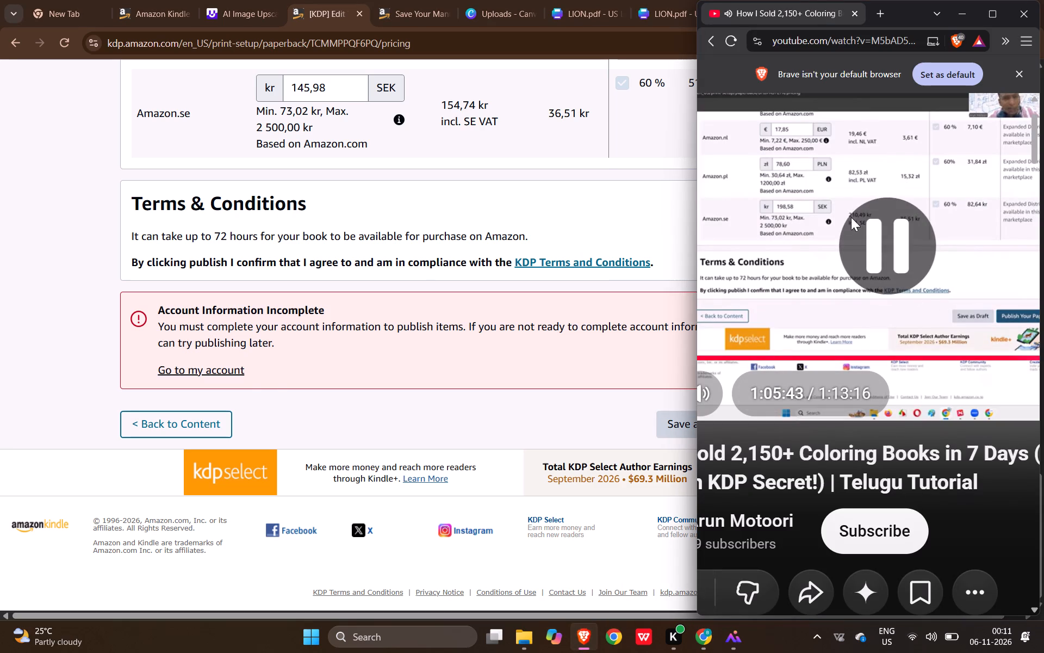
Go to the account from the account information notice, saving the pricing changes.
{"action": "left_click", "coordinate": [224, 366]}
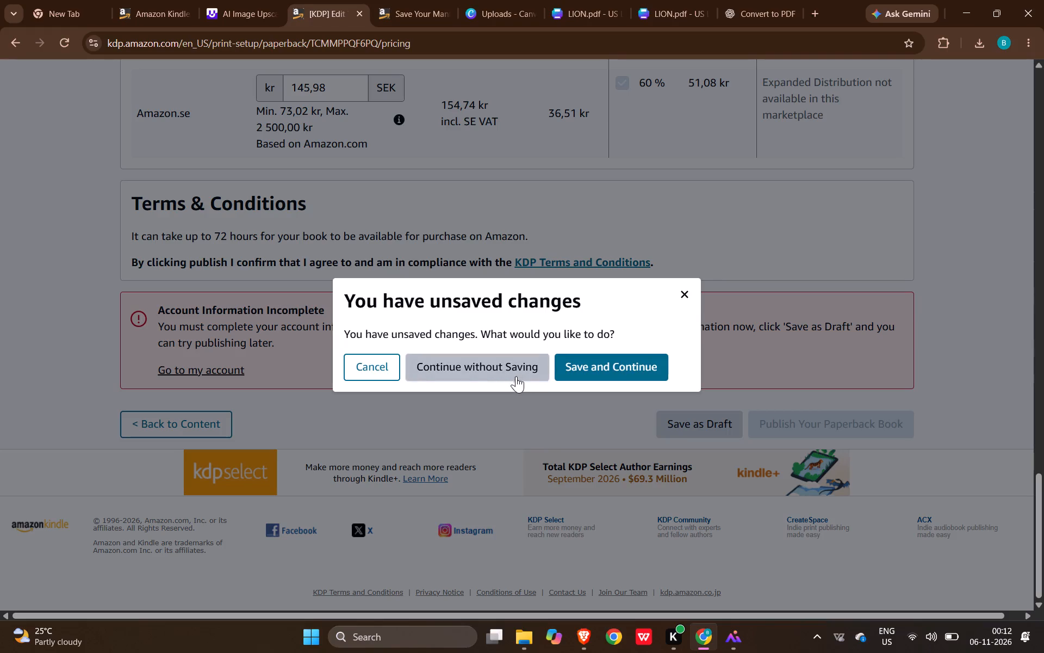
{"action": "left_click", "coordinate": [610, 367]}
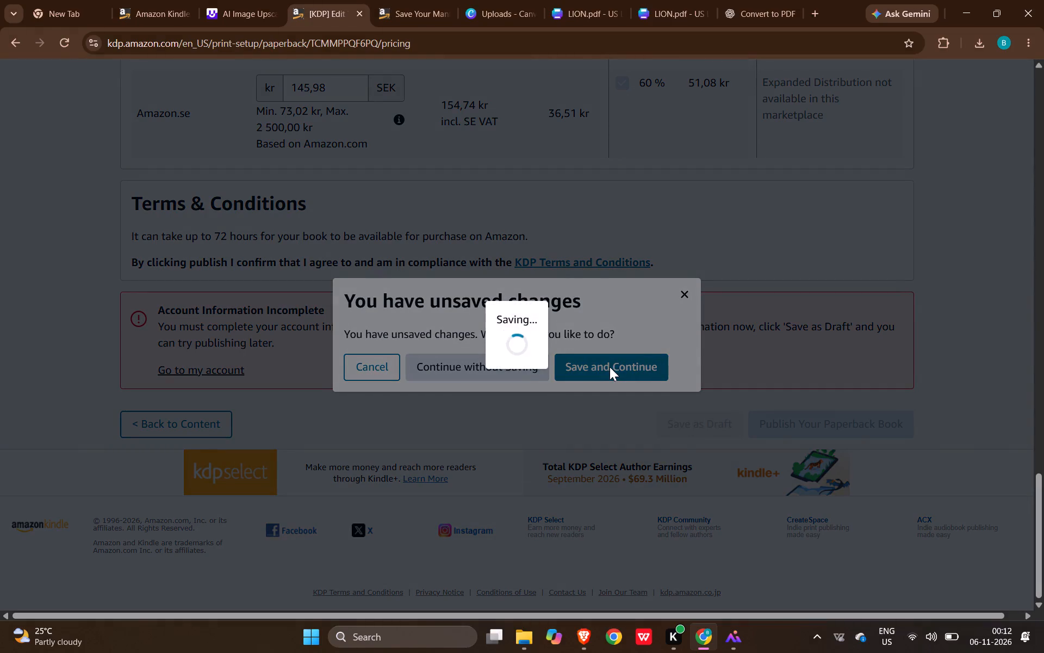